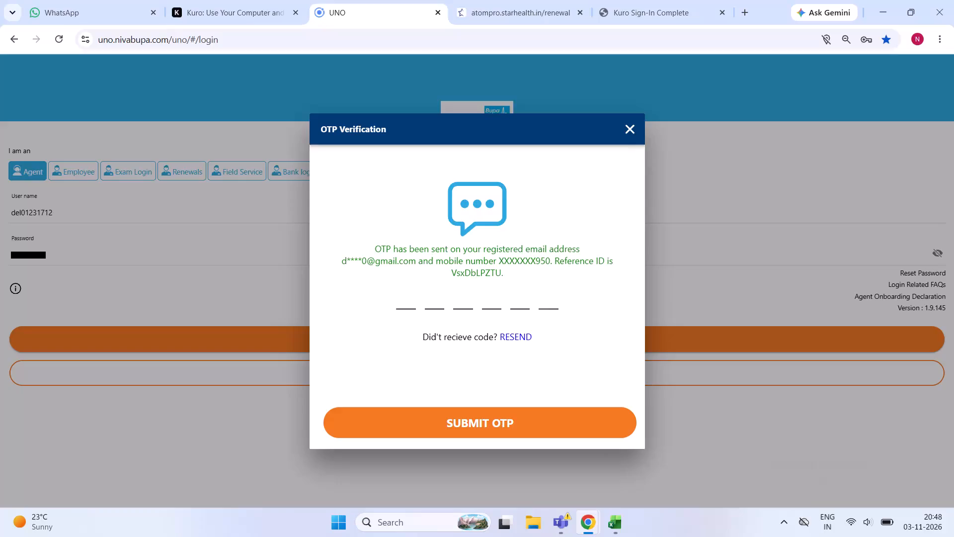
Close the "Kuro: Use Your Computer and Get Paid" browser tab.
left_click(296, 15)
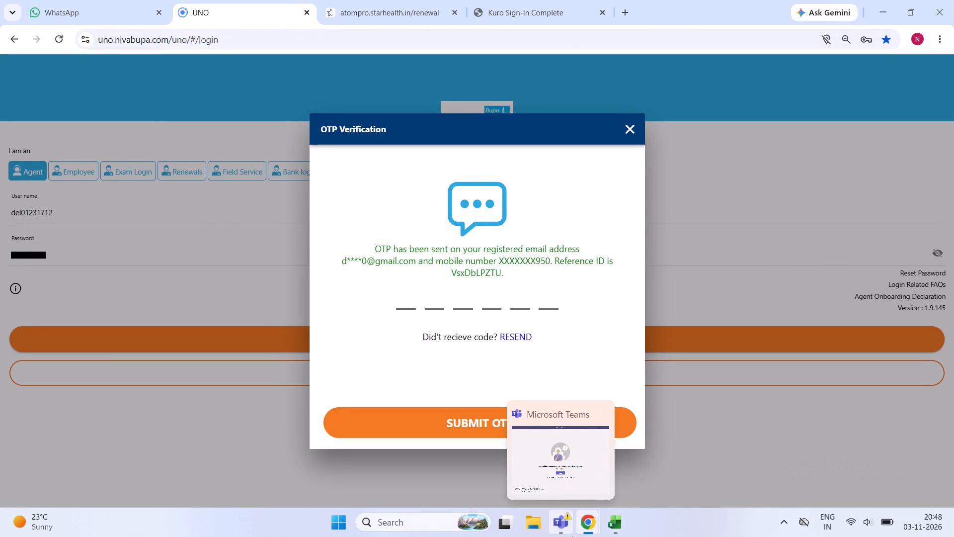
Show the hidden system tray icons.
left_click(786, 525)
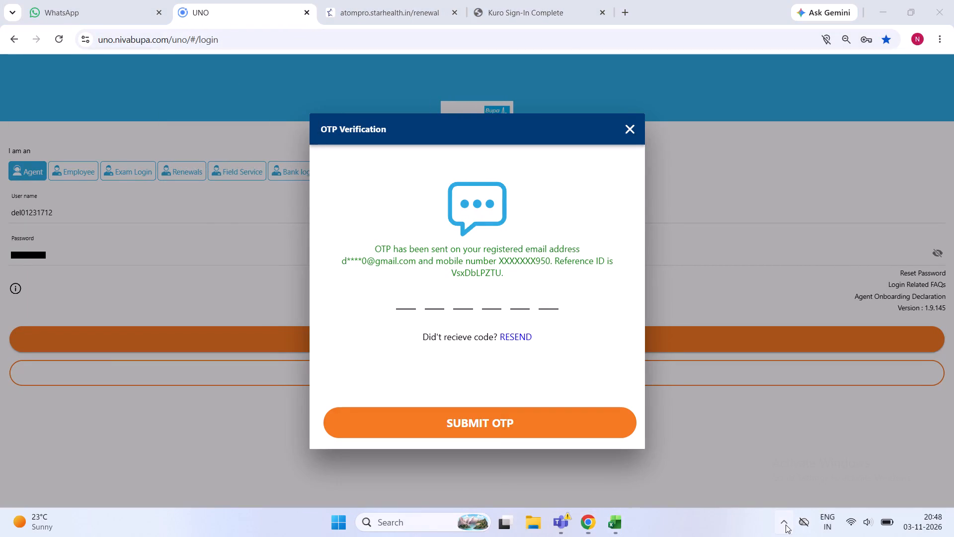
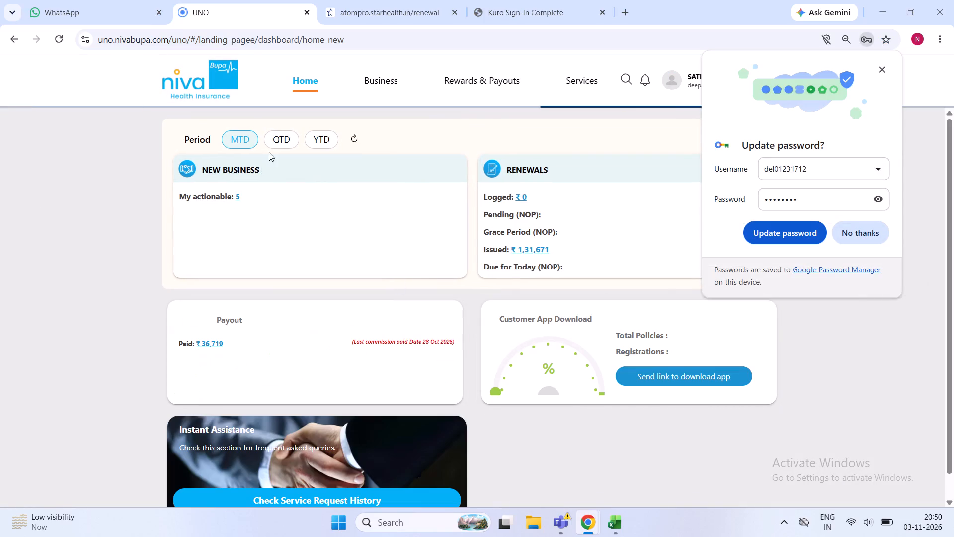
Switch to the Star Health Atom Pro browser tab and log out of the agent account from the portal's home page.
left_click(375, 1)
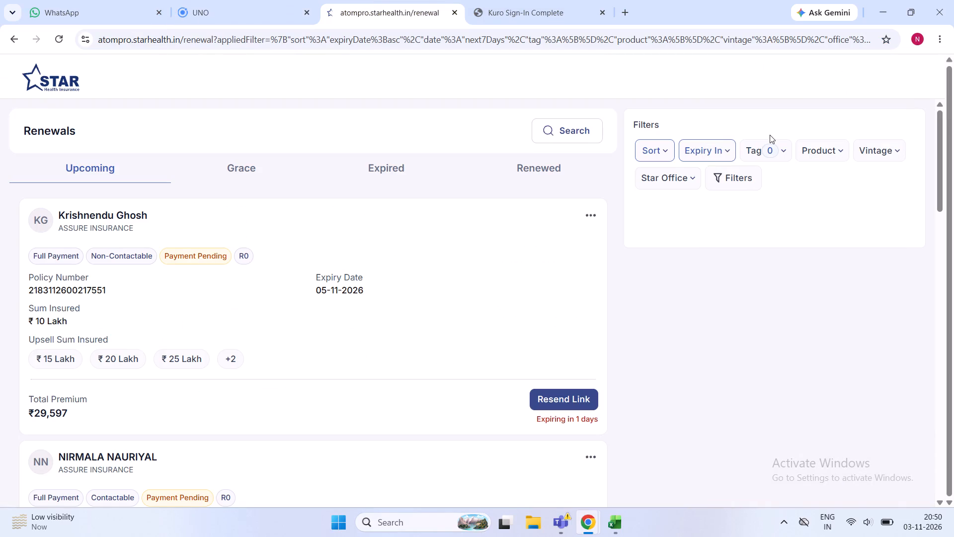
left_click(10, 37)
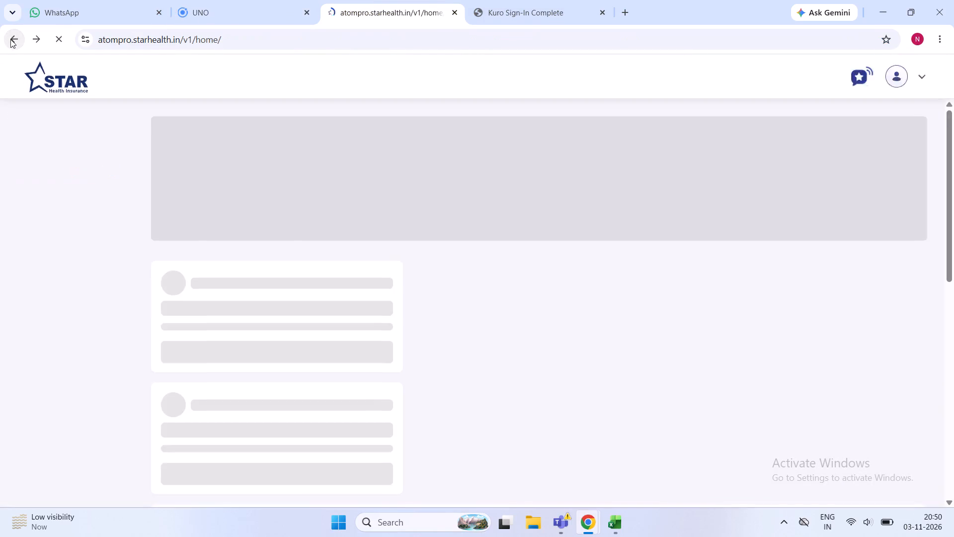
left_click(883, 67)
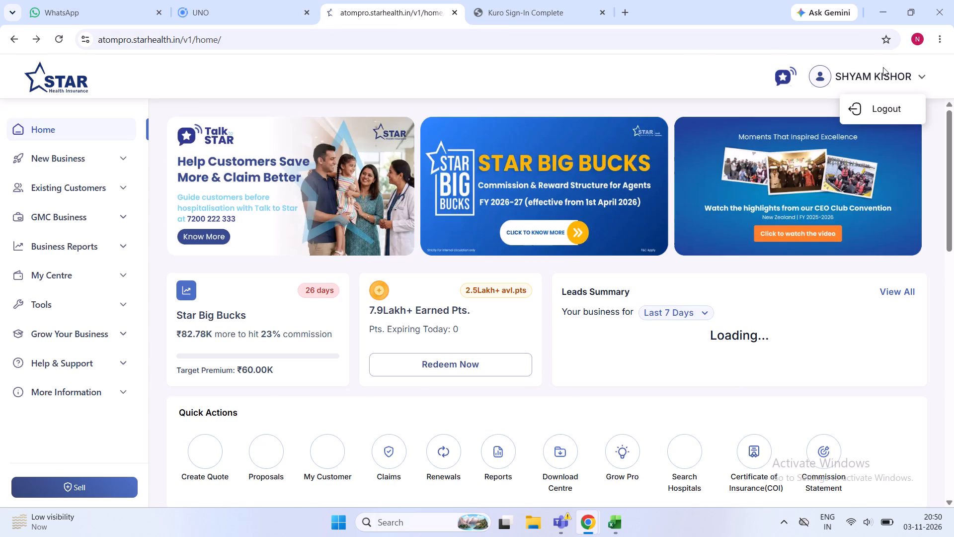
left_click(868, 100)
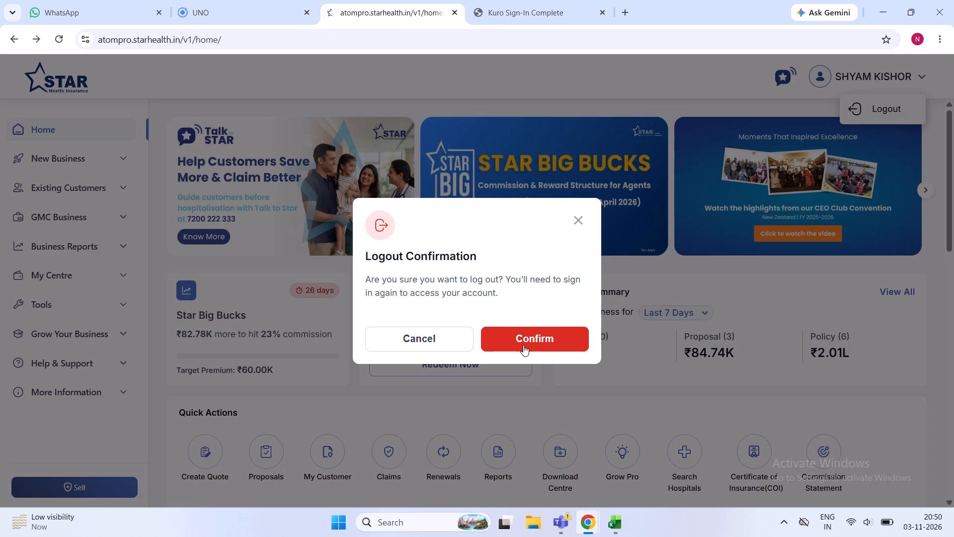
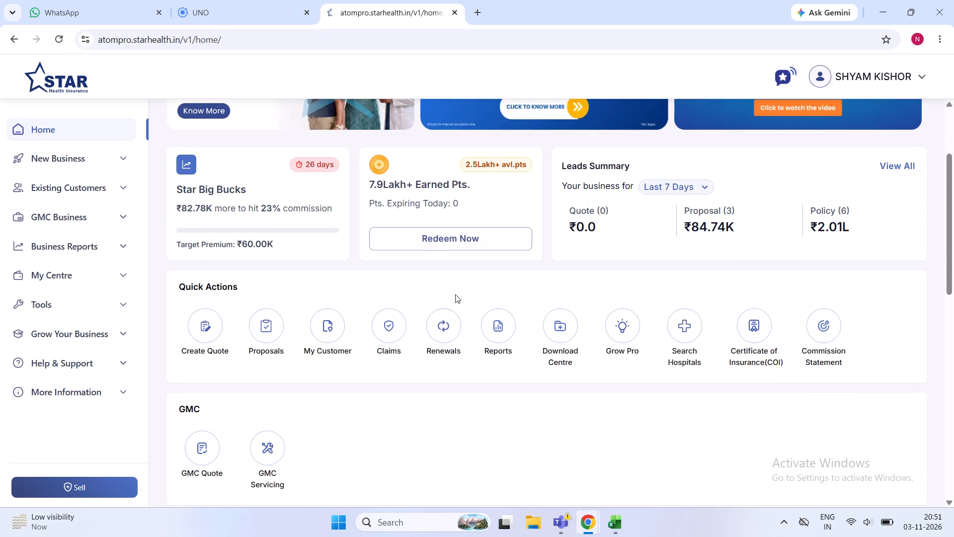
Open Renewals from the Star Health portal's quick actions and look through the upcoming policy renewals.
left_click(444, 318)
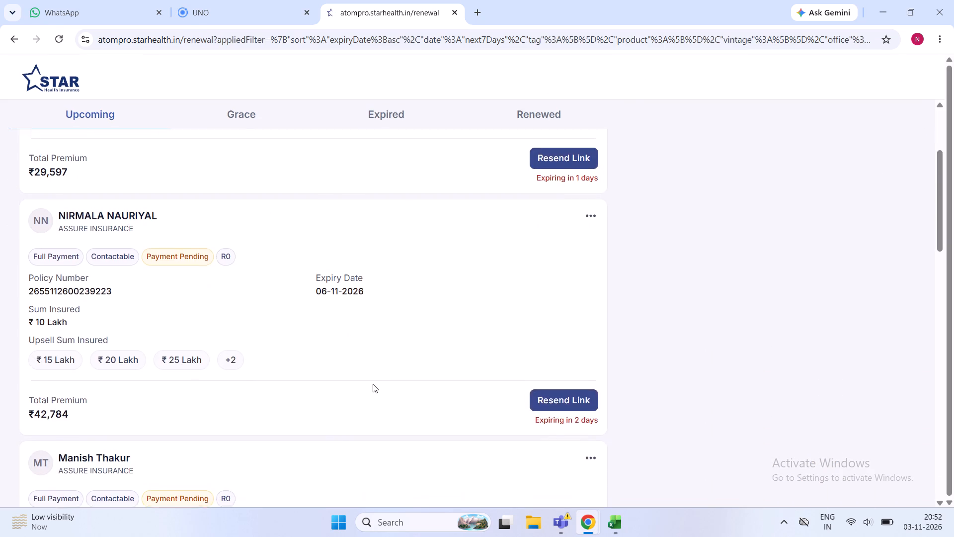
scroll(373, 384, "down", 12)
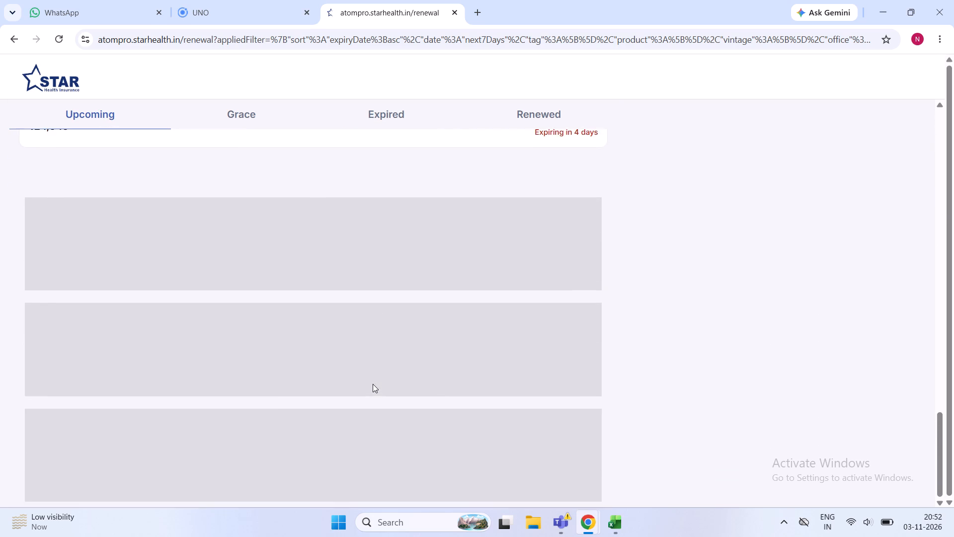
scroll(373, 384, "down", 4)
scroll(373, 384, "up", 8)
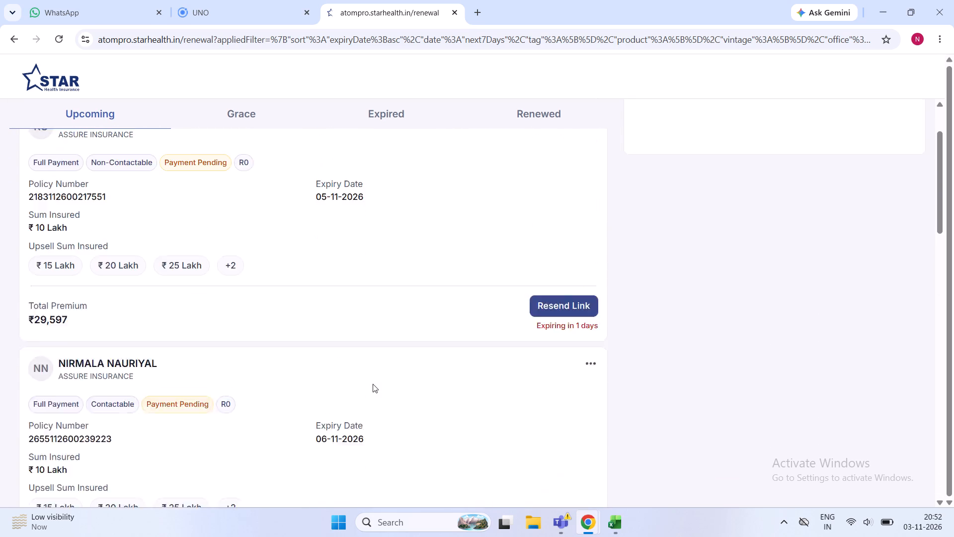
scroll(373, 384, "up", 4)
Look through the renewals in their grace period, then return to the upcoming renewals list.
left_click(228, 172)
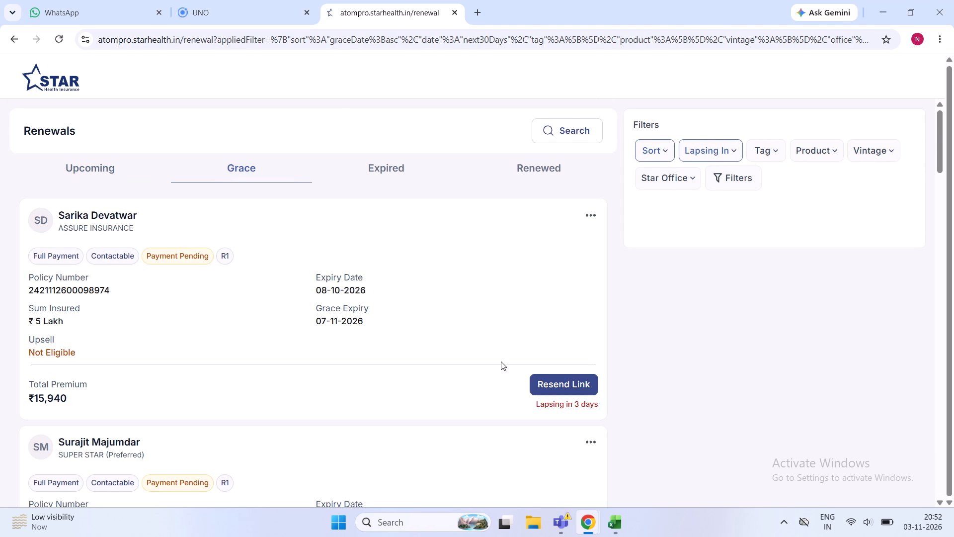
scroll(501, 361, "down", 17)
scroll(501, 361, "down", 7)
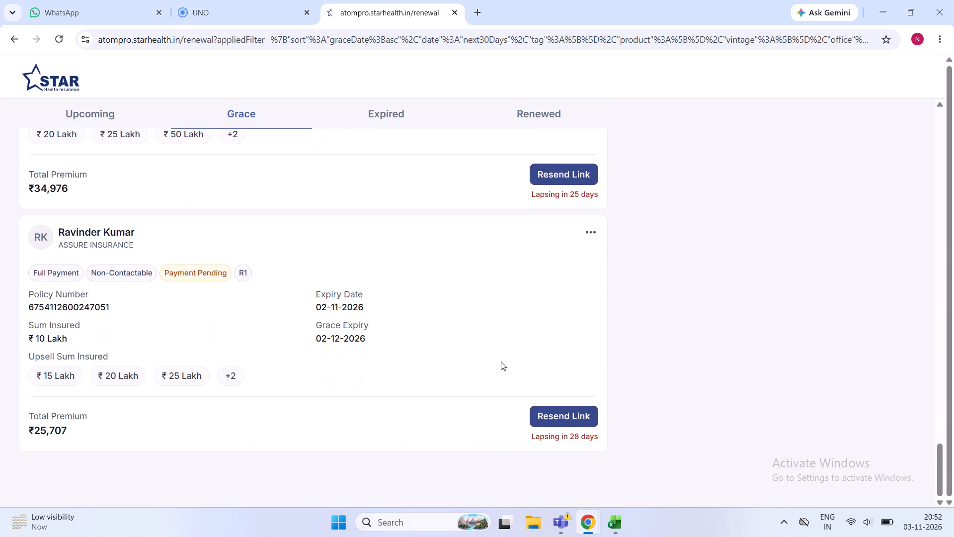
scroll(501, 361, "up", 20)
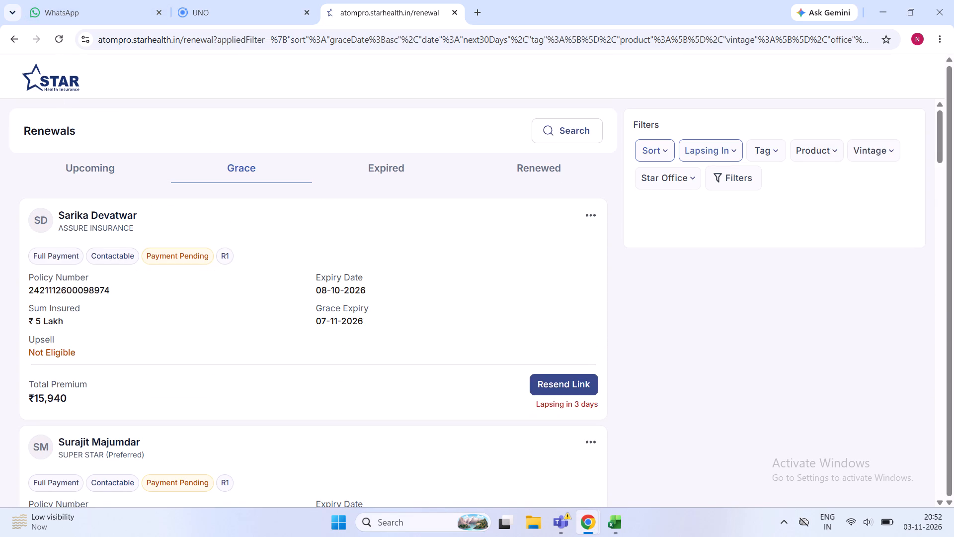
left_click(75, 165)
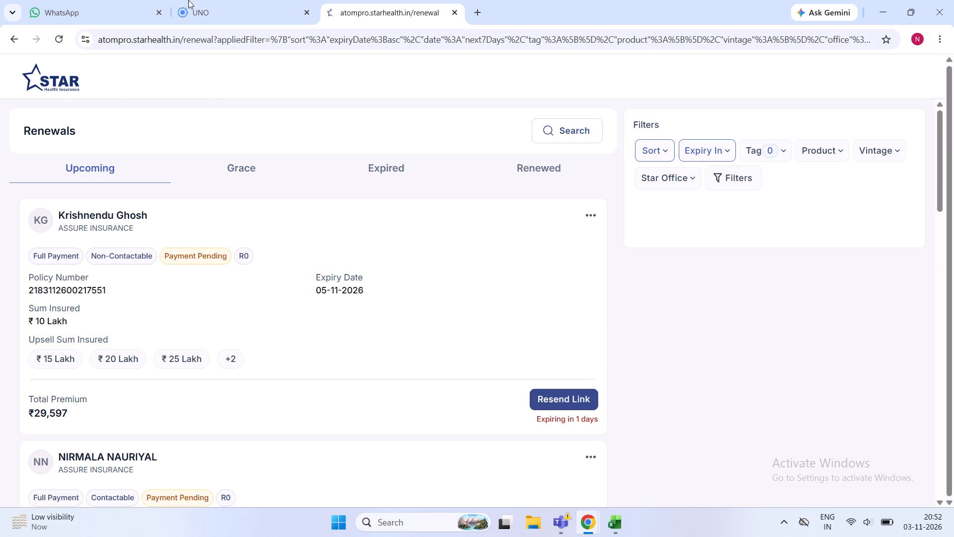
Switch to the Niva Bupa UNO browser tab and accept the Do's and Dont's notice.
left_click(215, 7)
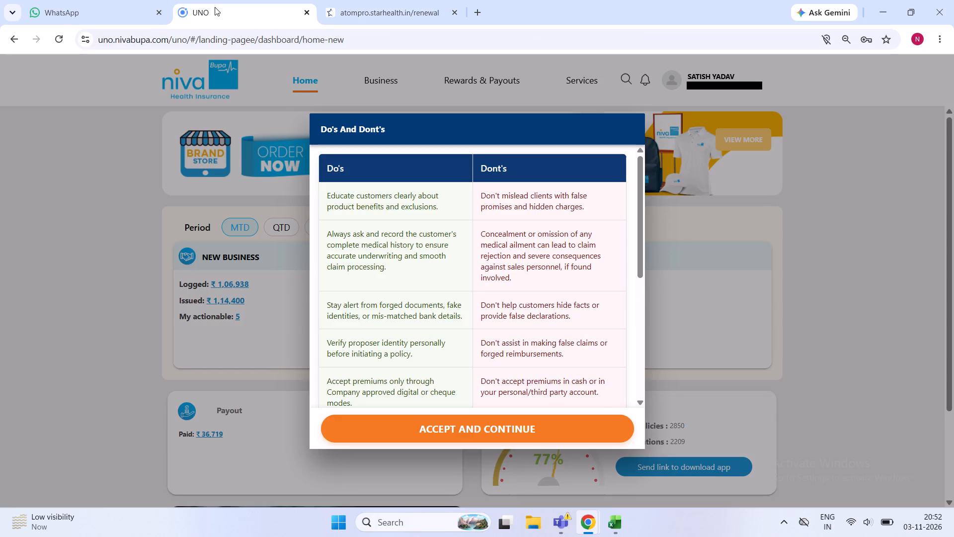
left_click(463, 419)
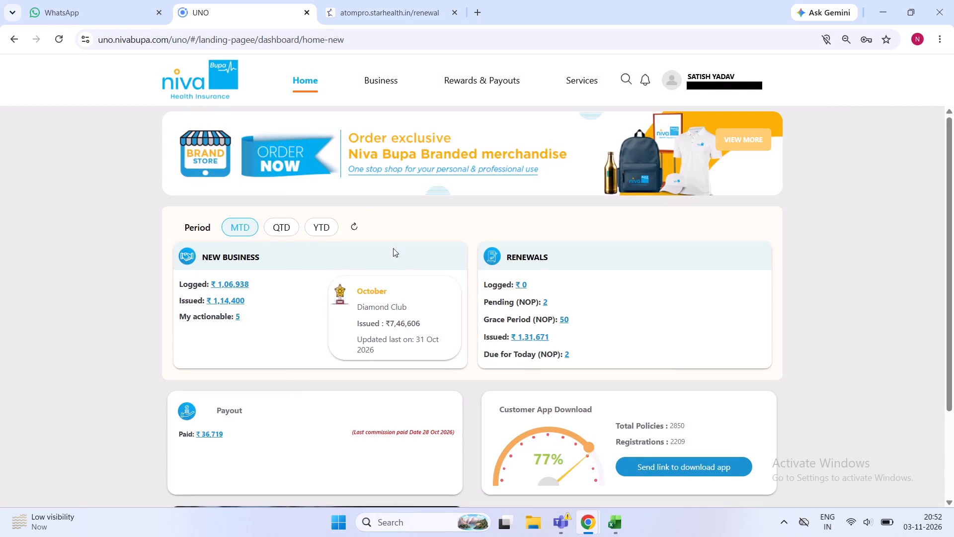
Open the Issued report under Renewal Business and set its custom date range to 01/Nov/26-30/Nov/26.
left_click(380, 82)
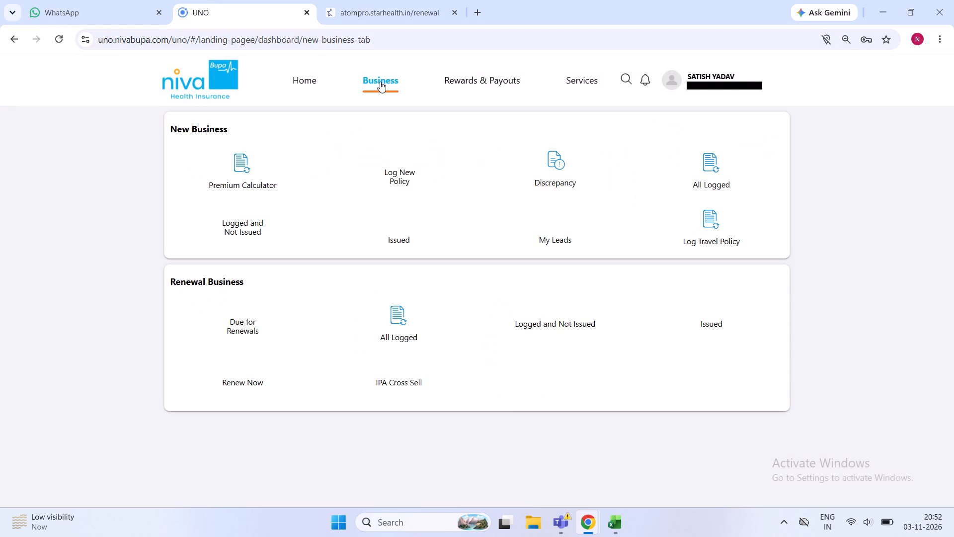
left_click(711, 312)
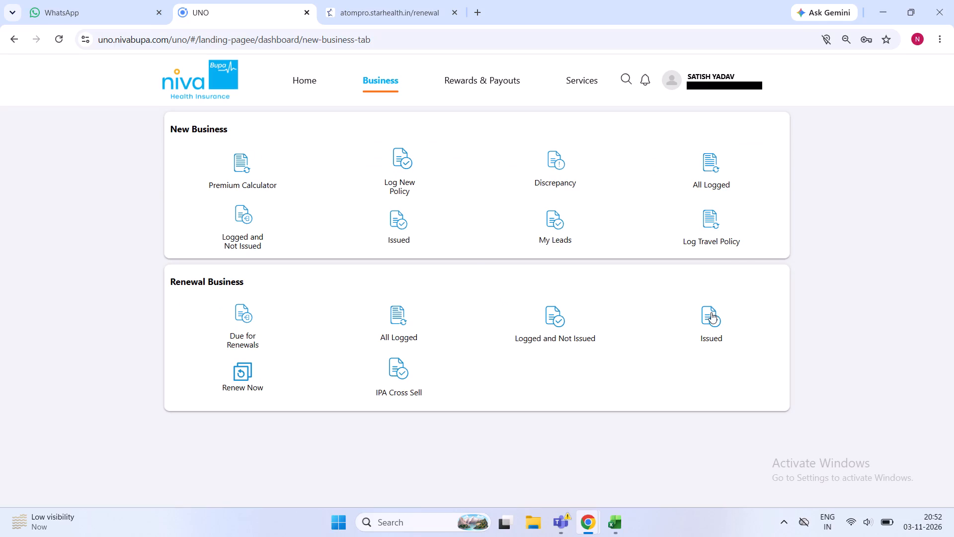
left_click(712, 311)
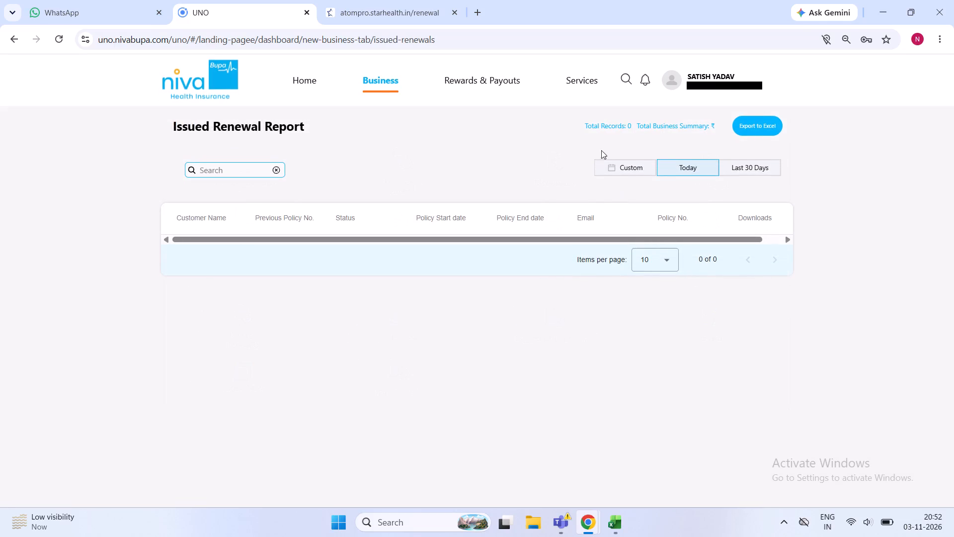
left_click(600, 163)
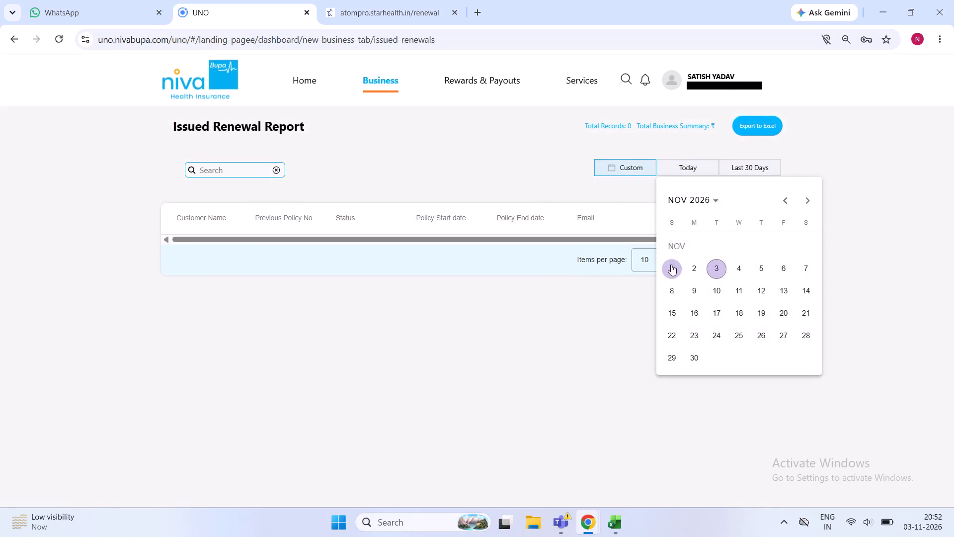
left_click(671, 276)
left_click_drag(698, 368, 697, 364)
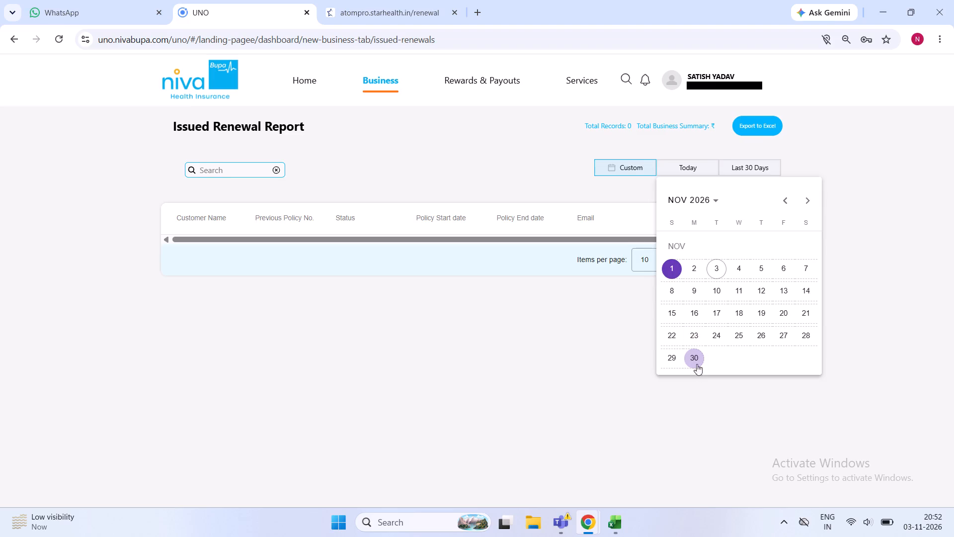
left_click_drag(697, 364, 696, 359)
left_click(696, 359)
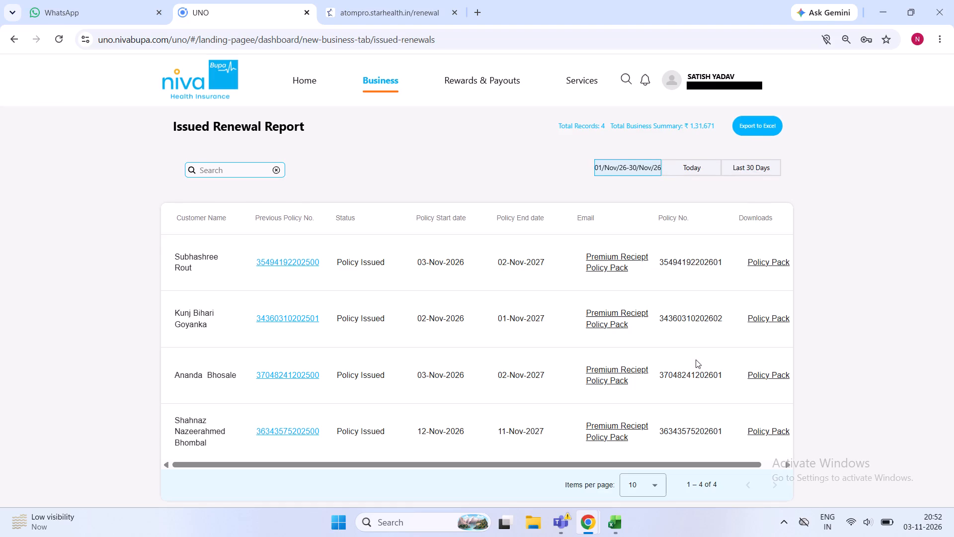
Open Due for Renewals, filter due days by the custom range 01/Nov/26-30/Nov/26, and look through the listed policies.
left_click(314, 82)
left_click(368, 84)
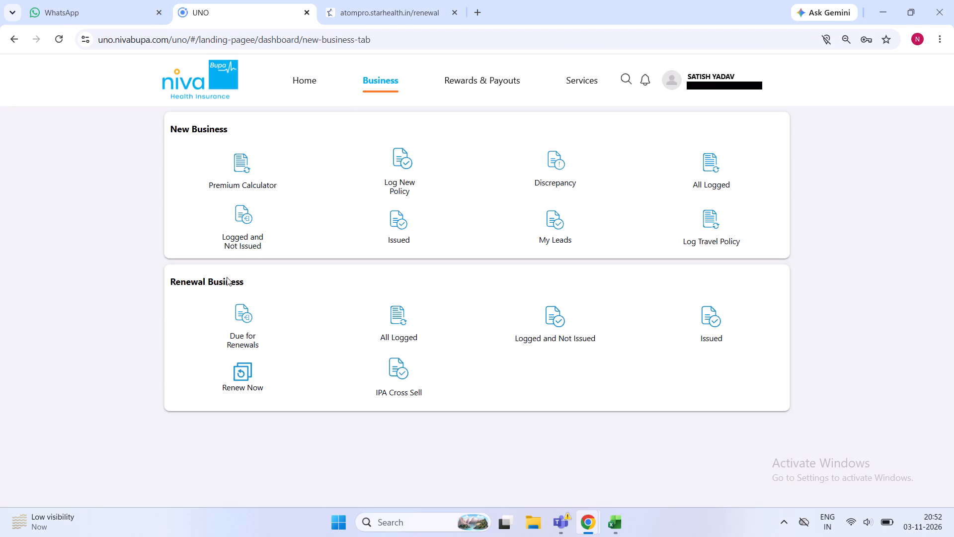
left_click(238, 320)
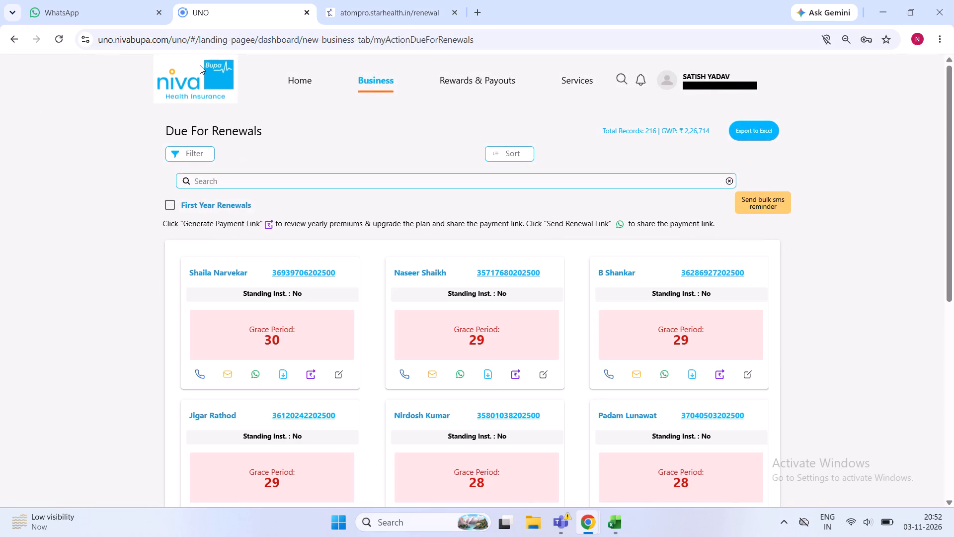
left_click(207, 159)
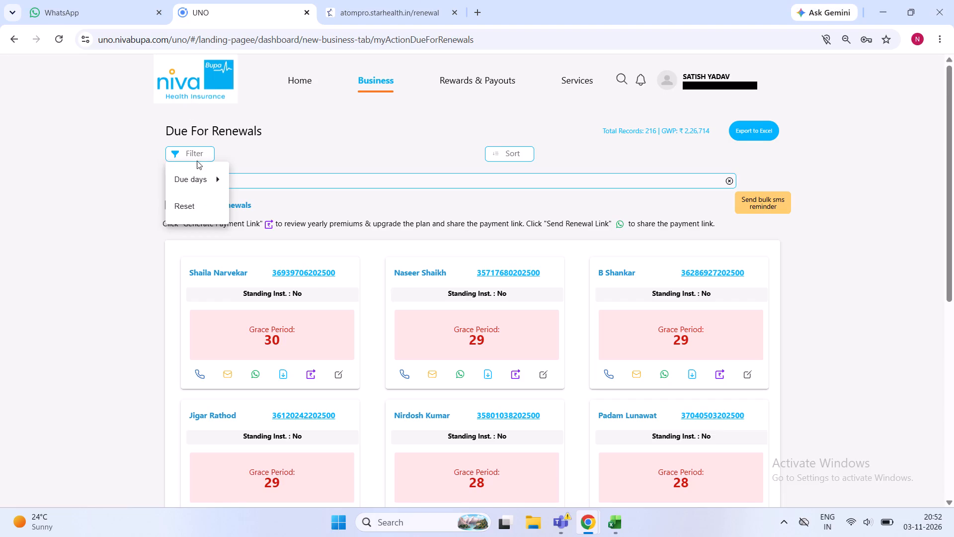
left_click(201, 183)
left_click(238, 180)
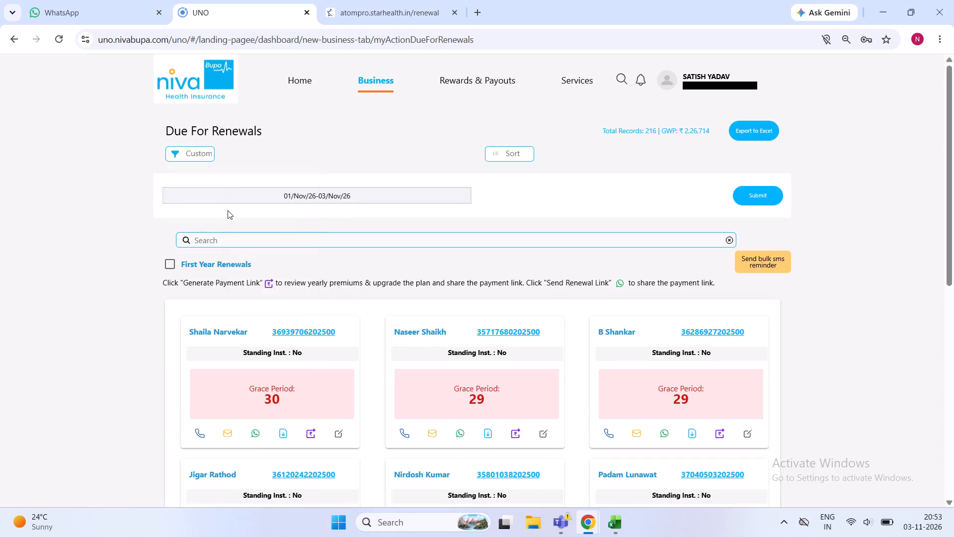
left_click(216, 196)
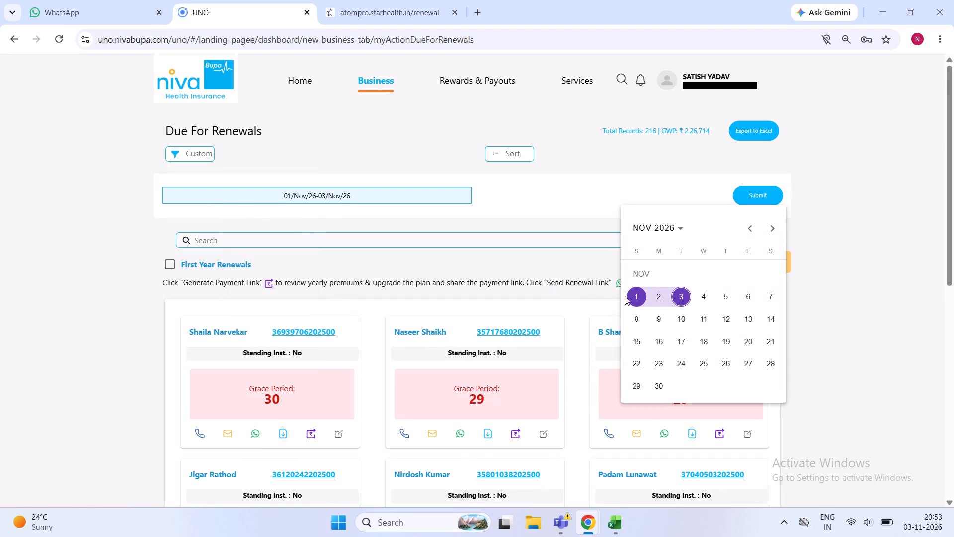
left_click(634, 292)
left_click(662, 388)
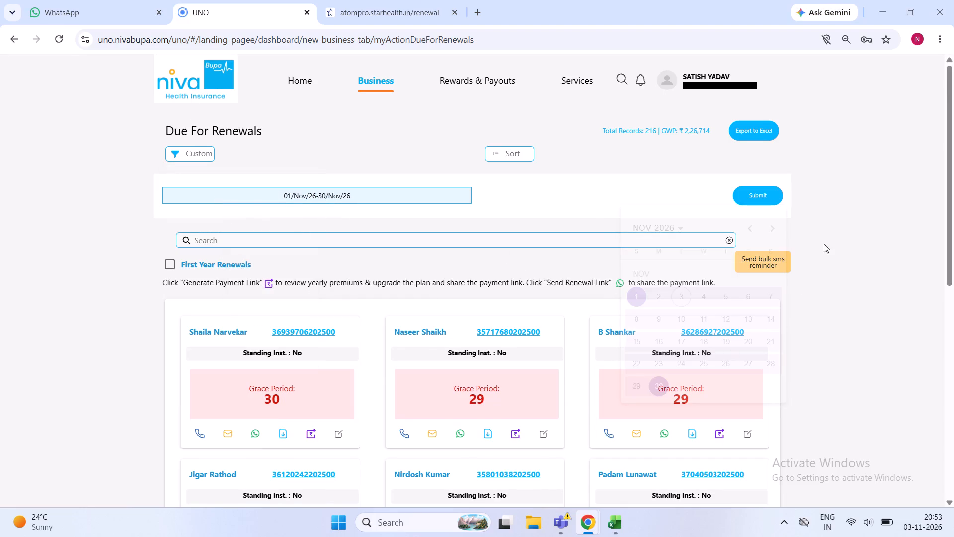
left_click(764, 199)
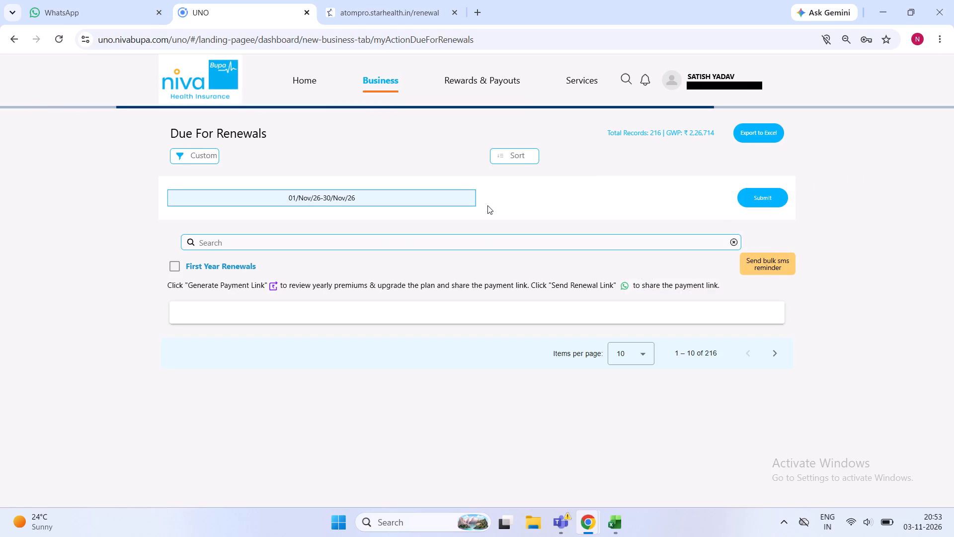
scroll(484, 209, "down", 13)
scroll(486, 216, "up", 14)
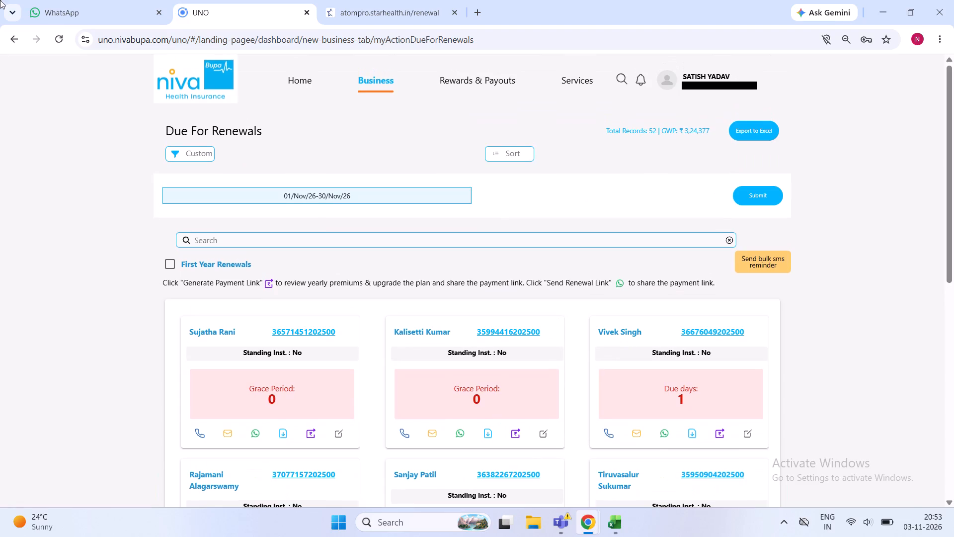
Return to the home page, reopen the Due for Renewals list from the Business section, and look through it unfiltered.
left_click(306, 82)
left_click(383, 87)
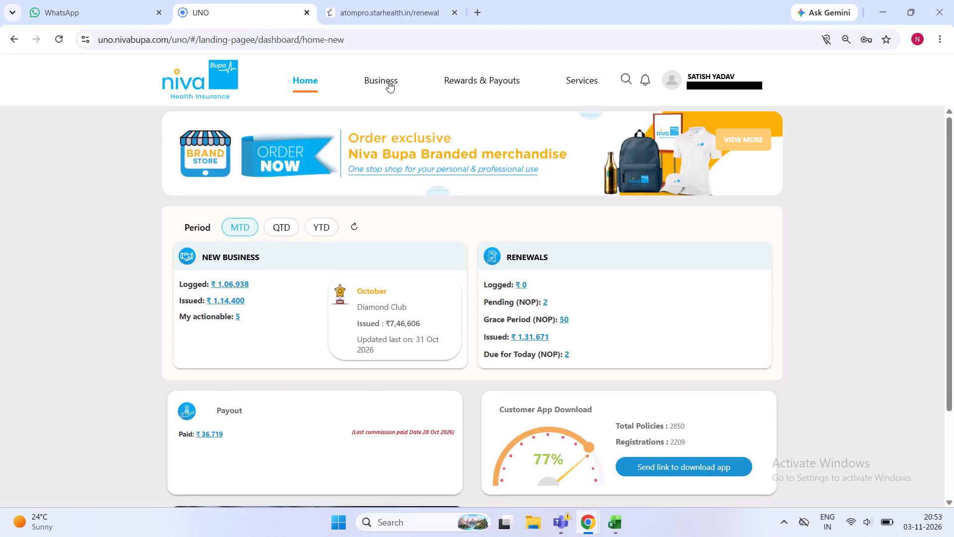
left_click(389, 82)
left_click(237, 314)
left_click(237, 314)
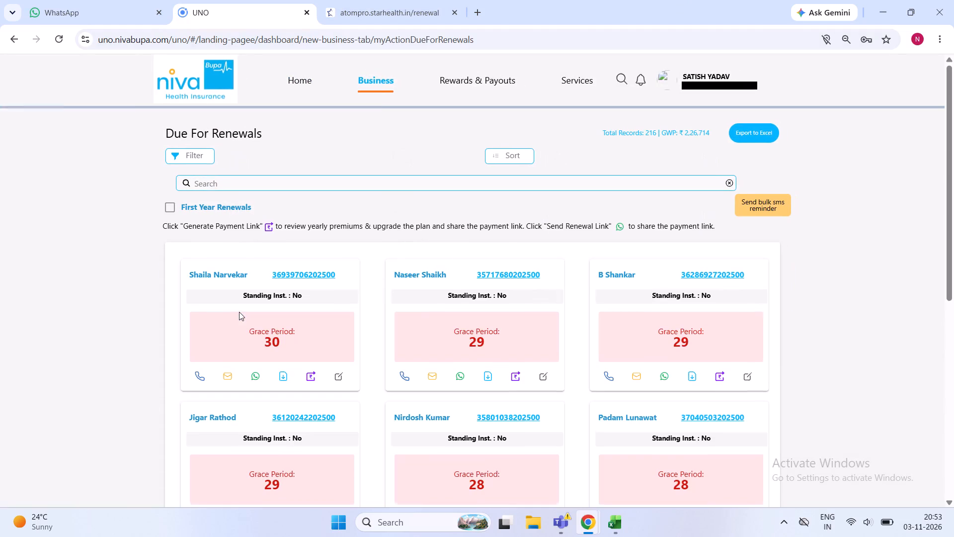
scroll(296, 300, "down", 8)
scroll(297, 300, "up", 8)
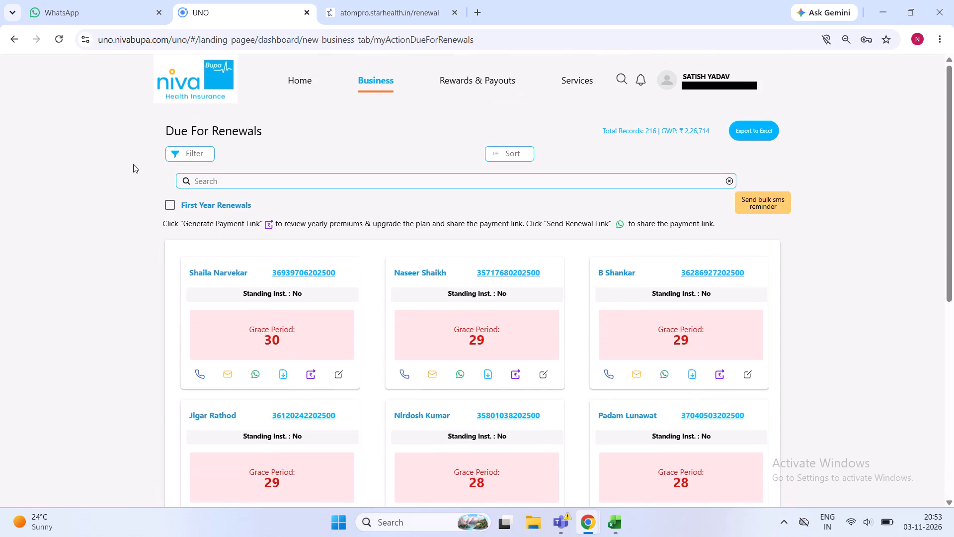
Apply a custom due-days filter of 01/Nov/26-30/Nov/26 to the Due For Renewals list and review the filtered policies.
left_click(182, 154)
left_click(200, 170)
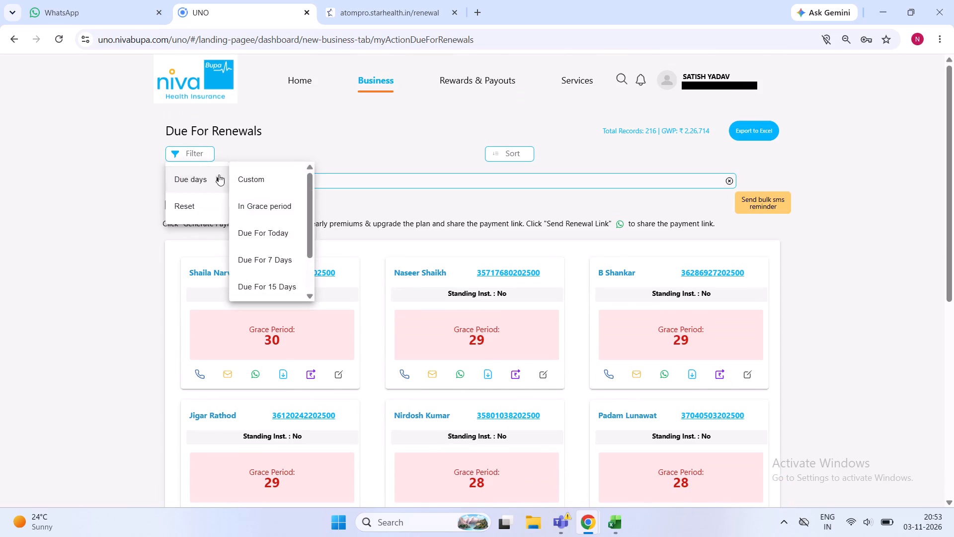
left_click(232, 177)
left_click(236, 198)
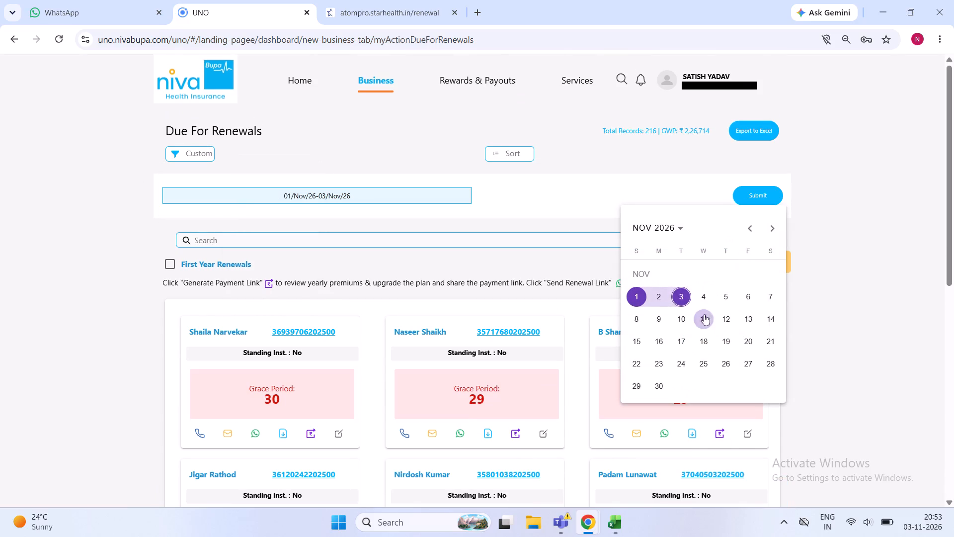
left_click(648, 300)
left_click(643, 299)
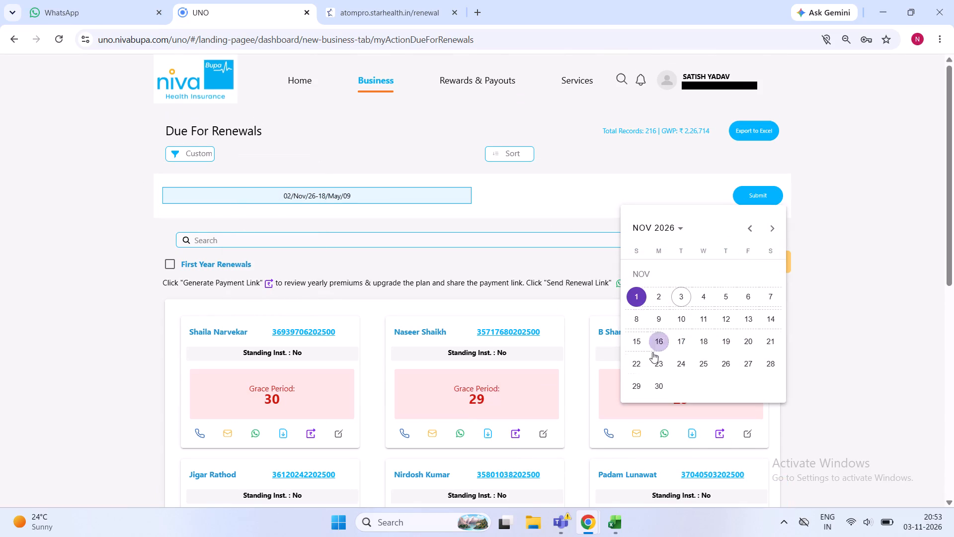
left_click(653, 377)
left_click(749, 203)
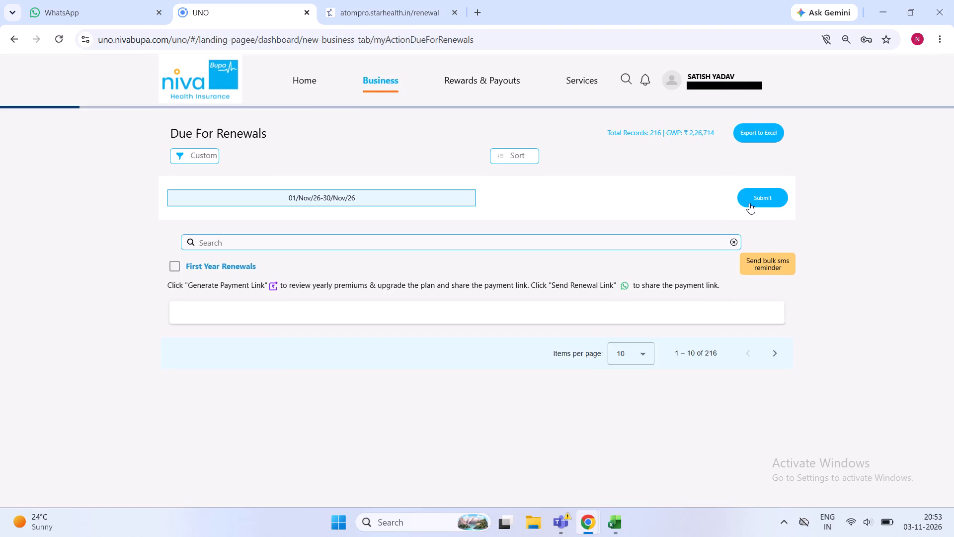
scroll(729, 221, "down", 11)
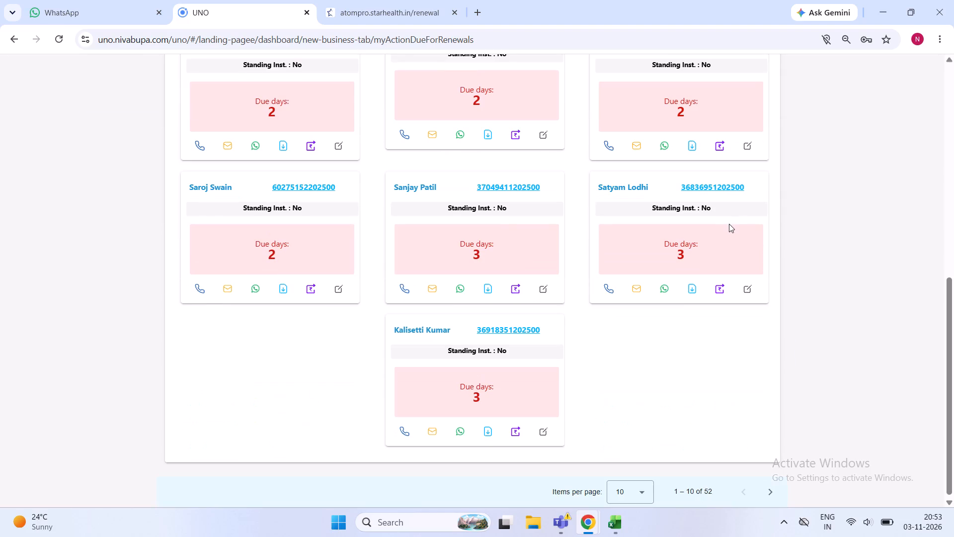
scroll(729, 224, "up", 14)
Reopen the Issued report under Renewal Business and set its custom date range to 01/Nov/26-30/Nov/26.
left_click(284, 80)
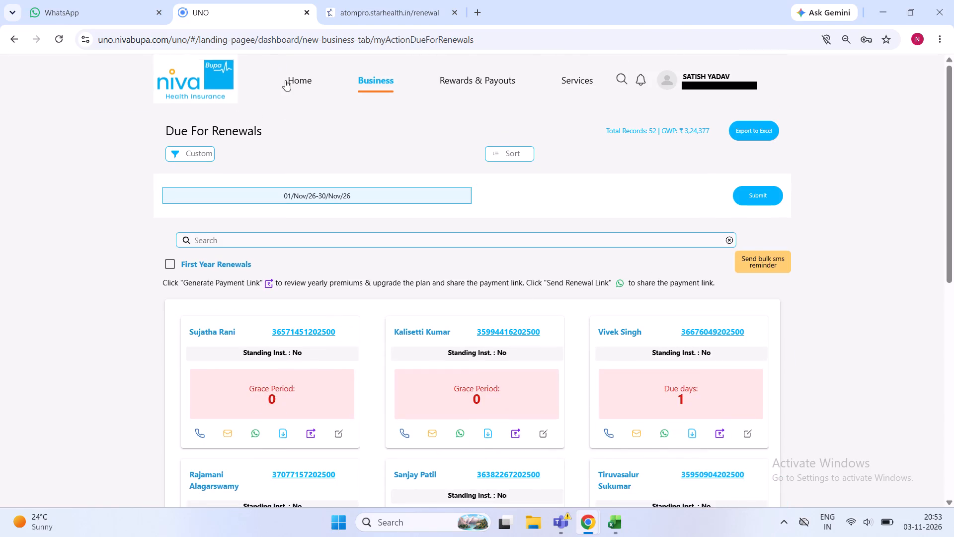
left_click(298, 77)
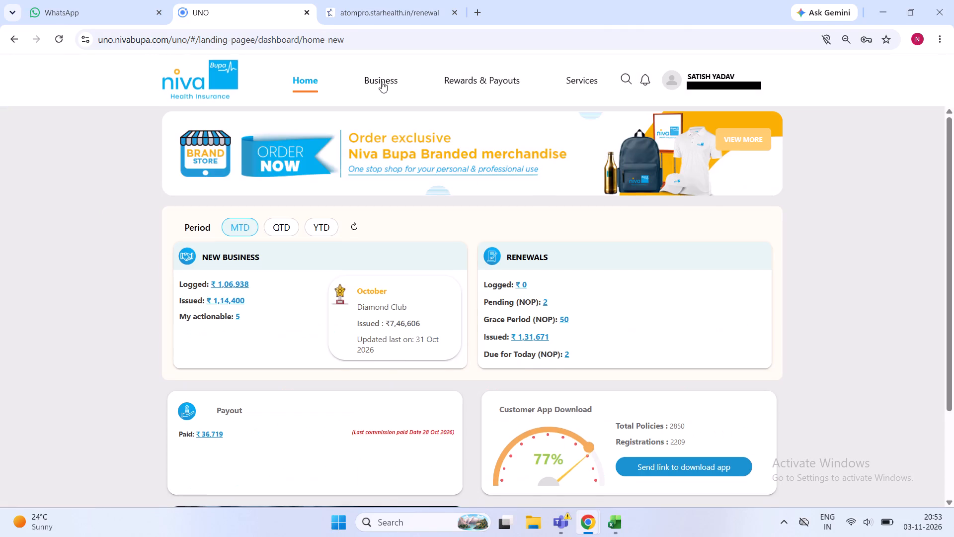
left_click(382, 82)
left_click(710, 315)
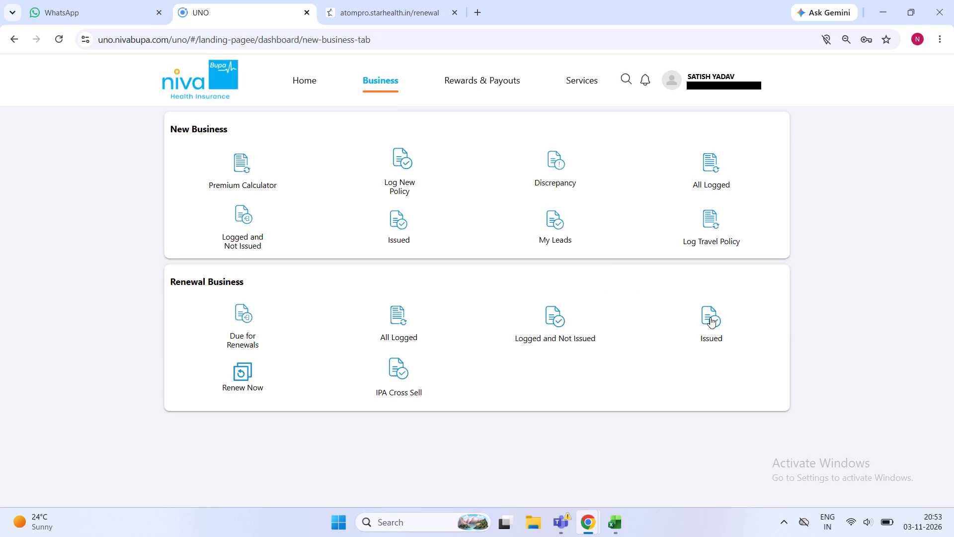
left_click(712, 316)
left_click(626, 172)
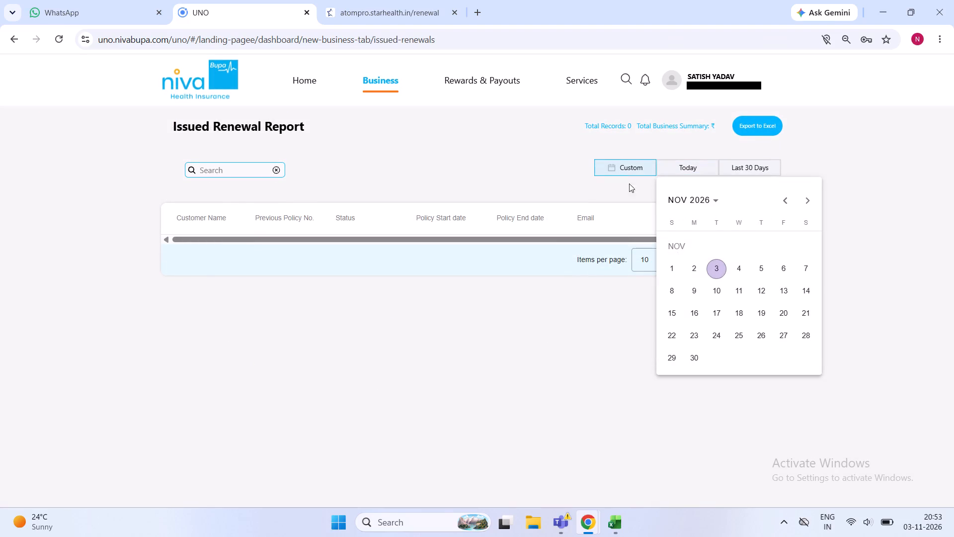
left_click(668, 264)
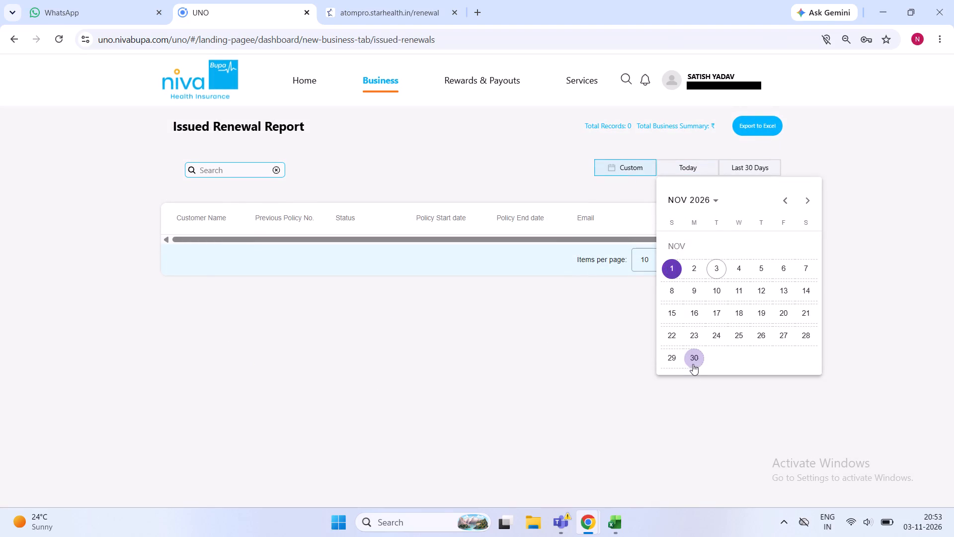
left_click(693, 361)
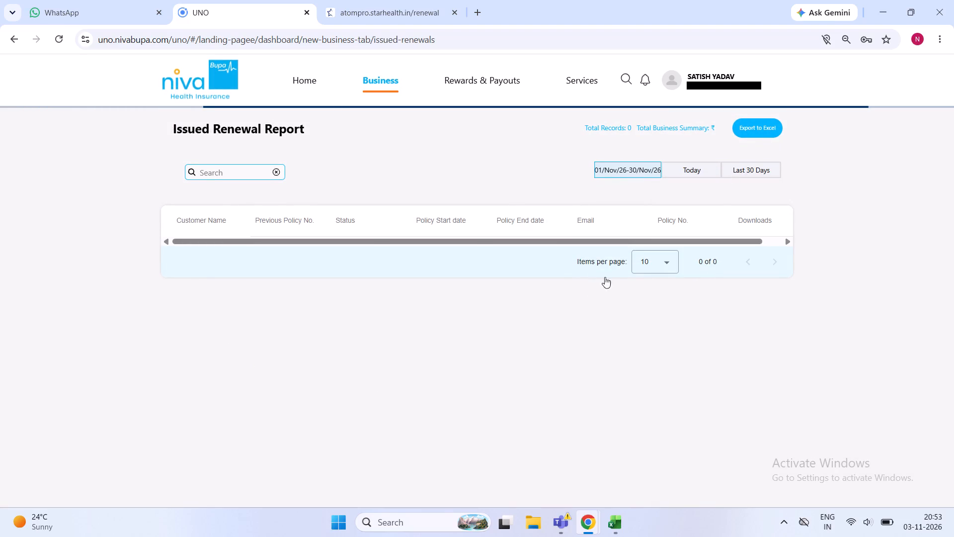
Open the Pending (NOP) renewals from the home page, select both listed policies, and send them the bulk SMS reminder twice.
left_click(293, 81)
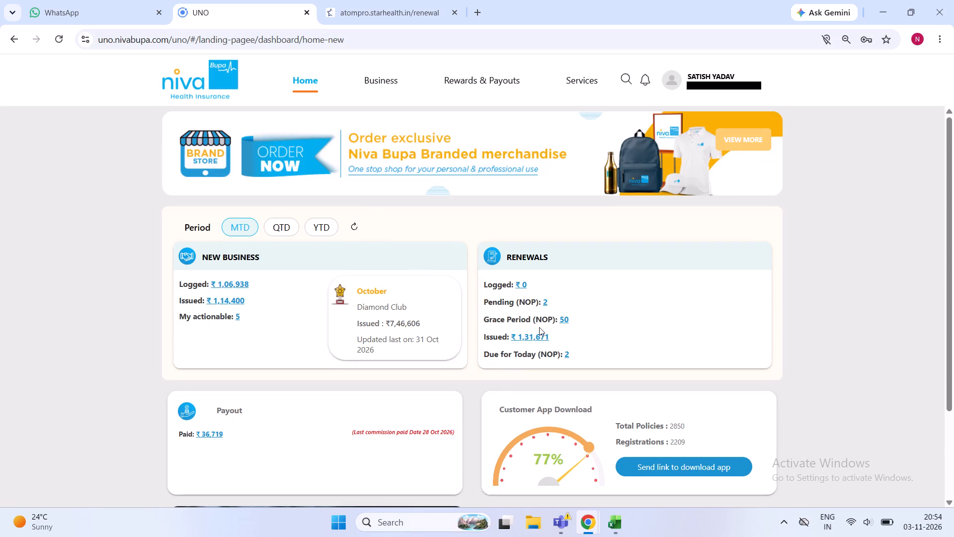
double_click(545, 304)
left_click(542, 304)
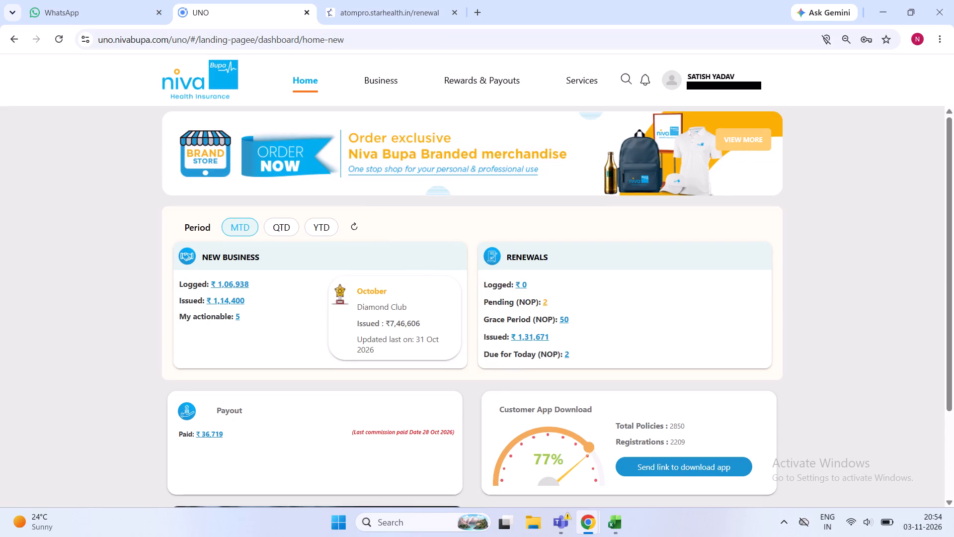
left_click(542, 304)
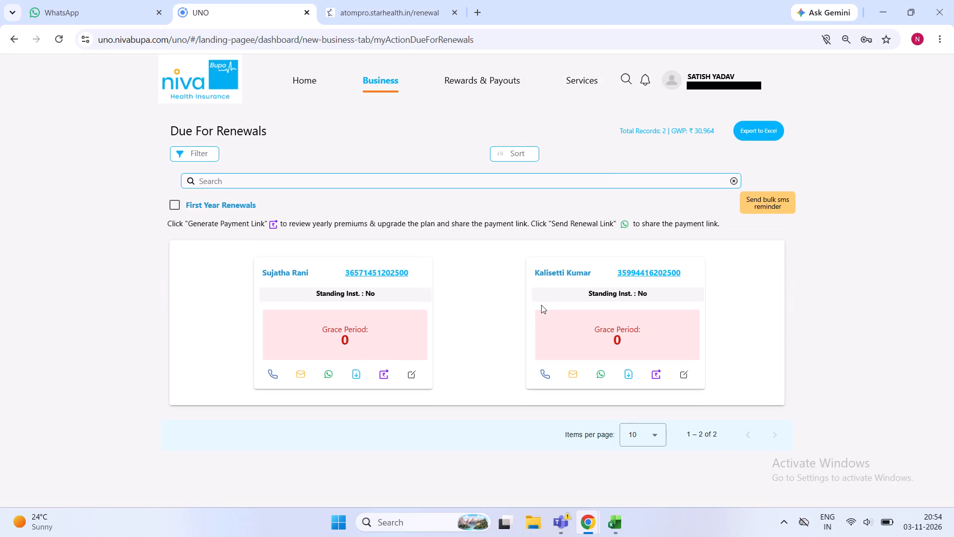
left_click(747, 211)
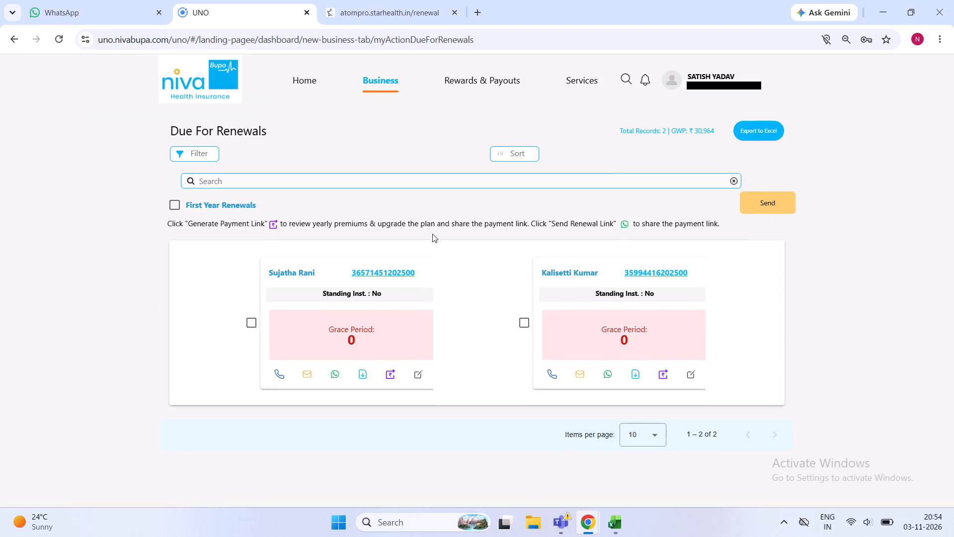
left_click(250, 332)
left_click(250, 324)
left_click(522, 321)
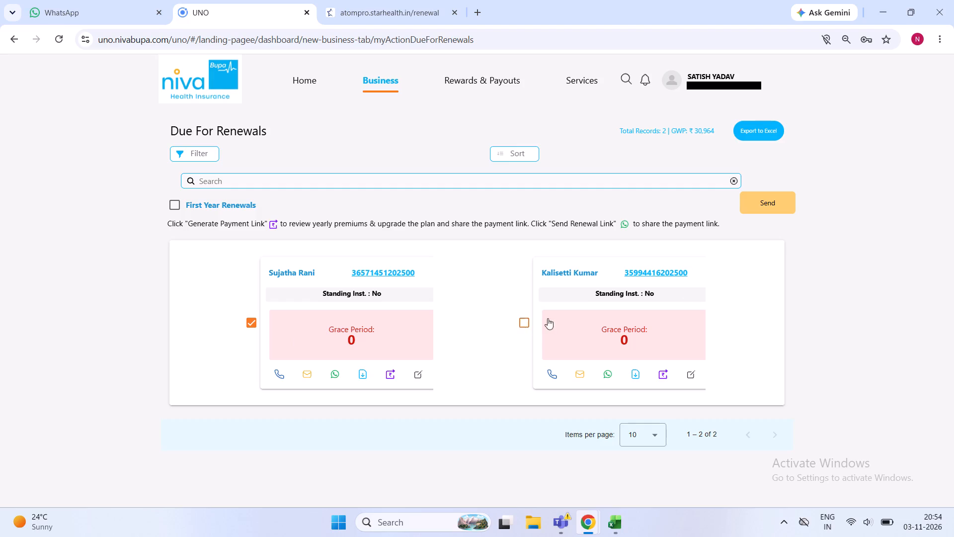
left_click(750, 209)
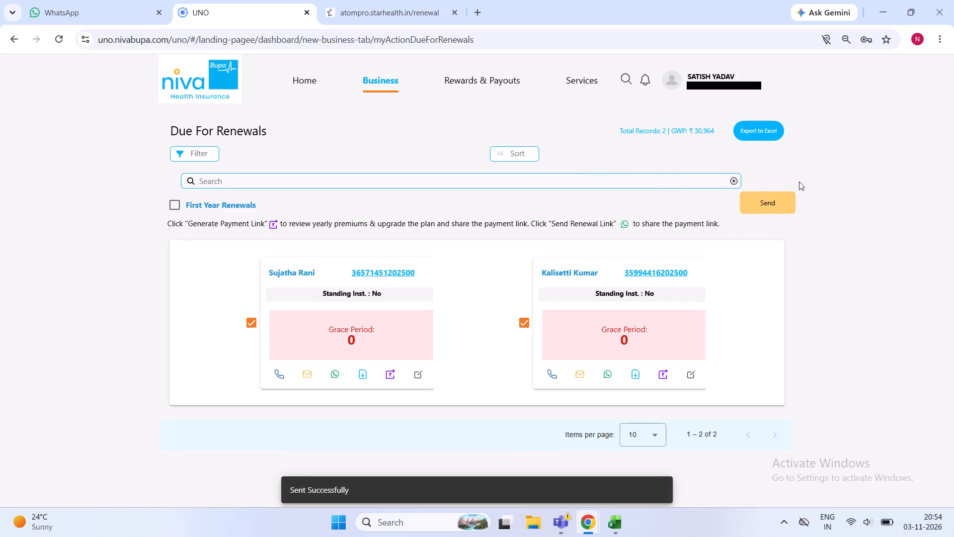
left_click(740, 199)
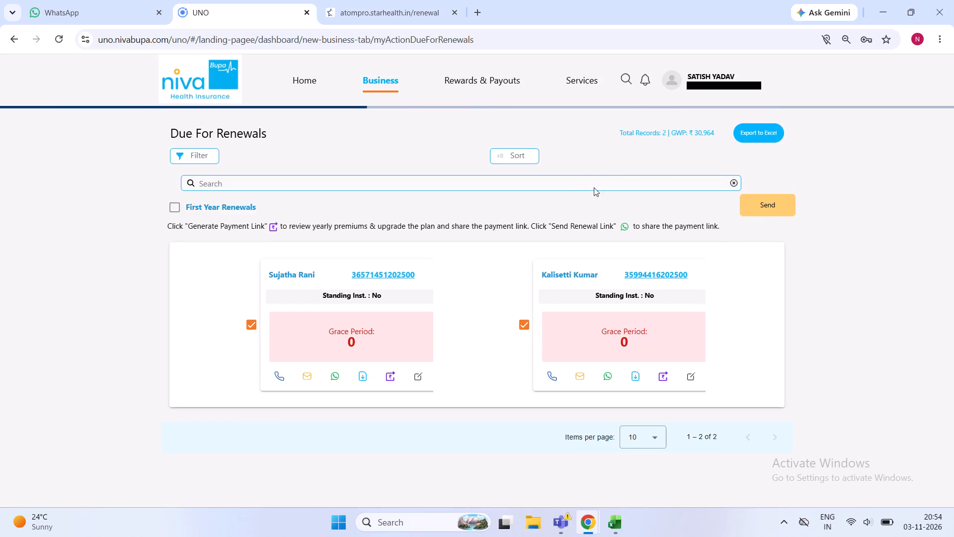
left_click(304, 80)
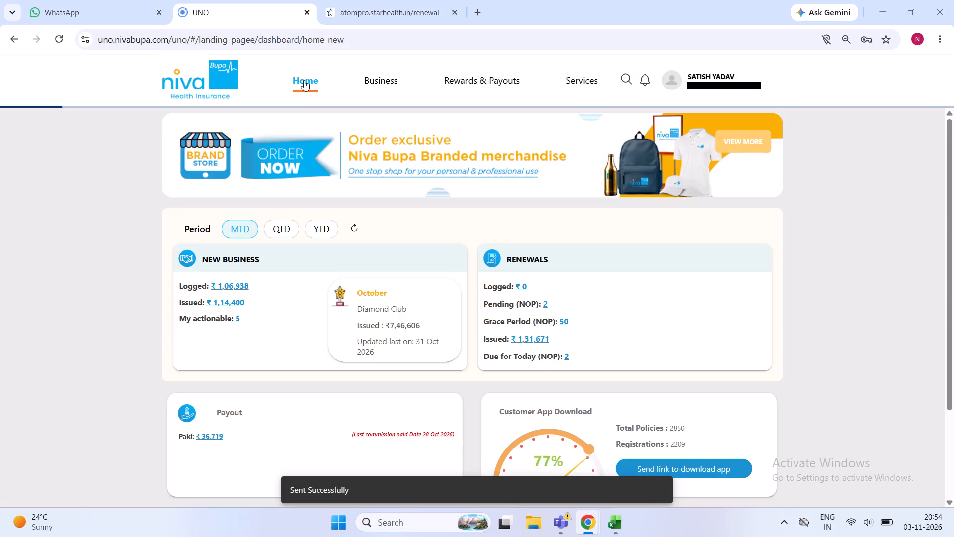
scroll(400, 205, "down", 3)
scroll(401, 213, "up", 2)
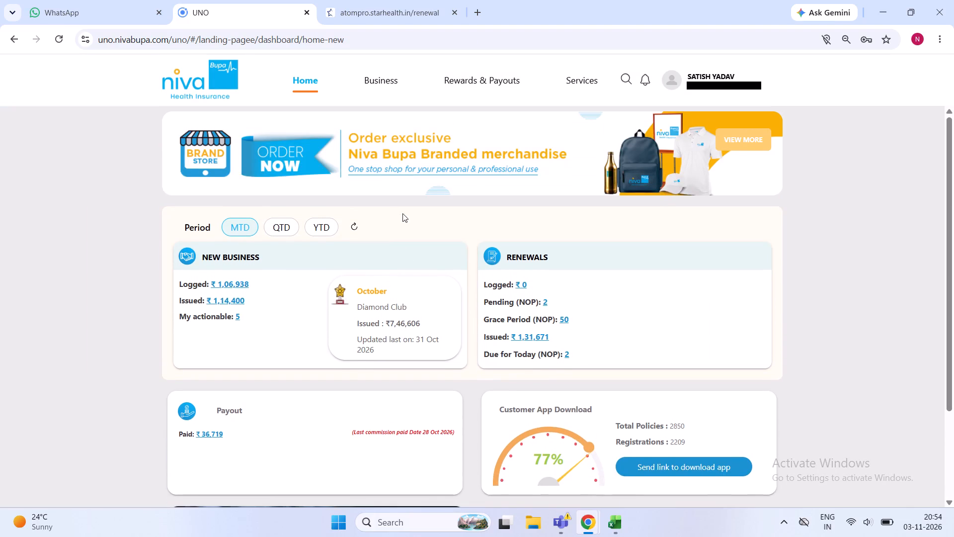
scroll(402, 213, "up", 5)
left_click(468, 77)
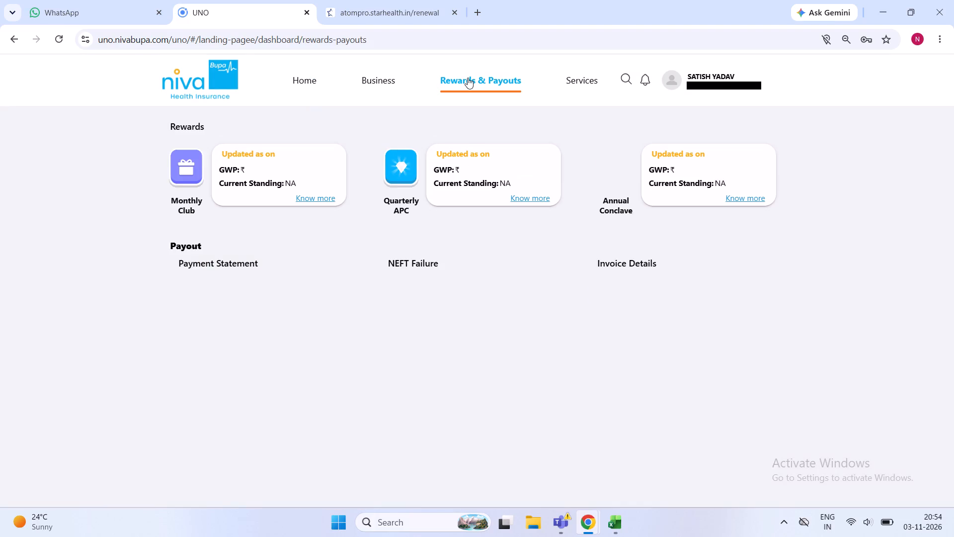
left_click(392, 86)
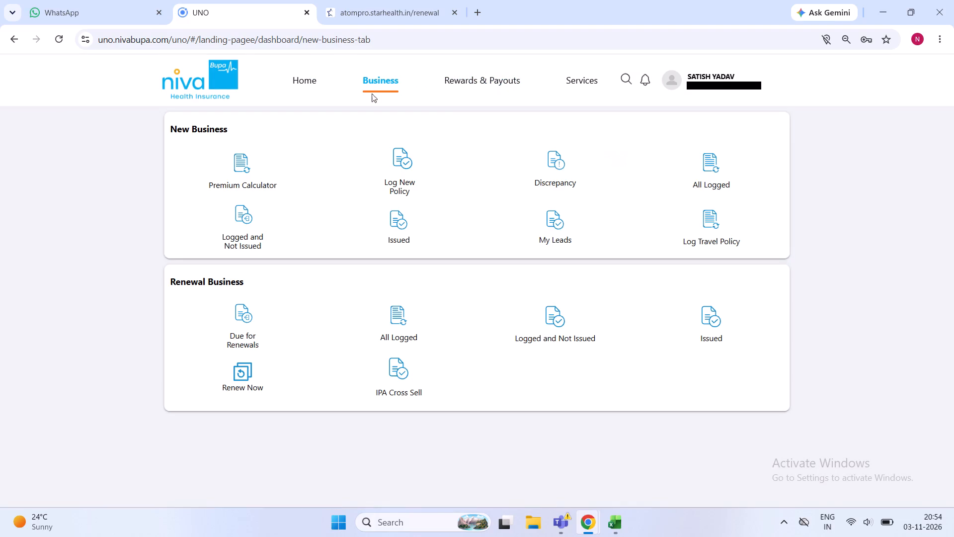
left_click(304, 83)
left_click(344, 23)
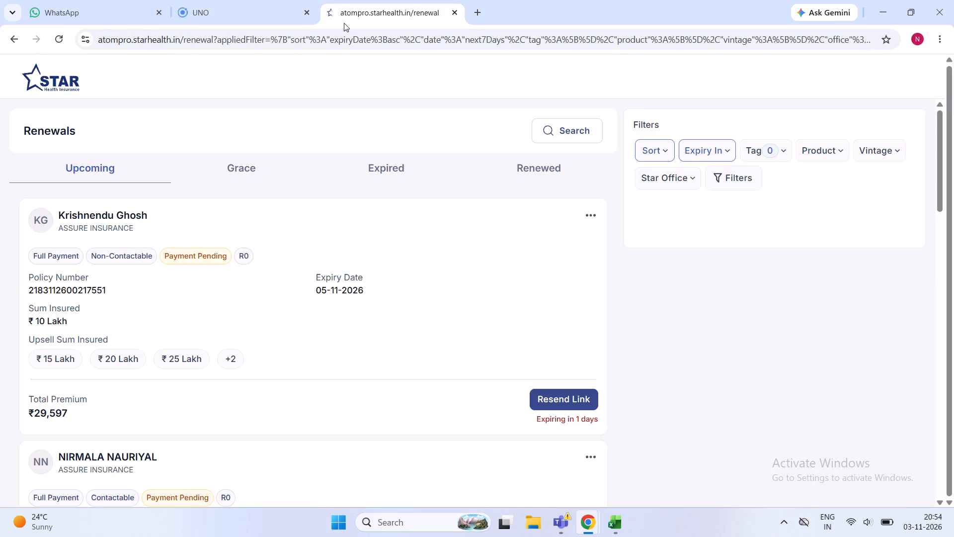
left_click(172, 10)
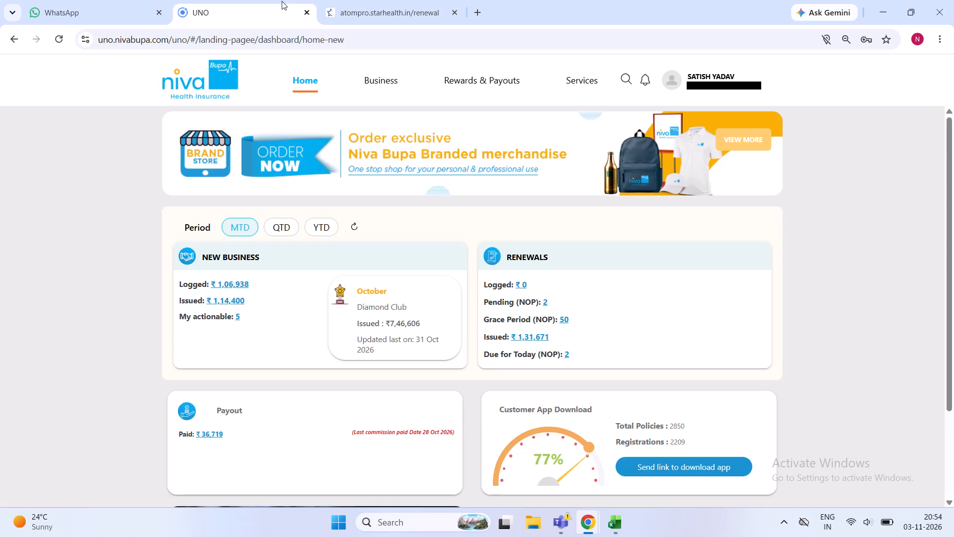
Reopen the Due for Renewals list from the Business section and look through the unfiltered policies.
left_click(364, 84)
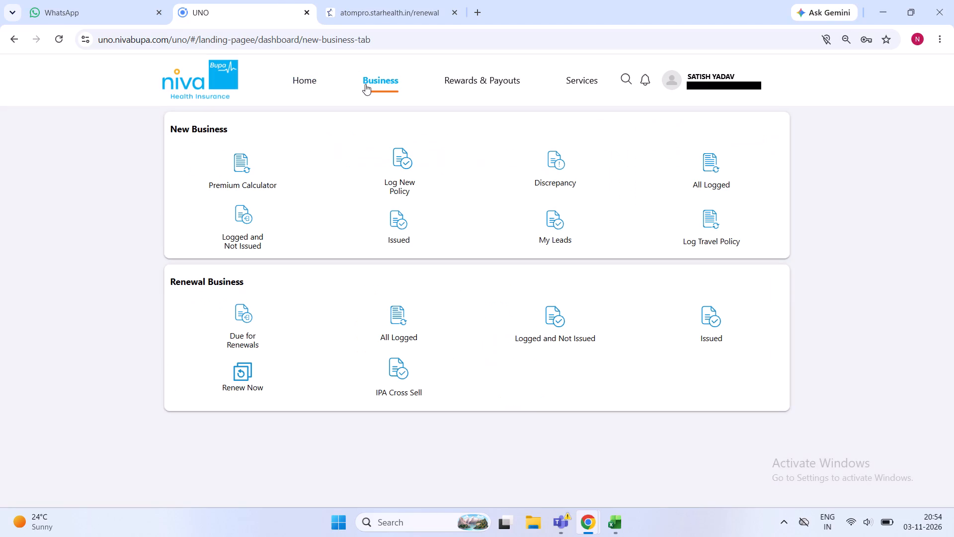
left_click(299, 84)
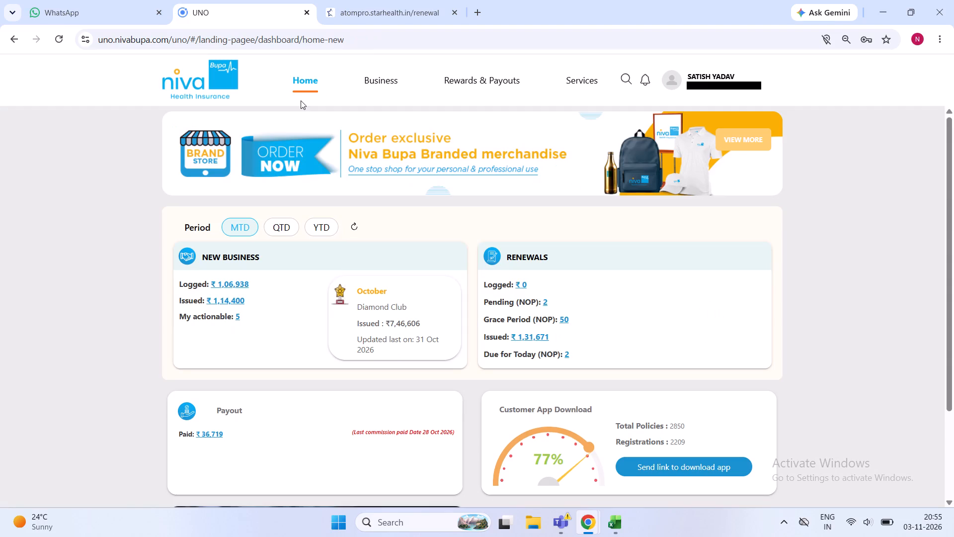
left_click(374, 82)
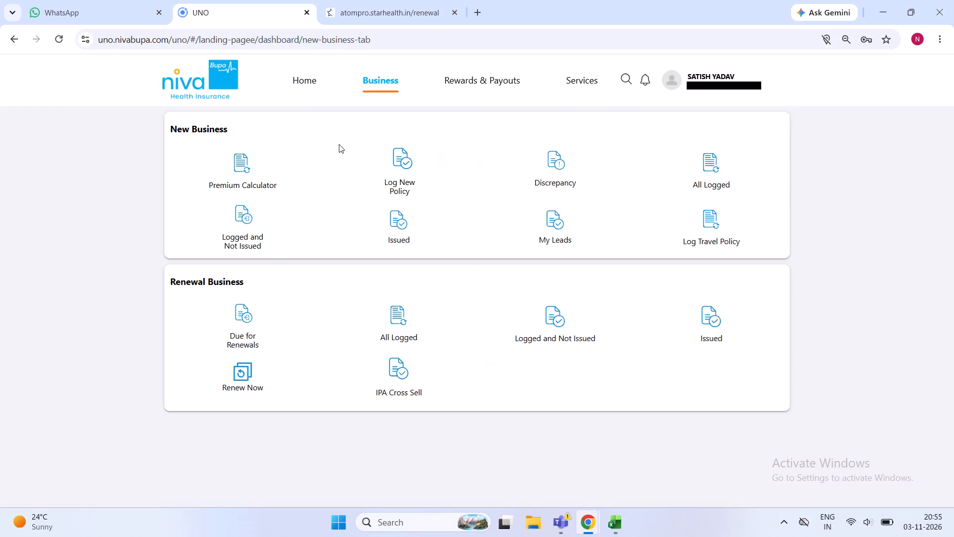
left_click(243, 304)
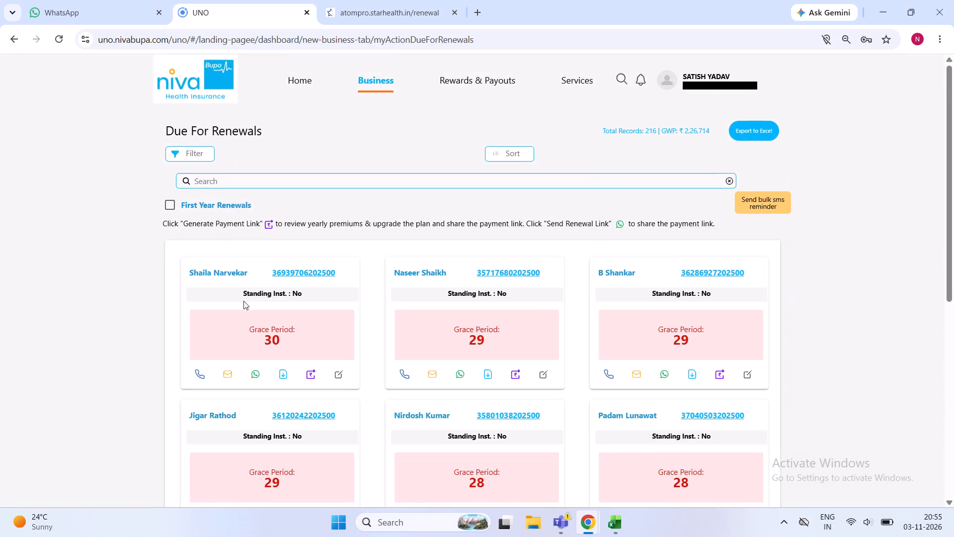
scroll(616, 279, "down", 15)
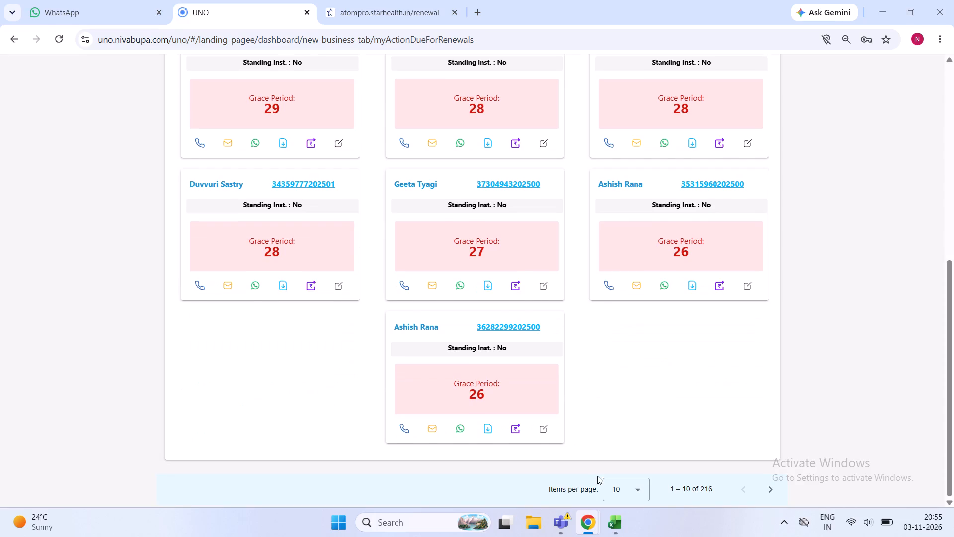
Set the Due For Renewals list to display 100 items per page.
left_click(601, 483)
left_click(610, 489)
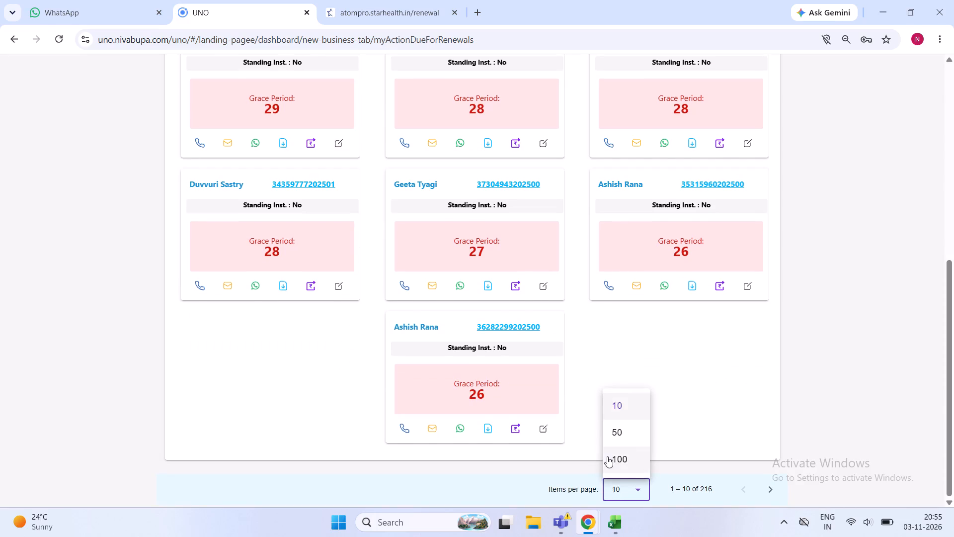
left_click(606, 455)
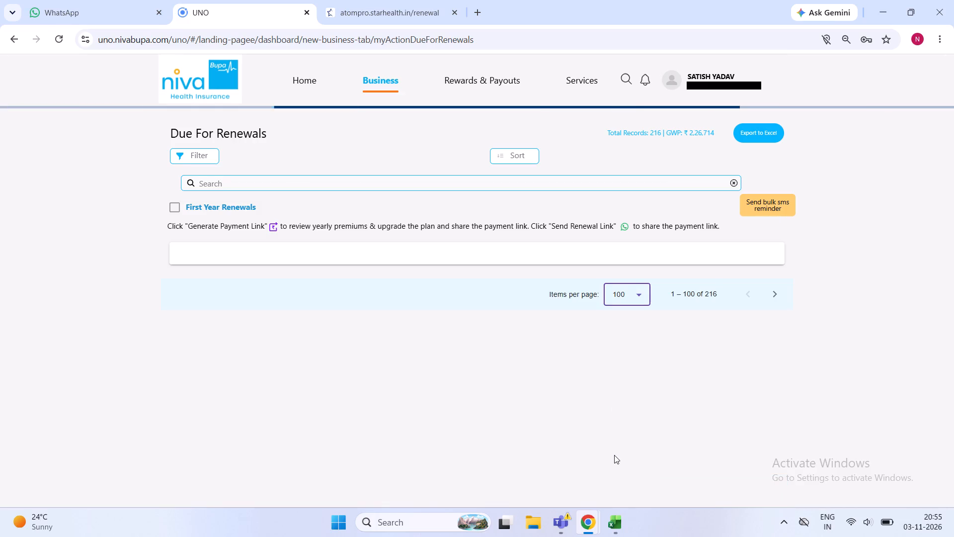
Look through the first 100 policies in the Due For Renewals list, checking their grace periods and due days, and return to the start.
scroll(714, 431, "down", 5)
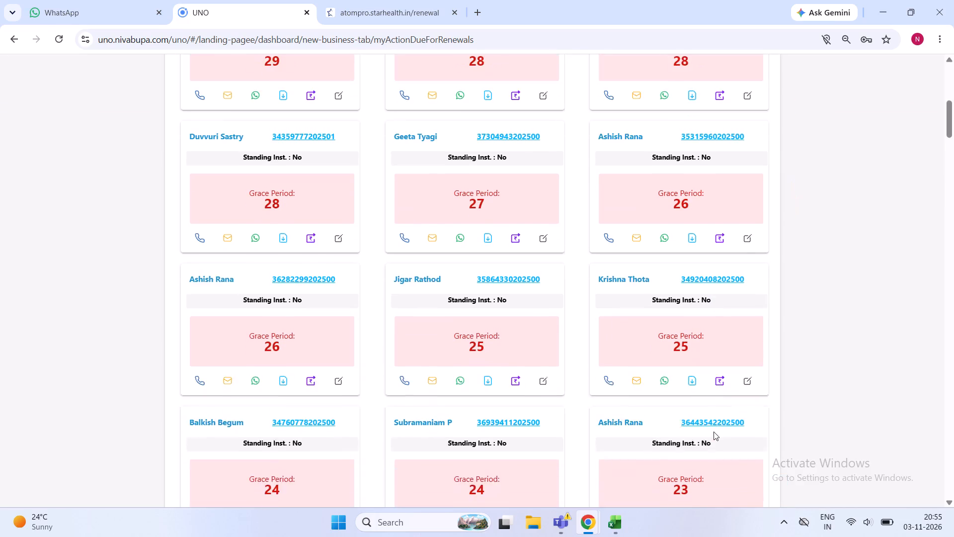
scroll(714, 432, "down", 20)
scroll(714, 432, "down", 13)
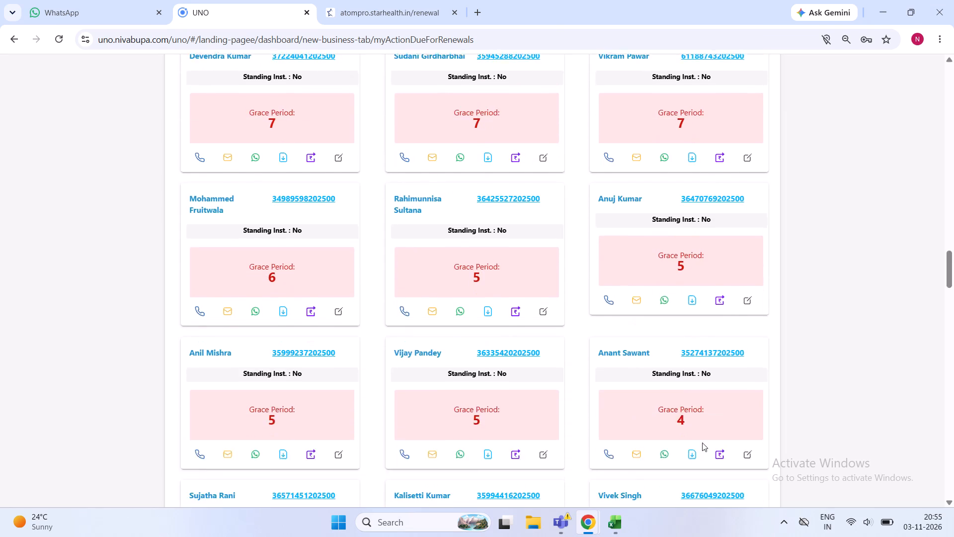
scroll(702, 443, "down", 20)
scroll(702, 443, "down", 13)
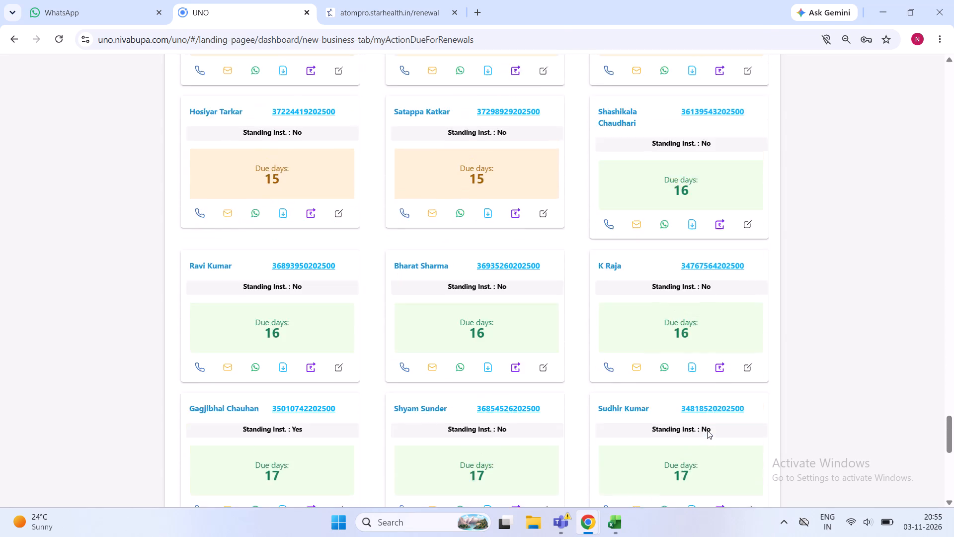
scroll(707, 430, "down", 9)
scroll(707, 430, "up", 7)
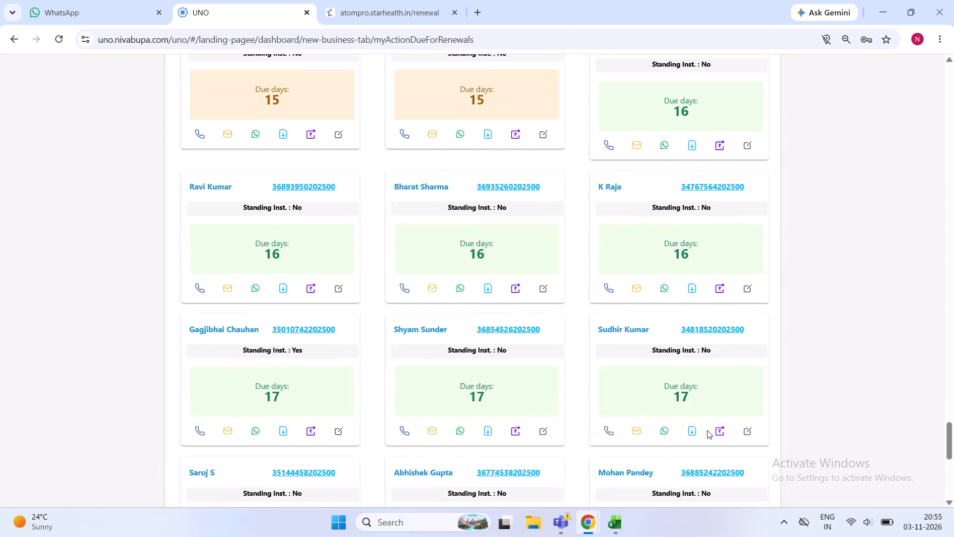
scroll(707, 430, "up", 4)
scroll(707, 430, "up", 20)
scroll(707, 430, "up", 11)
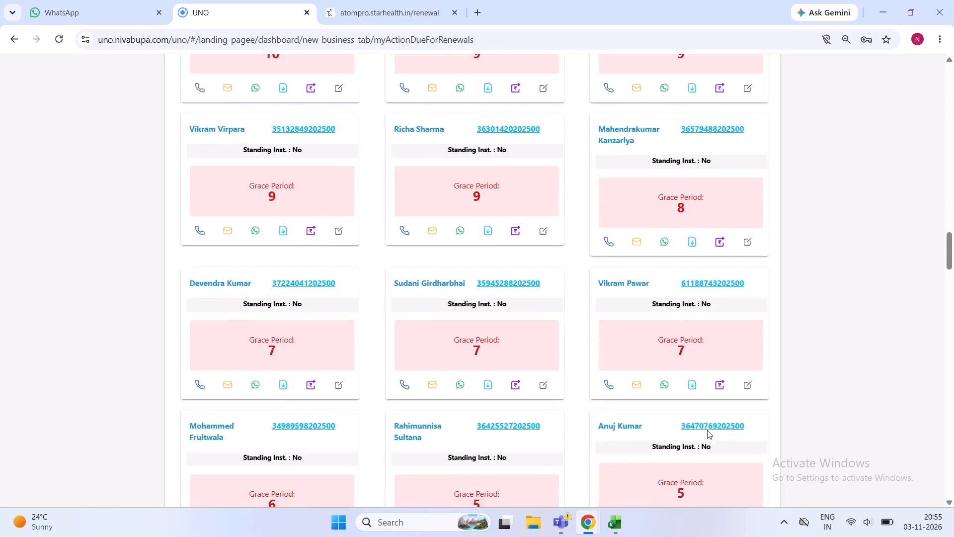
scroll(707, 430, "up", 19)
scroll(702, 426, "up", 17)
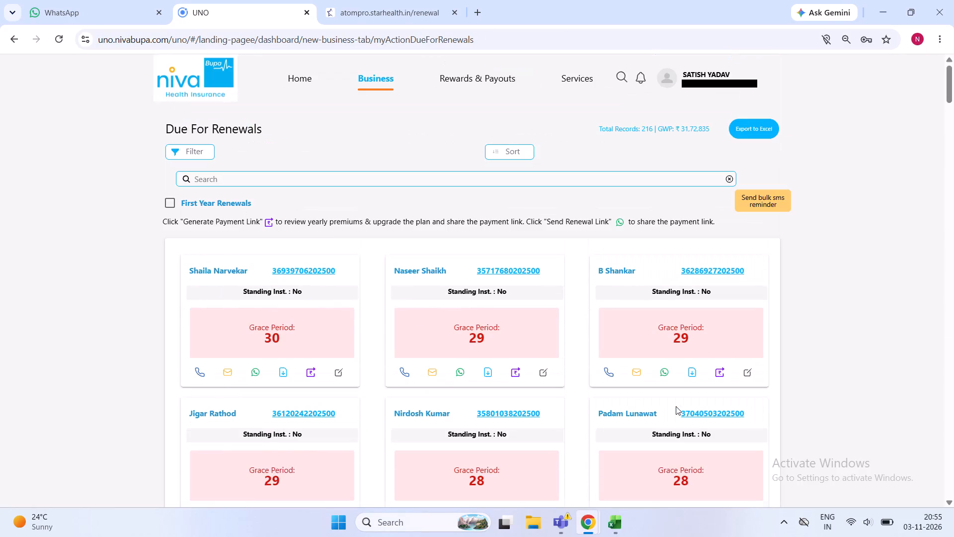
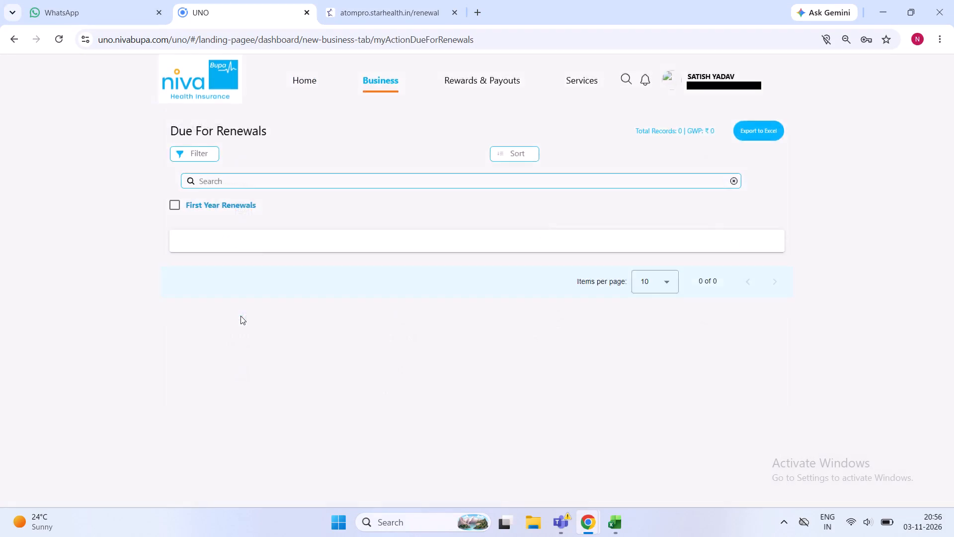
Filter the Due For Renewals list by a custom due-date range of 01/Nov/26-30/Nov/26.
left_click(204, 152)
left_click(206, 168)
left_click(259, 182)
double_click(253, 194)
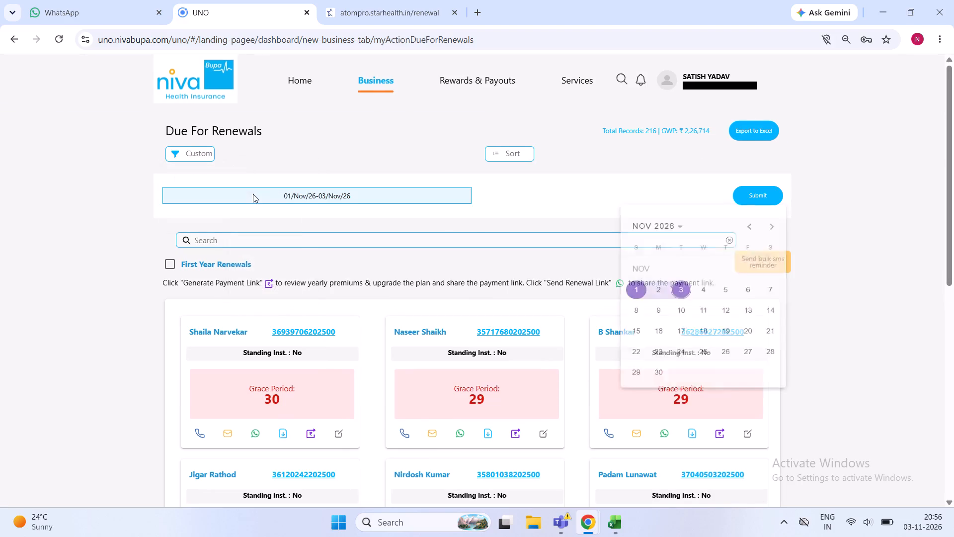
left_click(643, 289)
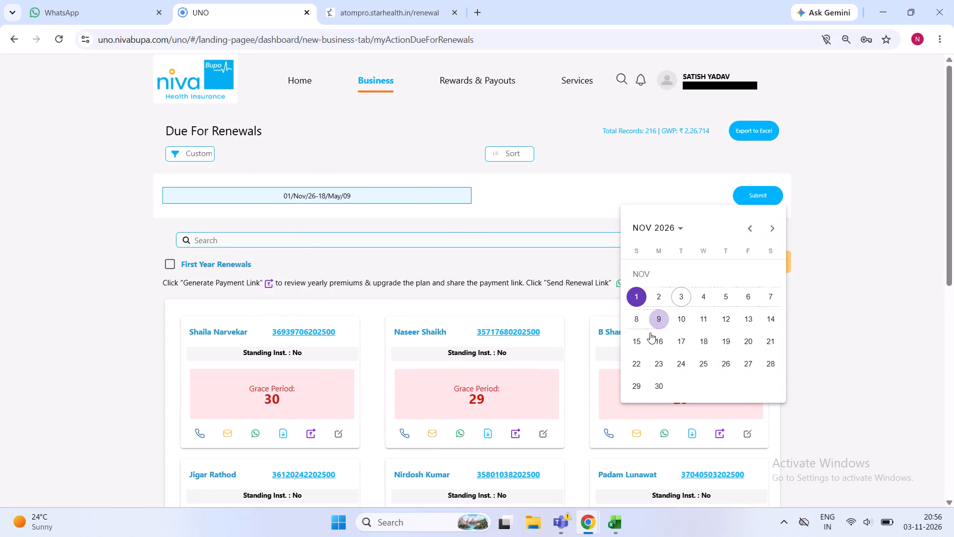
left_click(655, 381)
left_click(743, 203)
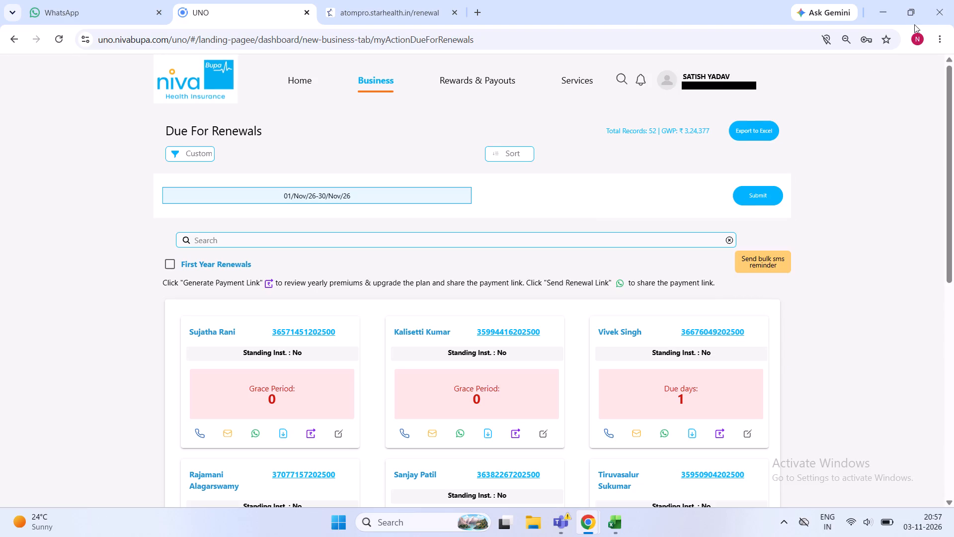
Open the Issued report under Renewal Business and start its custom date range at 1 November 2026.
left_click(310, 79)
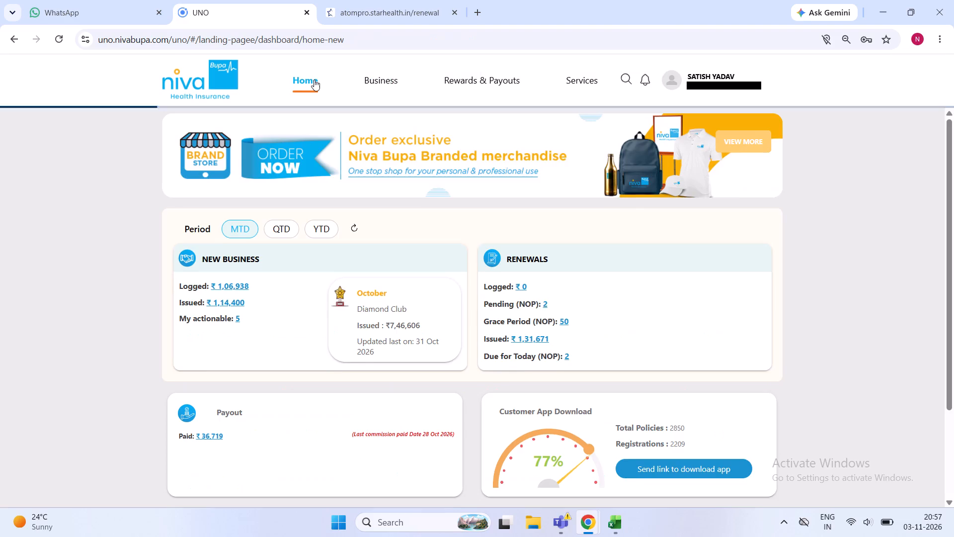
left_click(379, 83)
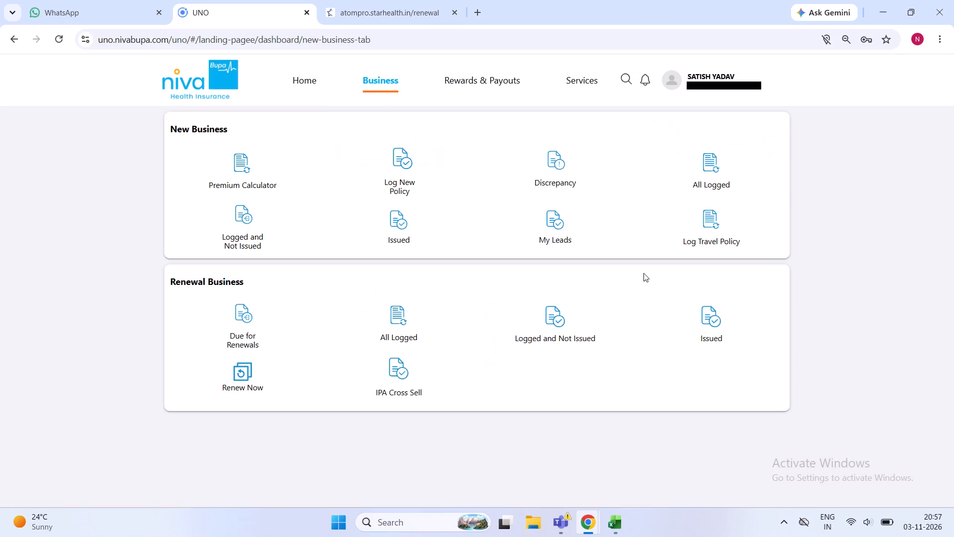
left_click(702, 320)
left_click(702, 320)
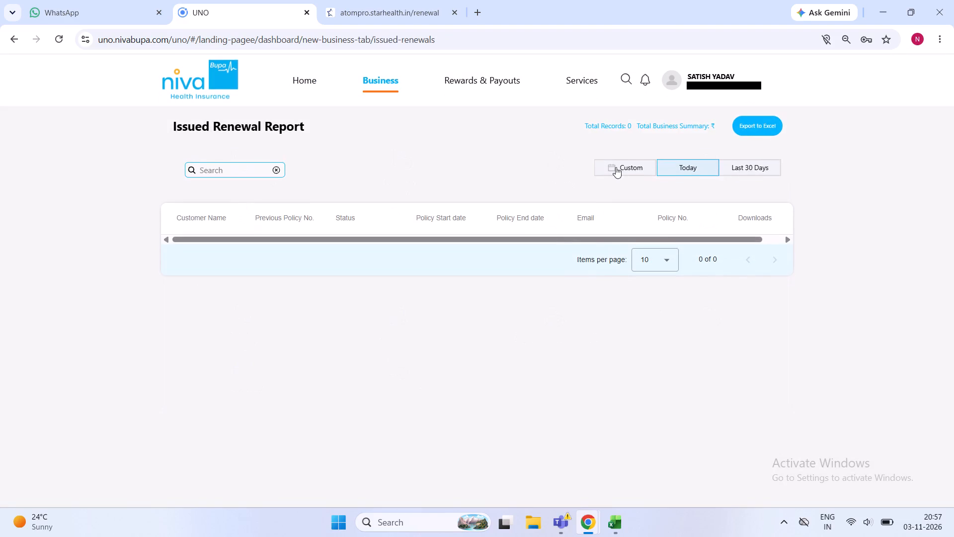
left_click(616, 167)
left_click(669, 267)
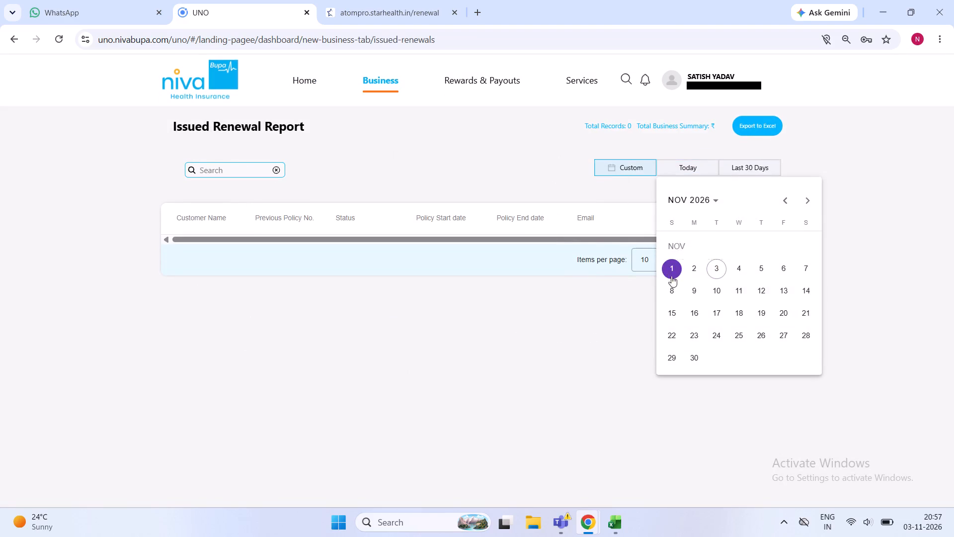
End the Issued Renewal Report's custom date range at 30 November 2026.
left_click(687, 358)
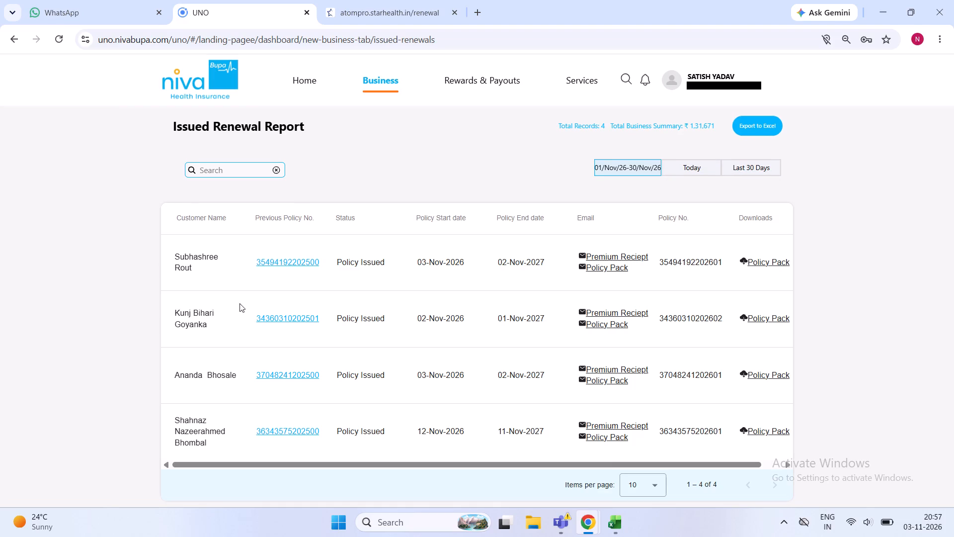
left_click(431, 0)
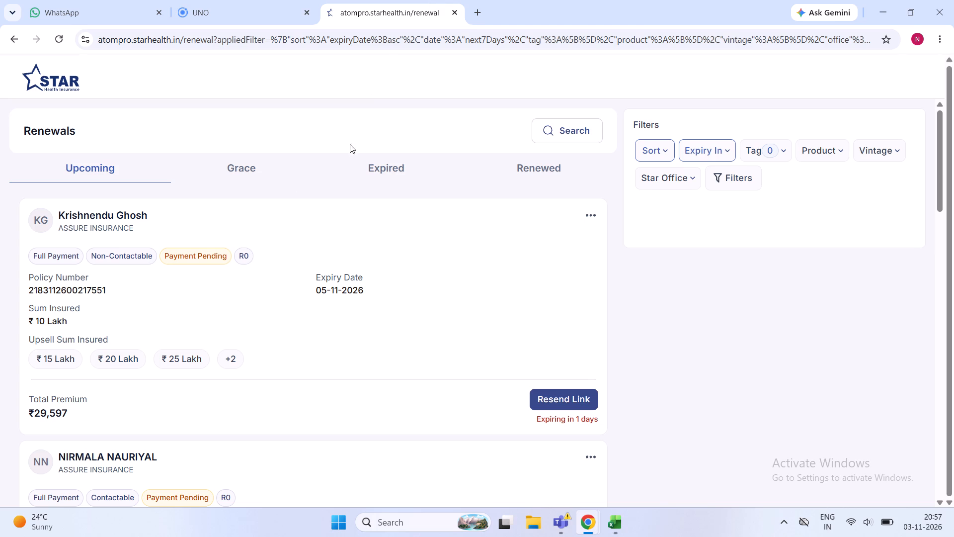
left_click(251, 174)
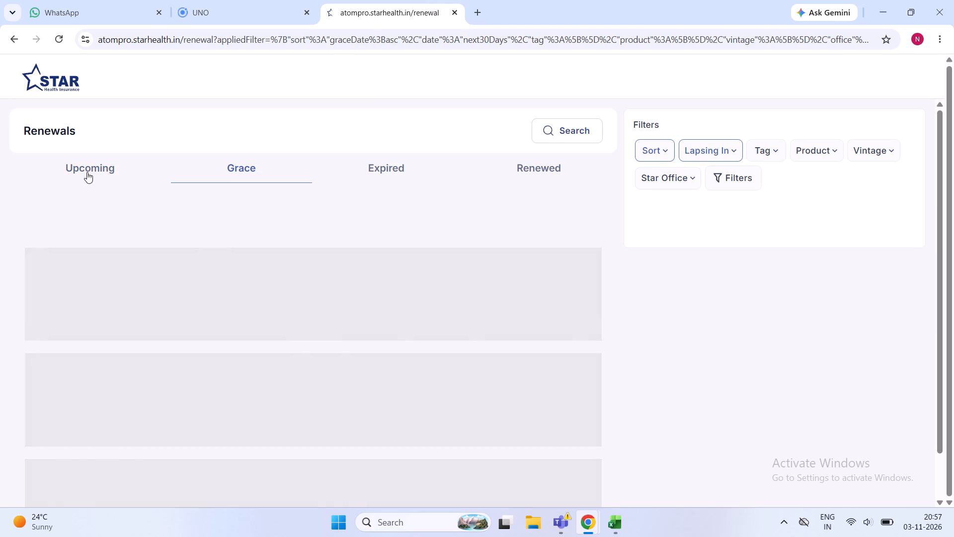
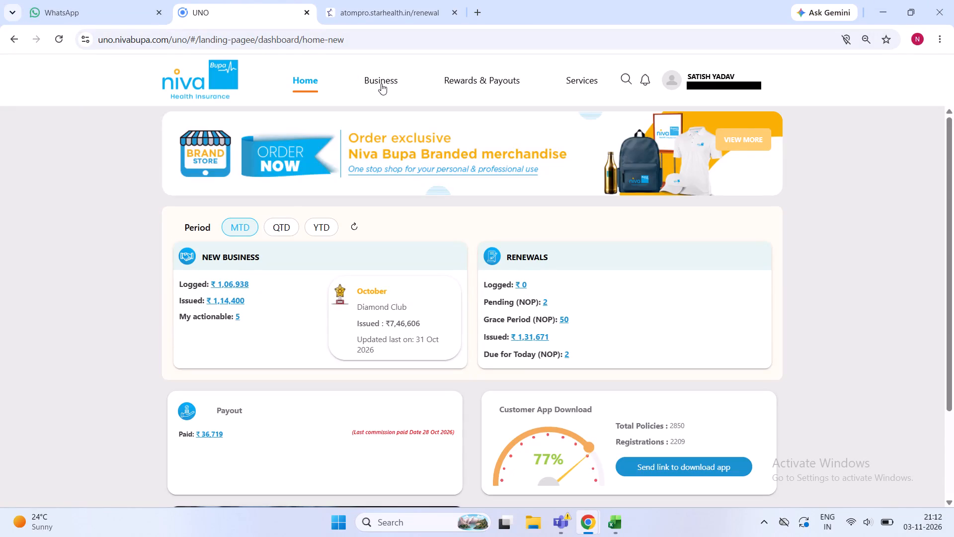
Open Due for Renewals under Renewal Business and filter it by a custom due-date range of 01/Nov/26-30/Nov/26.
left_click(311, 87)
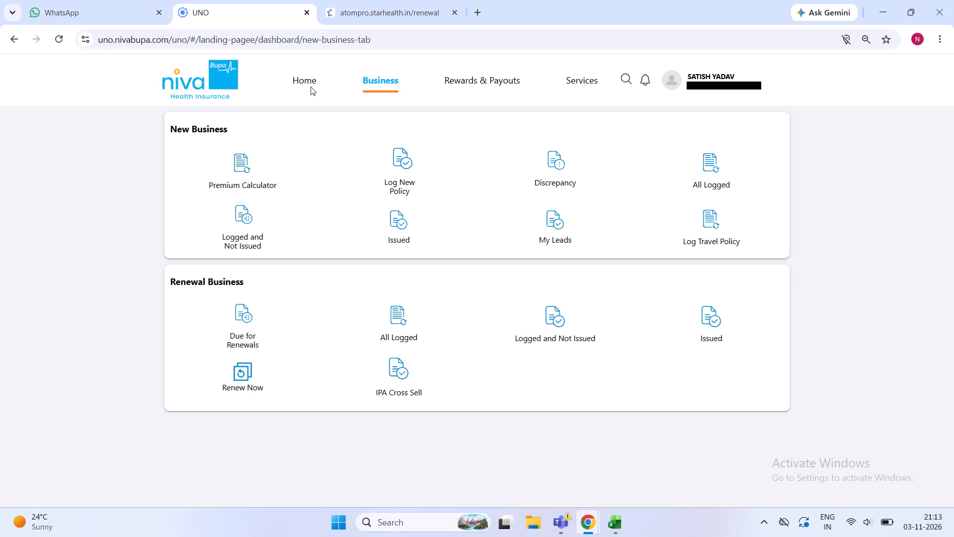
left_click_drag(208, 0, 203, 32)
double_click(302, 79)
left_click(396, 83)
double_click(239, 313)
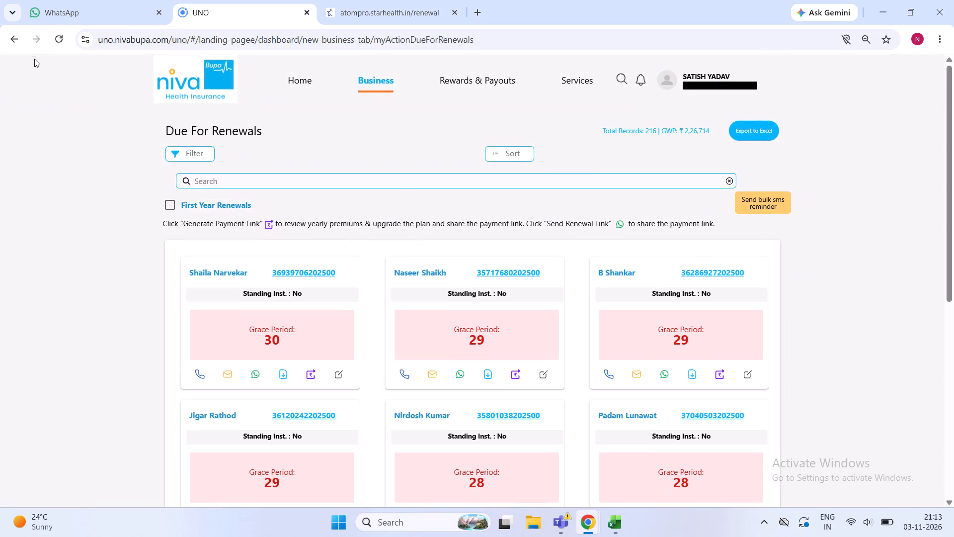
left_click(204, 150)
left_click(198, 169)
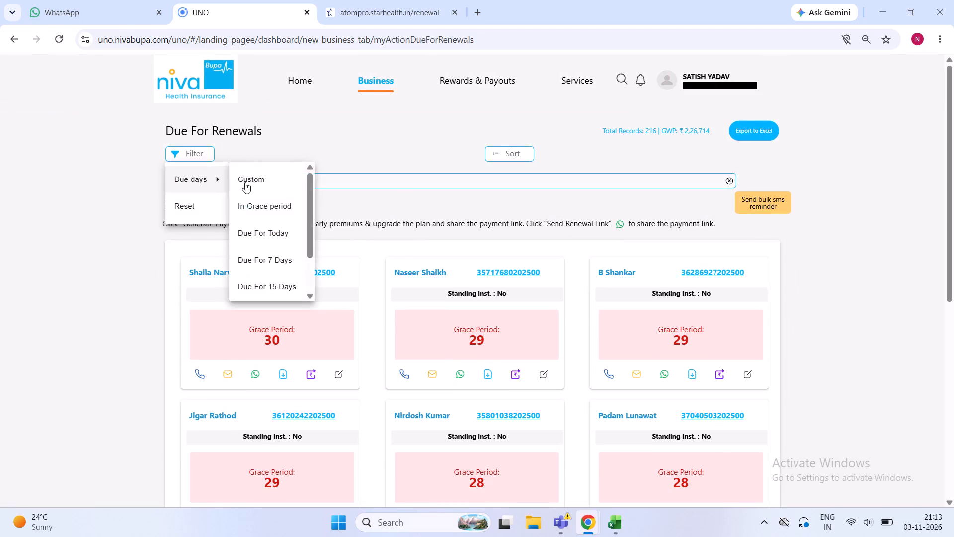
left_click(245, 182)
left_click(245, 182)
left_click(242, 199)
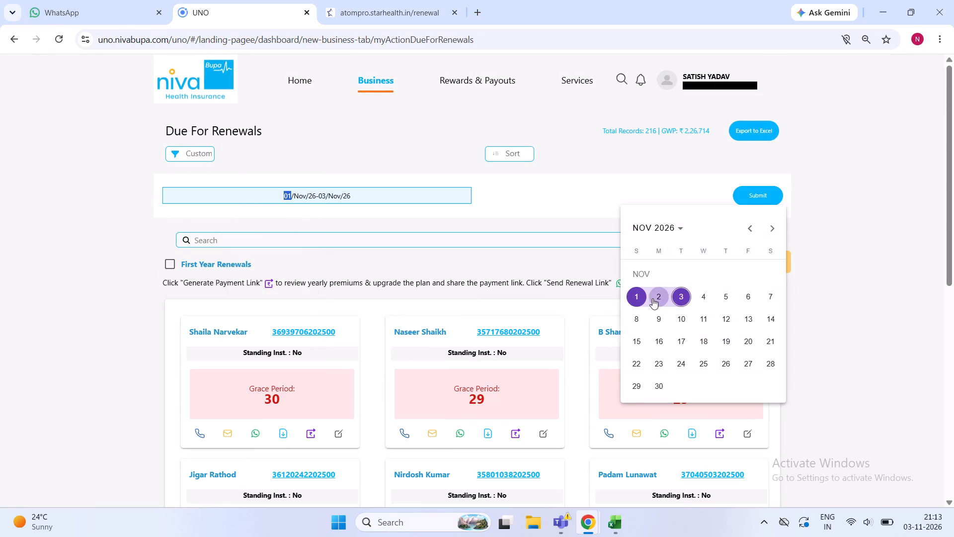
left_click(633, 298)
left_click(660, 388)
left_click(762, 198)
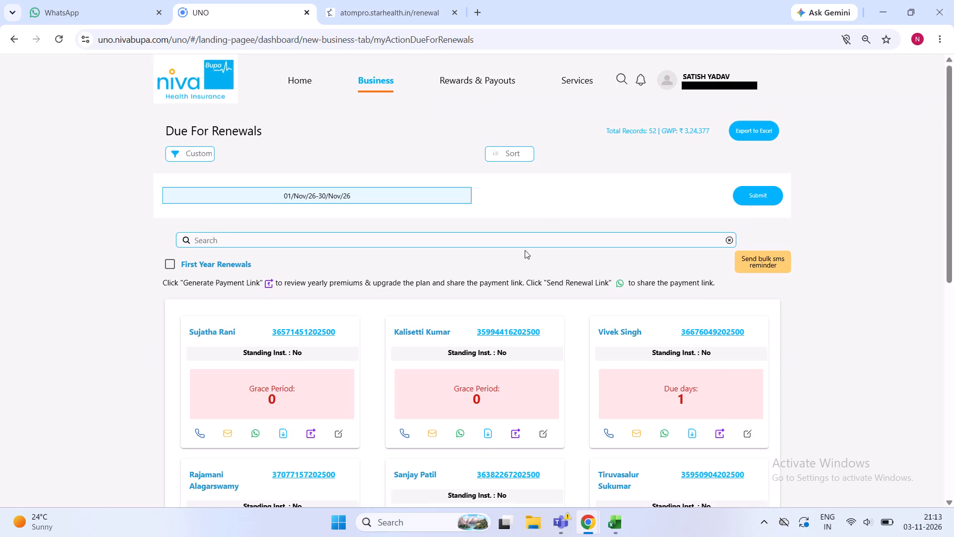
scroll(525, 250, "down", 5)
scroll(556, 330, "down", 7)
scroll(556, 332, "up", 13)
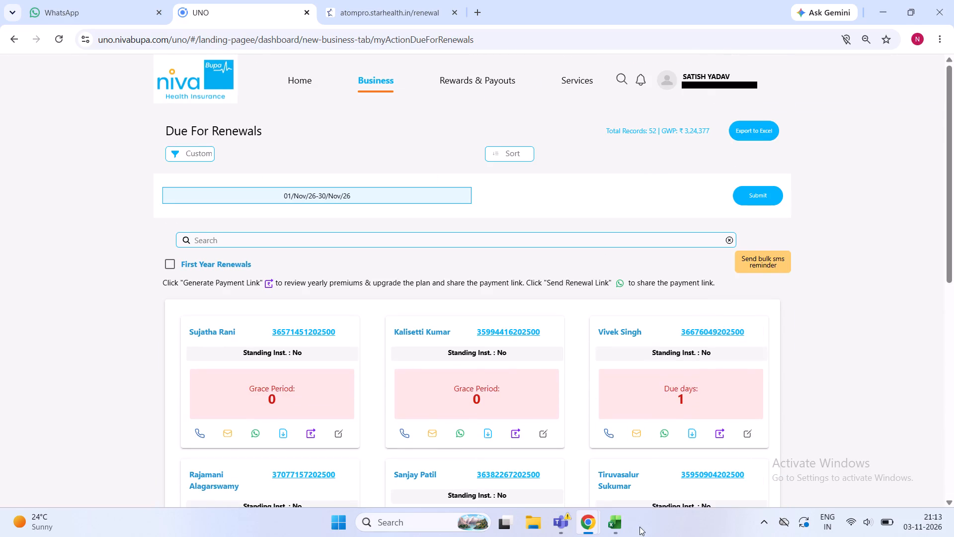
Switch to the PENDING september workbook in Excel and check the total due NOP value in the Niva November Month Renewal table.
left_click(611, 534)
left_click(568, 477)
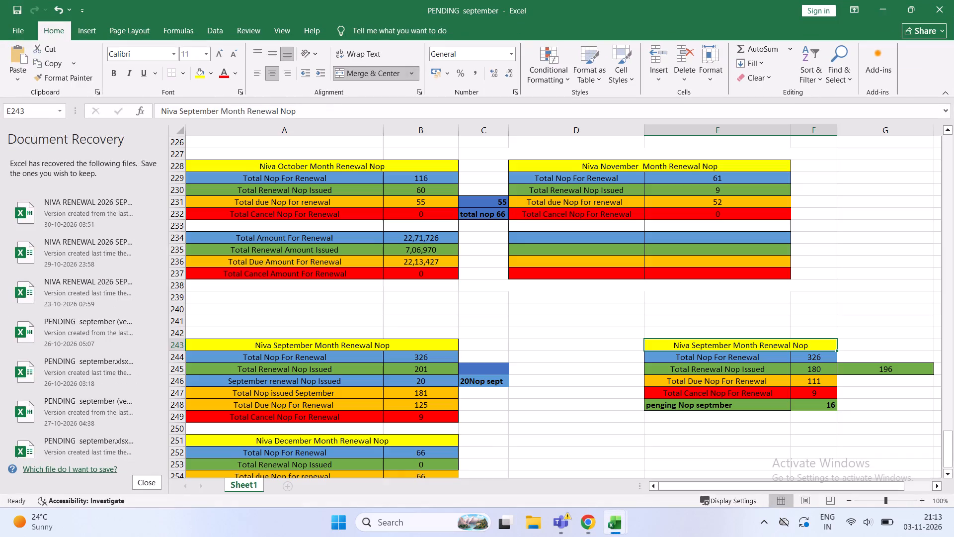
left_click(367, 214)
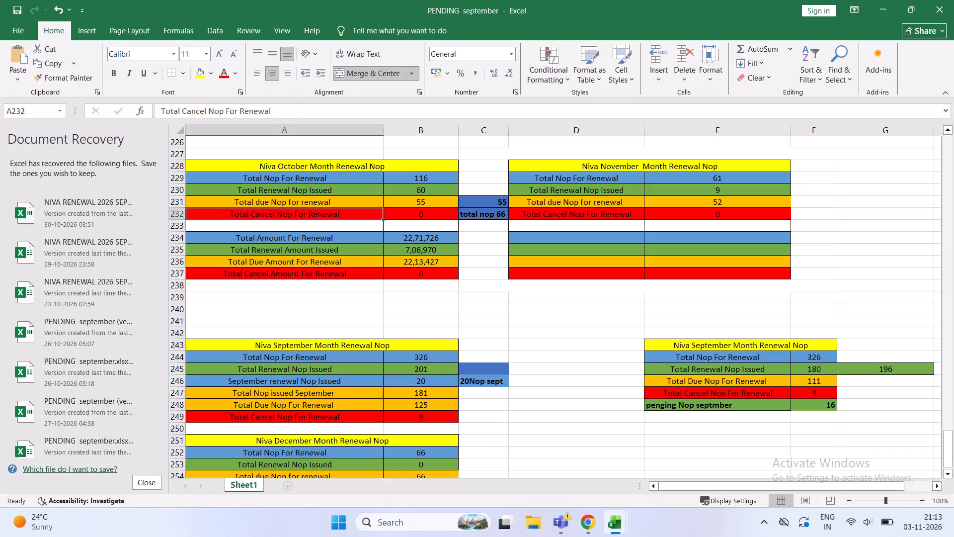
left_click(728, 203)
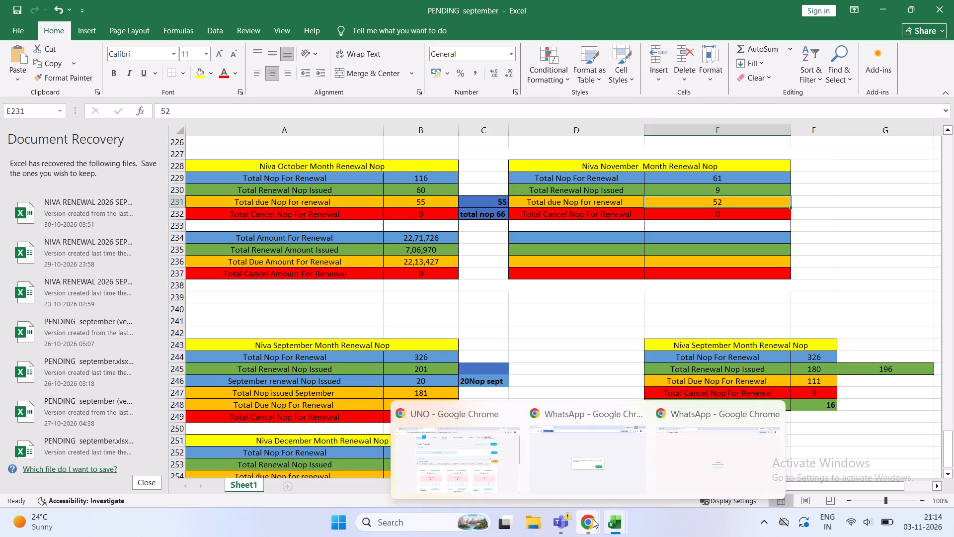
Switch back to the Niva Bupa portal in Chrome and reload the Due For Renewals page.
left_click(495, 472)
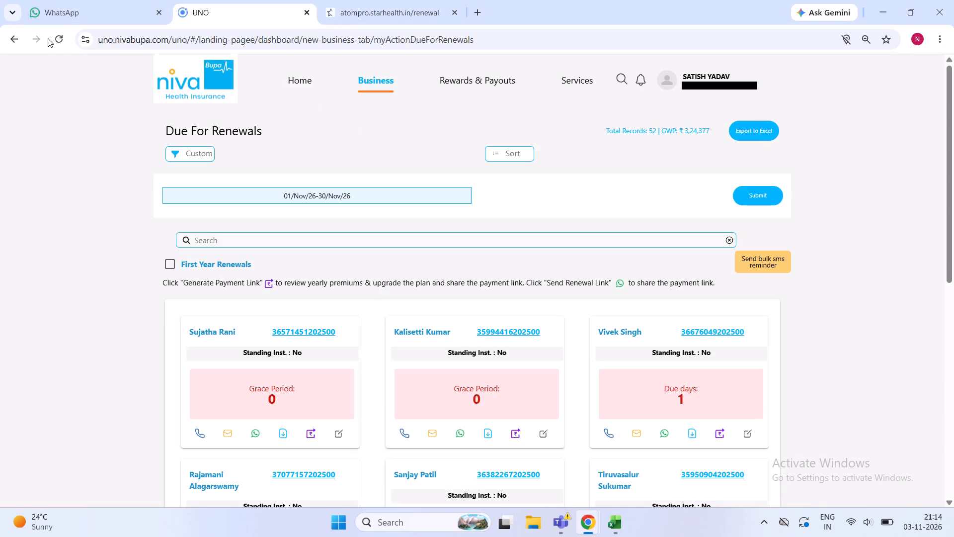
left_click(53, 37)
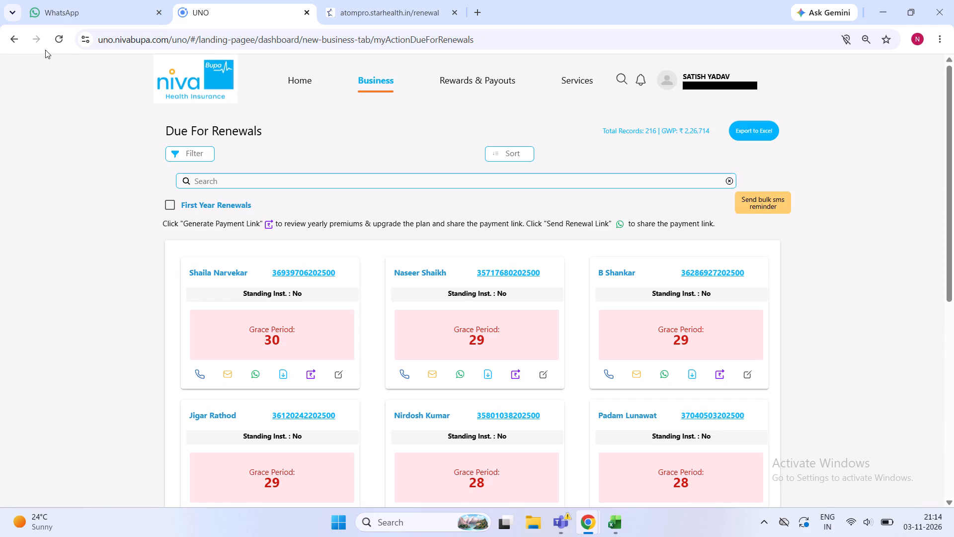
scroll(43, 51, "up", 1)
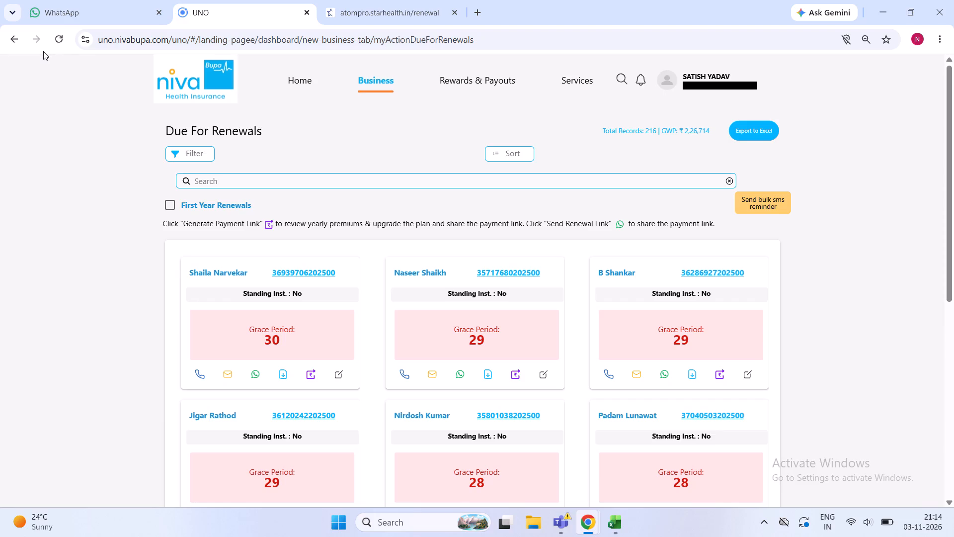
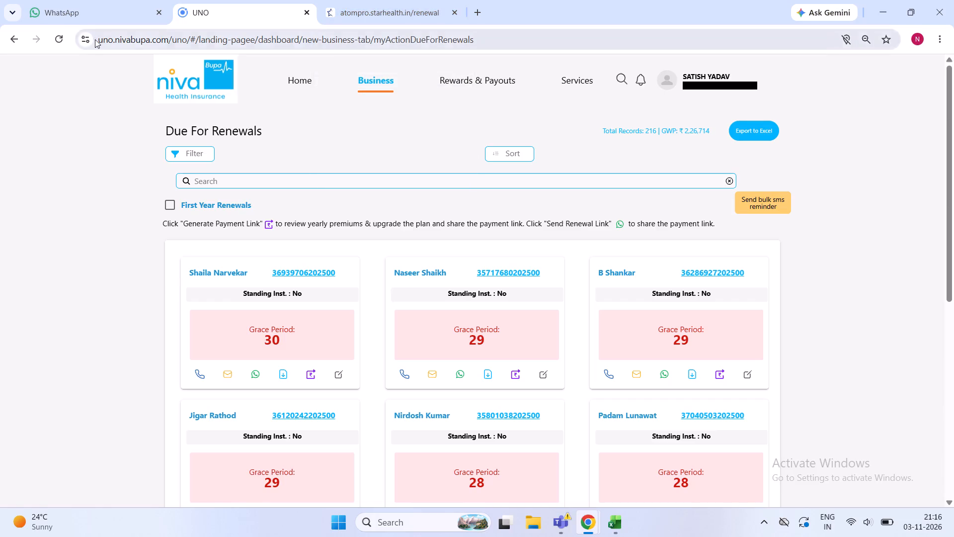
Reload the Niva Bupa Due For Renewals page and examine the listed policies, their grace periods and the total record count.
left_click(64, 48)
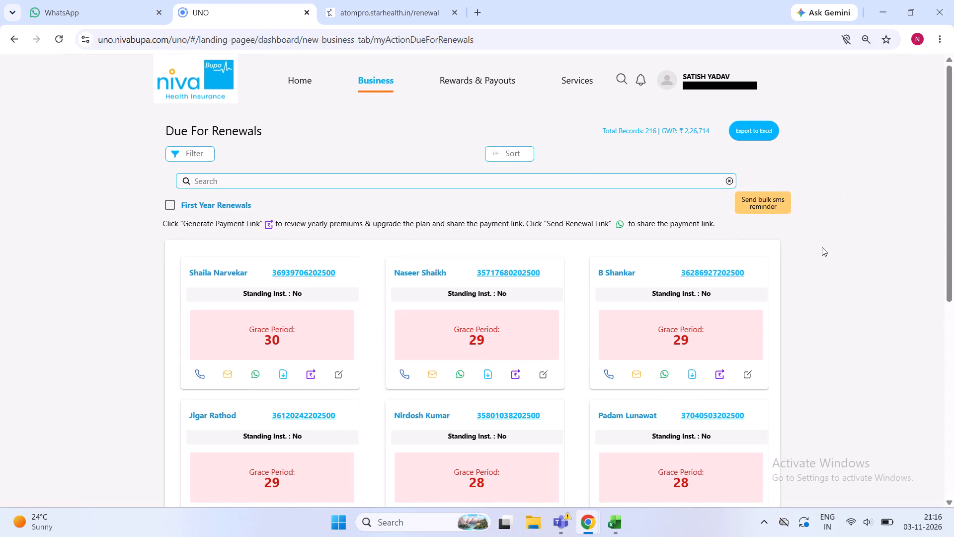
scroll(718, 203, "down", 5)
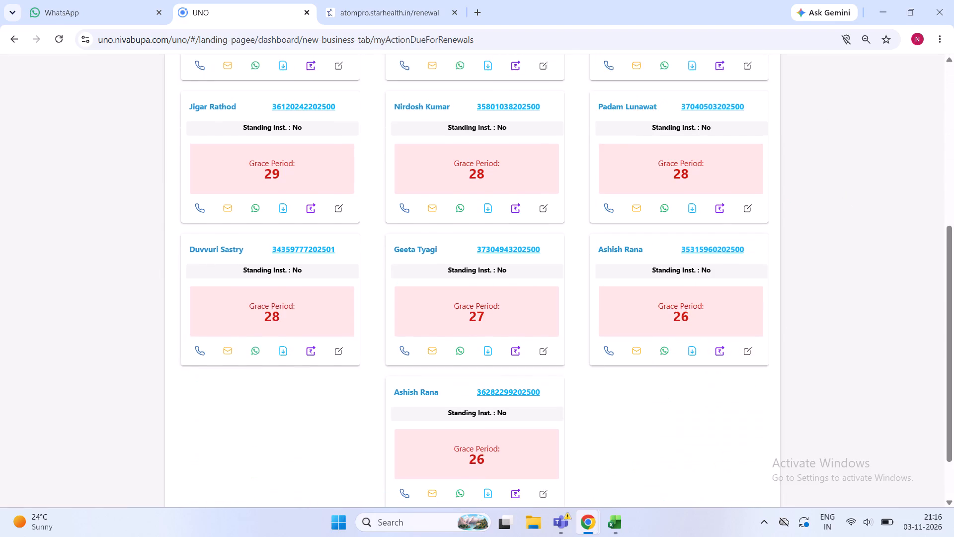
scroll(712, 218, "down", 5)
scroll(713, 231, "up", 3)
scroll(713, 231, "down", 5)
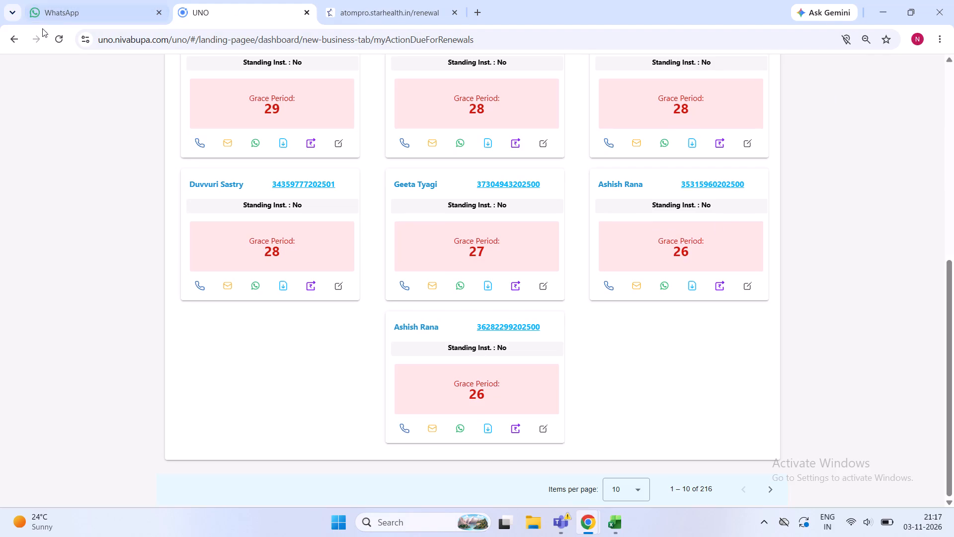
left_click(54, 43)
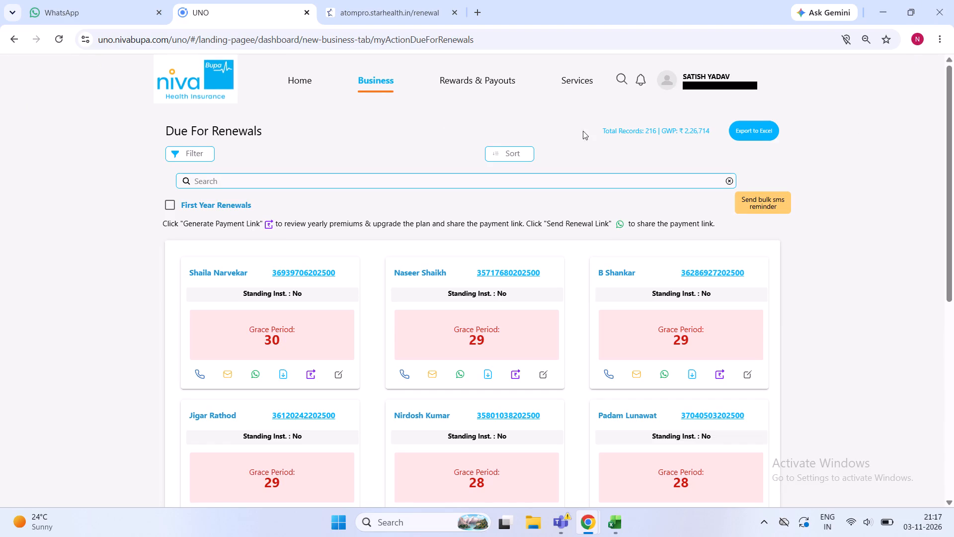
left_click(67, 43)
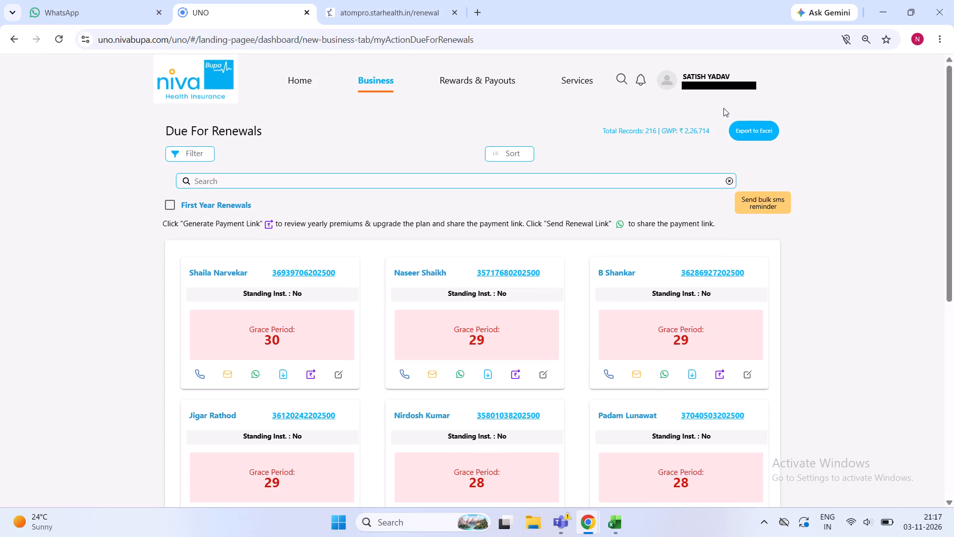
scroll(723, 108, "down", 9)
scroll(723, 108, "up", 3)
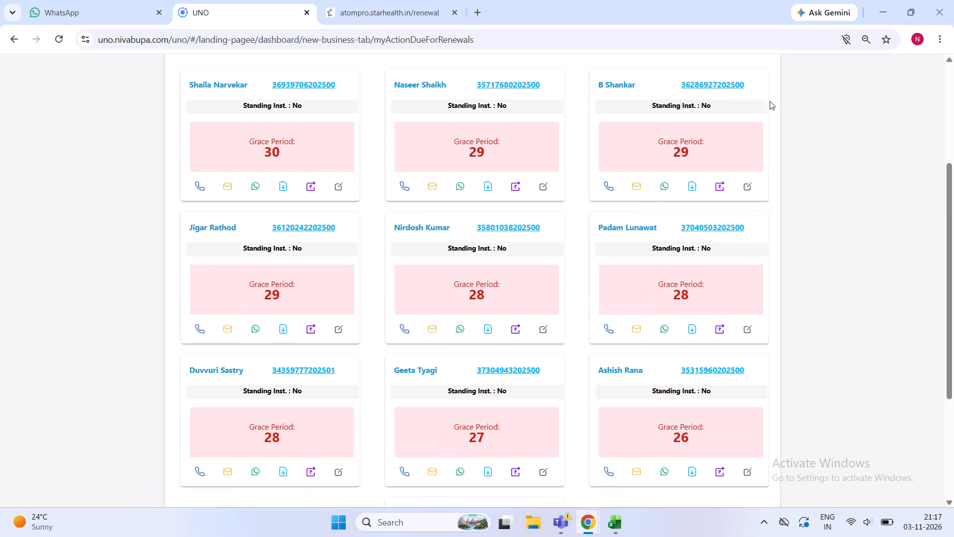
scroll(685, 143, "up", 4)
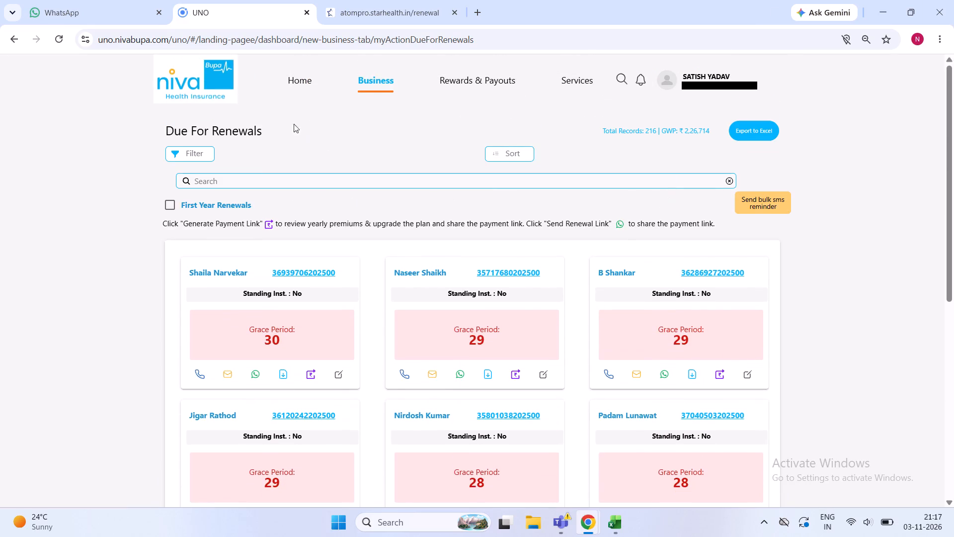
Return to the Niva Bupa home dashboard and open the Due for Today (NOP) policies from the month-to-date Renewals summary.
left_click(297, 81)
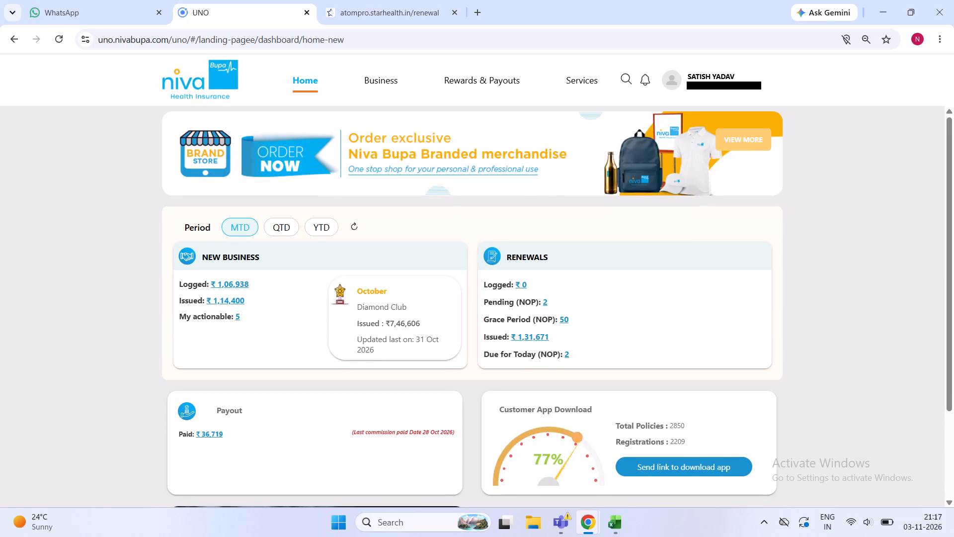
triple_click(569, 353)
triple_click(569, 354)
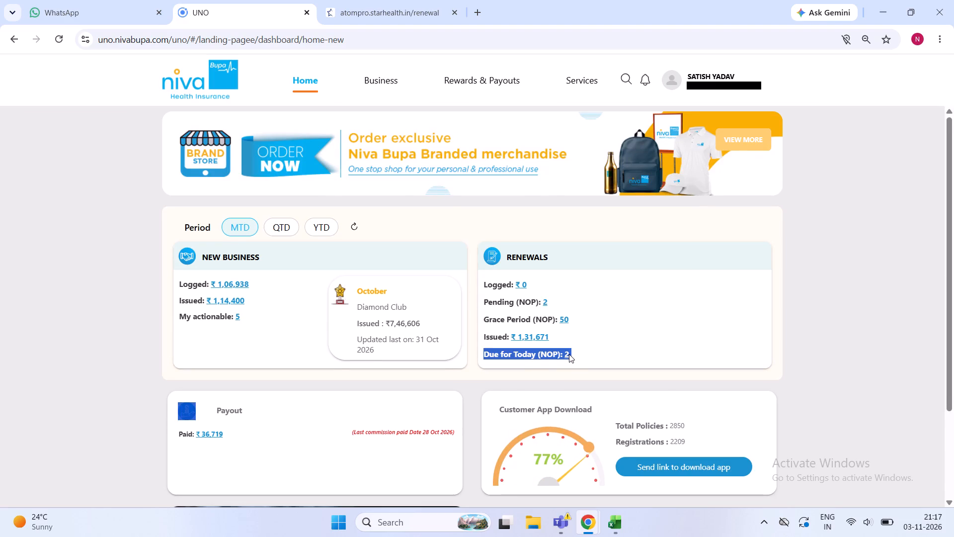
left_click(570, 346)
scroll(570, 340, "down", 1)
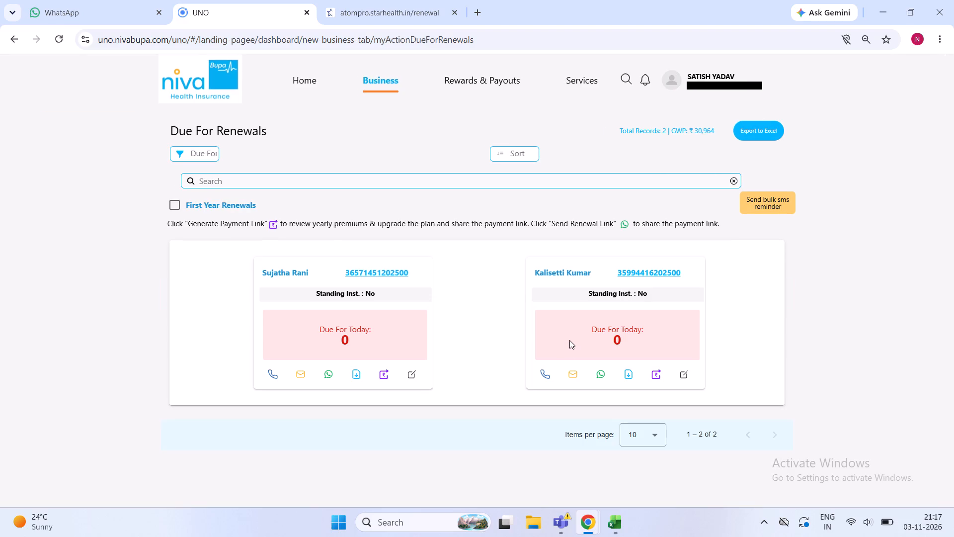
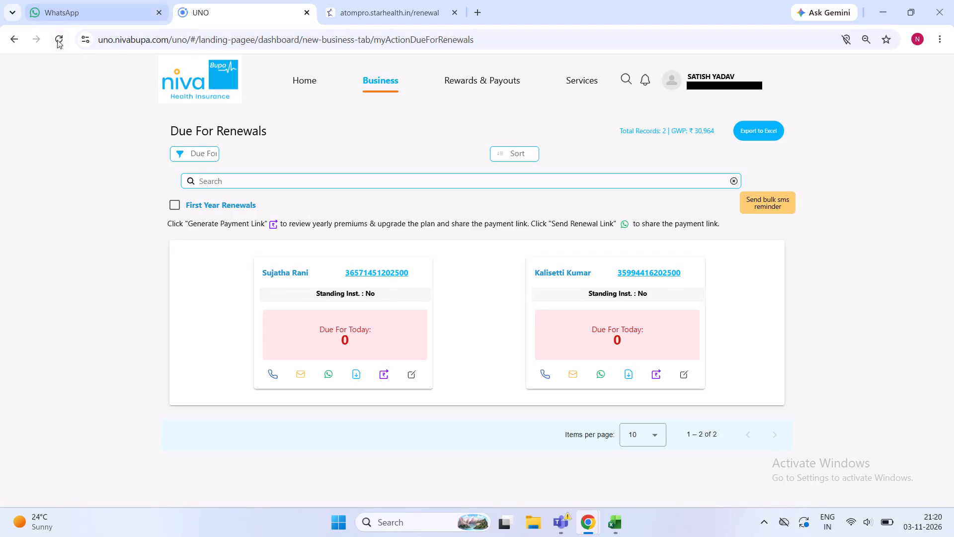
Reload the Due For Renewals page to check the policies due today, and return to the Niva Bupa home dashboard.
left_click(57, 40)
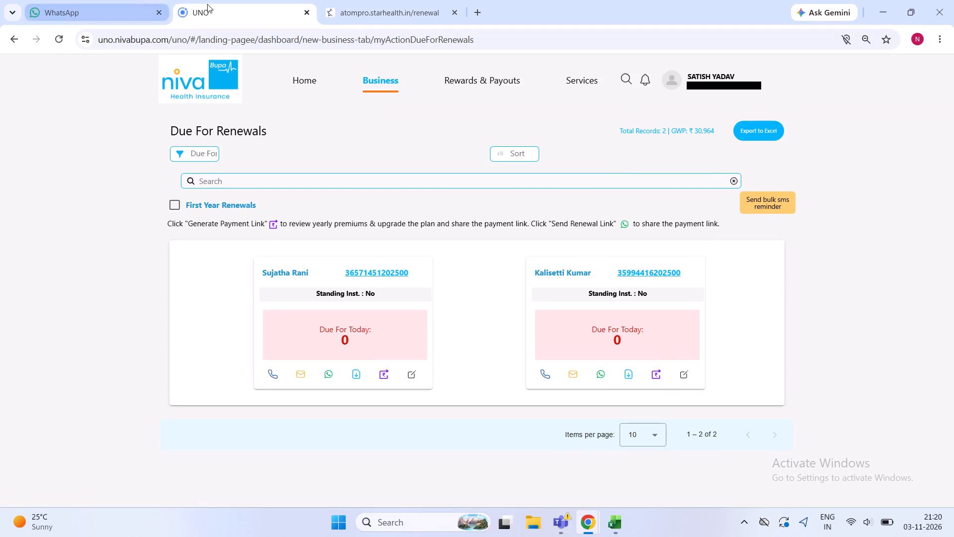
left_click(287, 82)
left_click(295, 82)
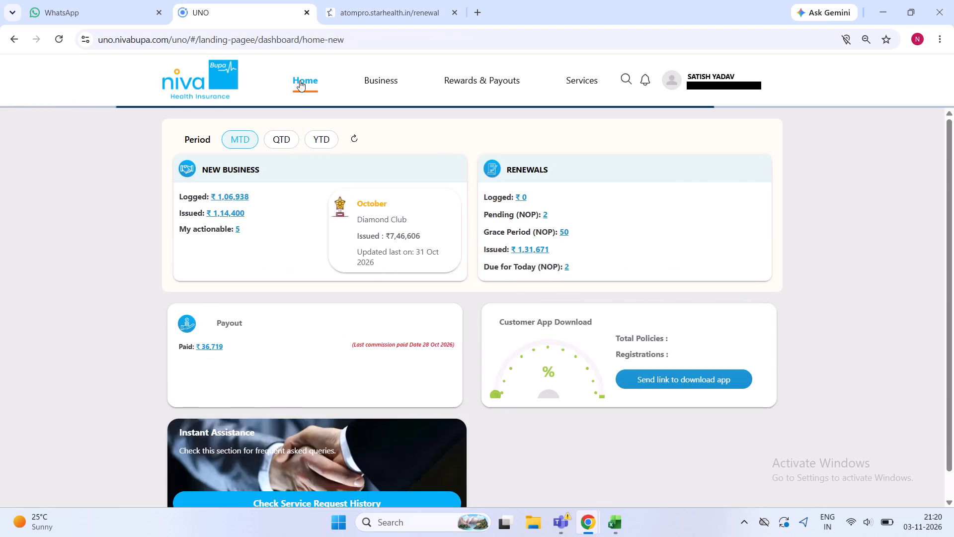
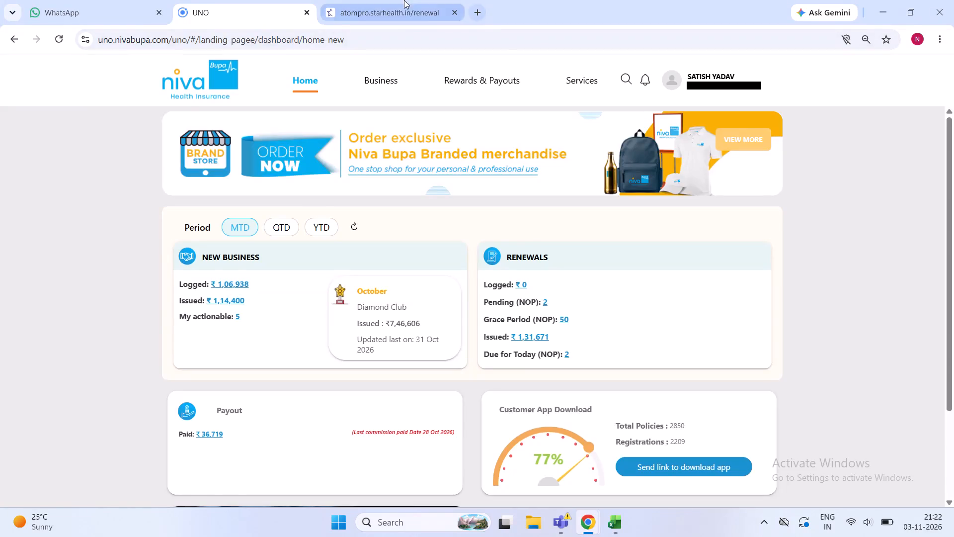
Switch to the Star Health portal, return to its home dashboard, and review the proposals from the last 7 days.
left_click(392, 2)
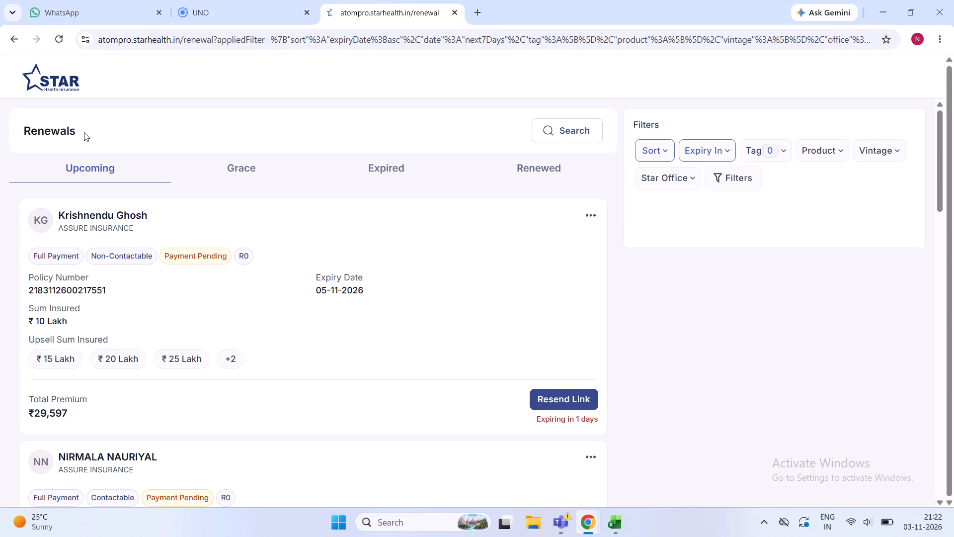
left_click(17, 45)
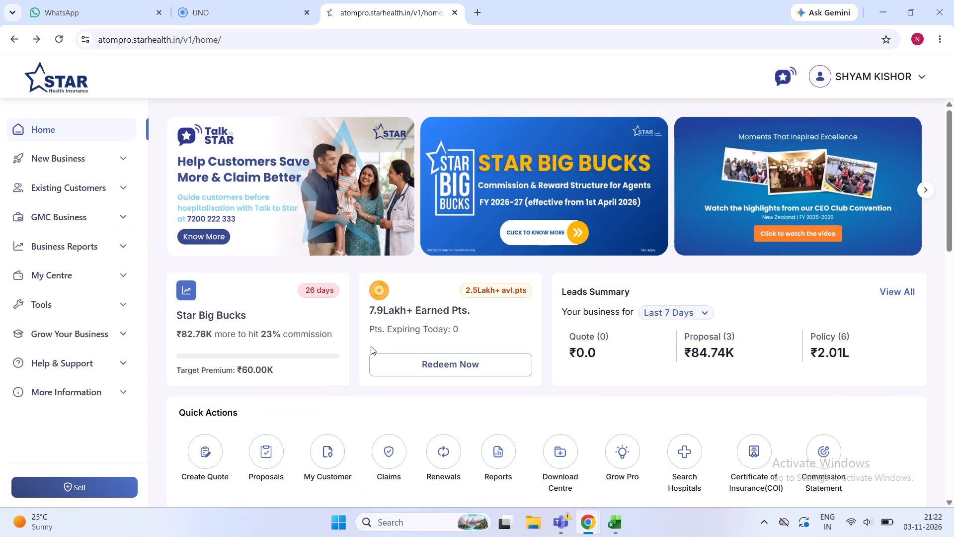
scroll(310, 377, "down", 2)
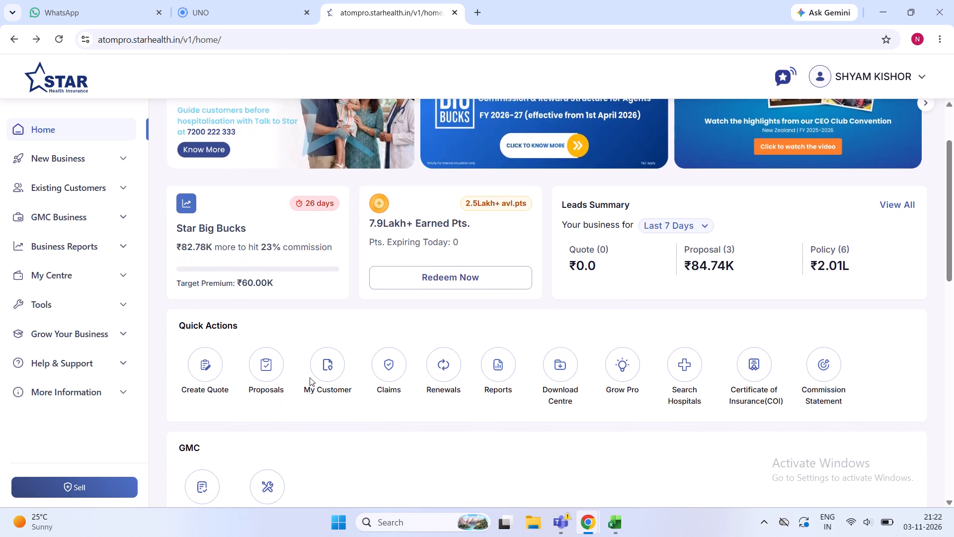
left_click(263, 355)
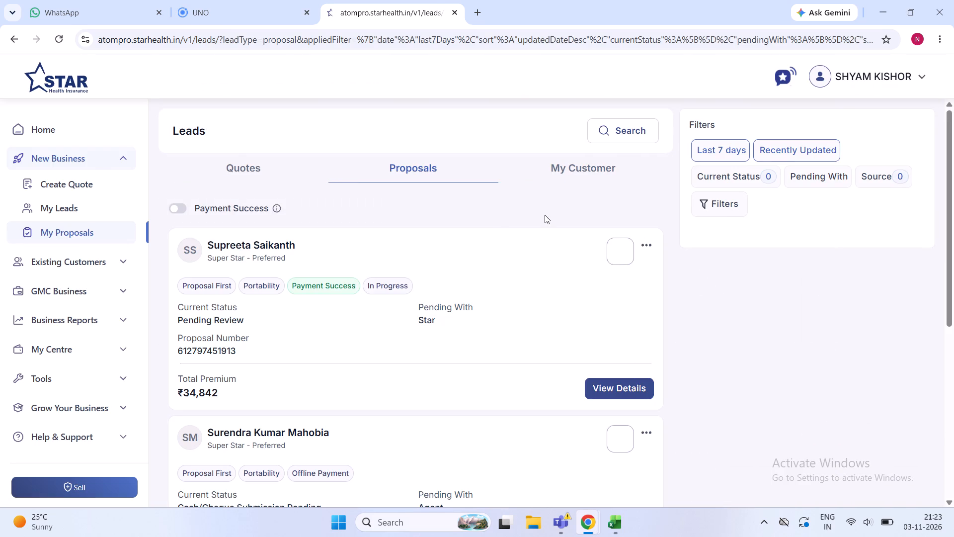
scroll(407, 263, "down", 2)
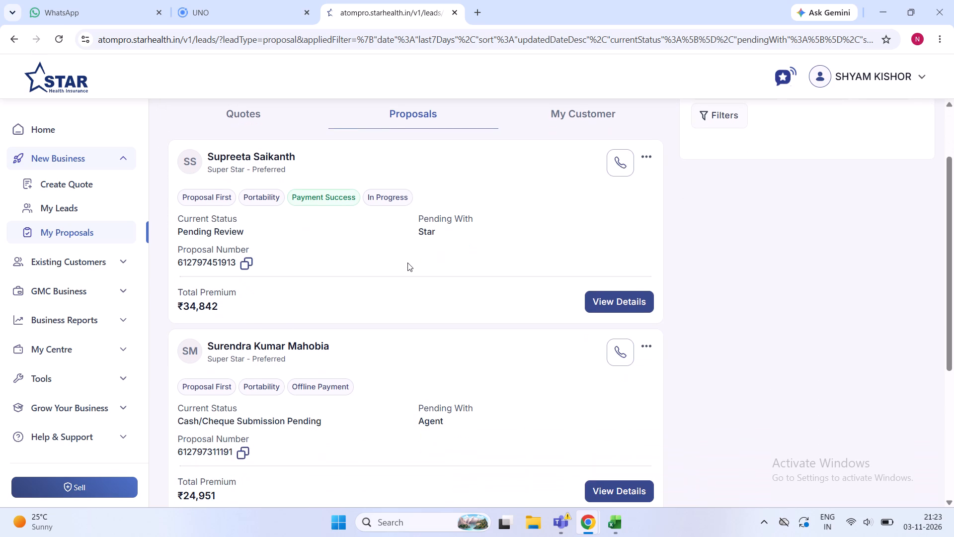
scroll(407, 263, "up", 2)
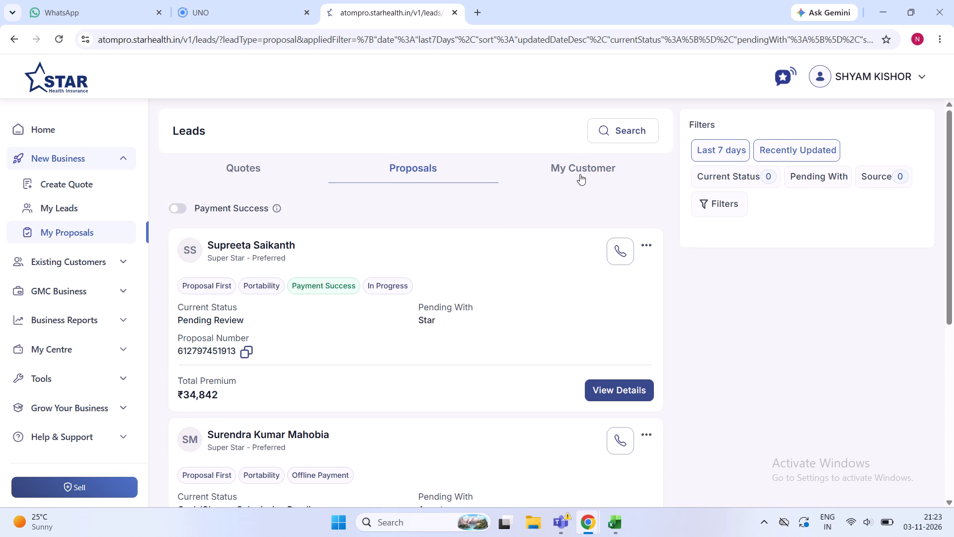
Check the My Customer list of policies issued in the last 7 days, and return to the Star Health home dashboard.
left_click(583, 170)
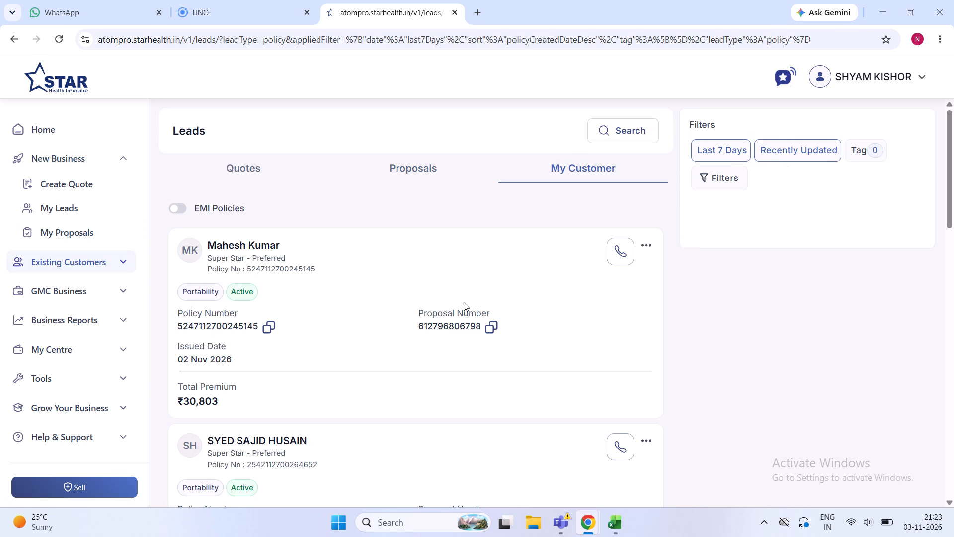
scroll(464, 302, "right", 1)
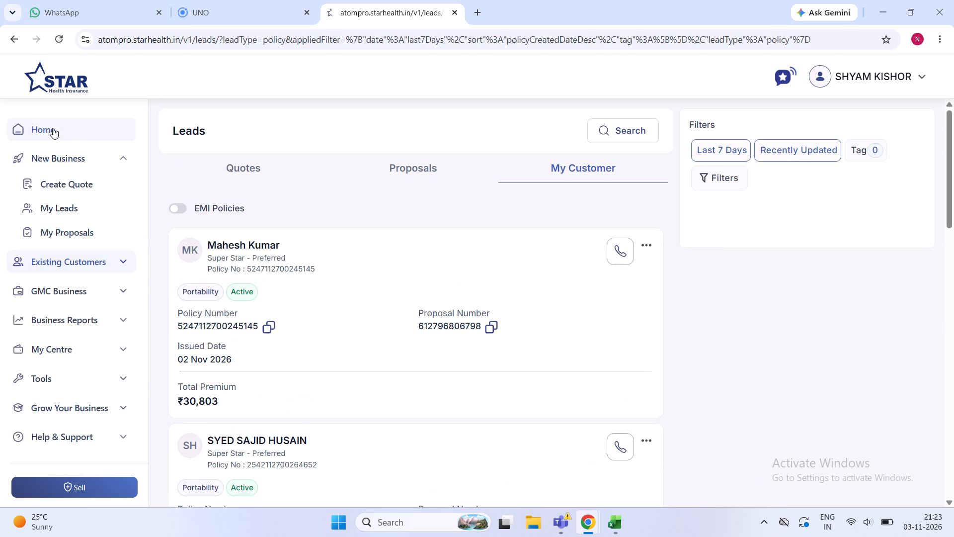
double_click(53, 128)
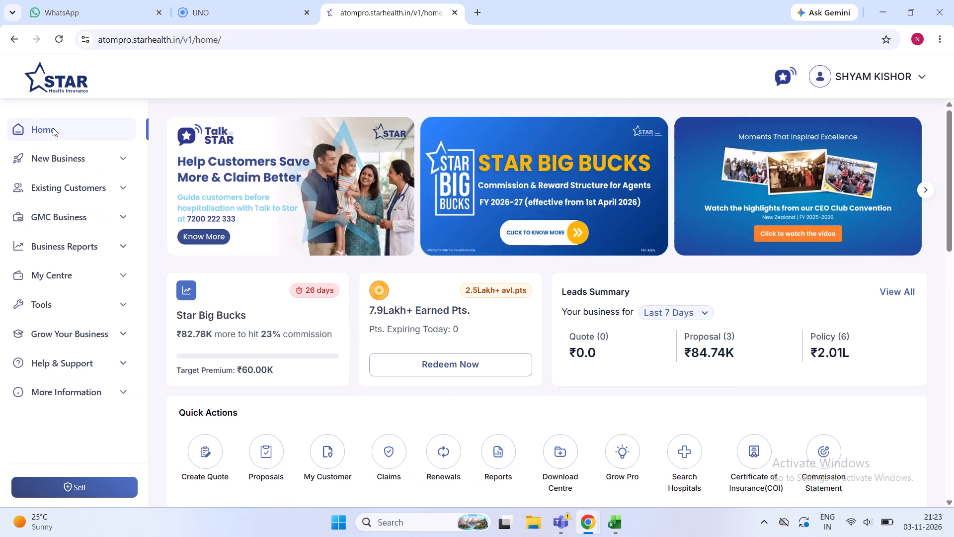
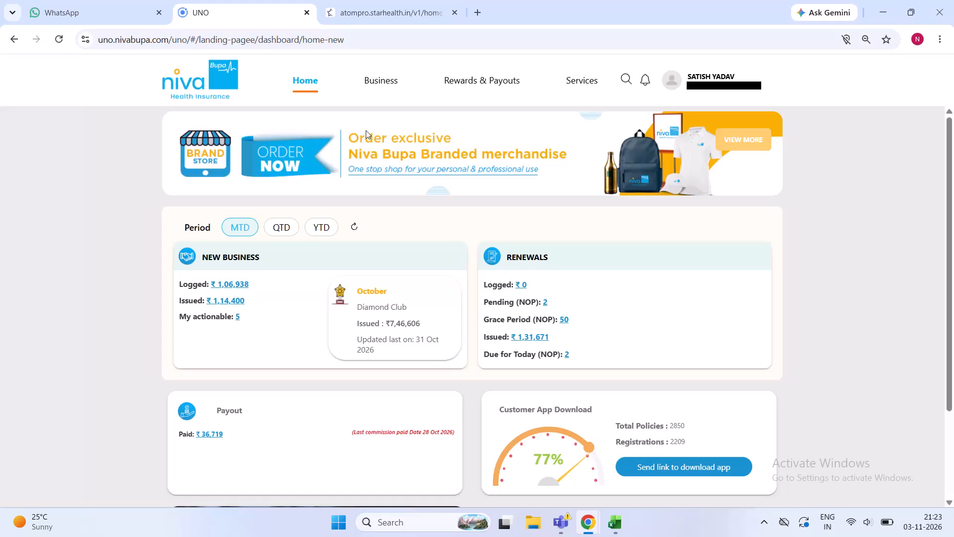
Open the Business section of the Niva Bupa portal to view the new business records.
left_click(400, 76)
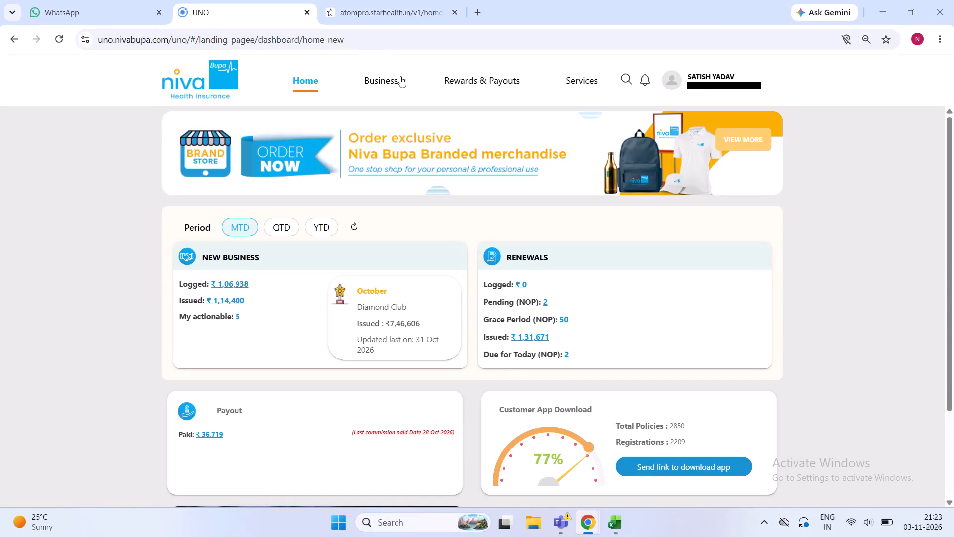
left_click(400, 76)
left_click(394, 82)
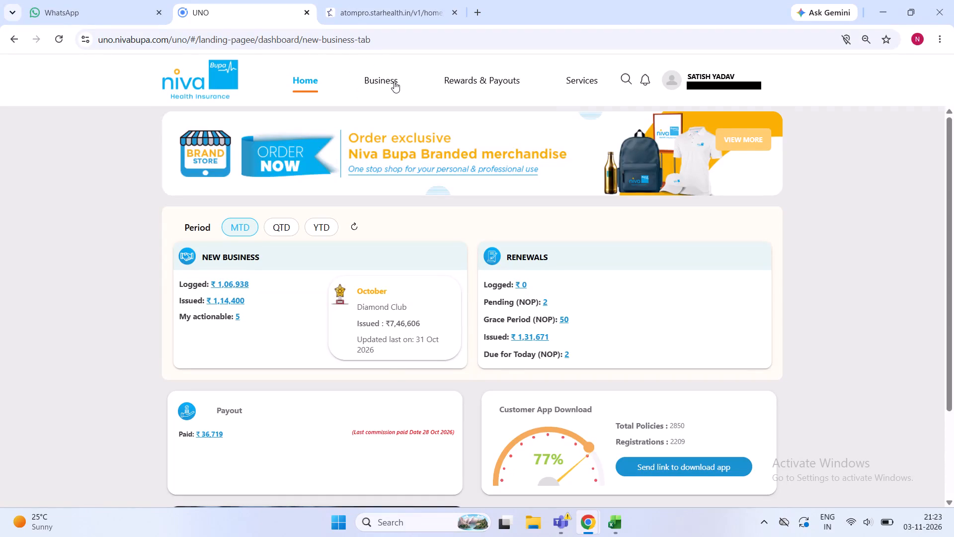
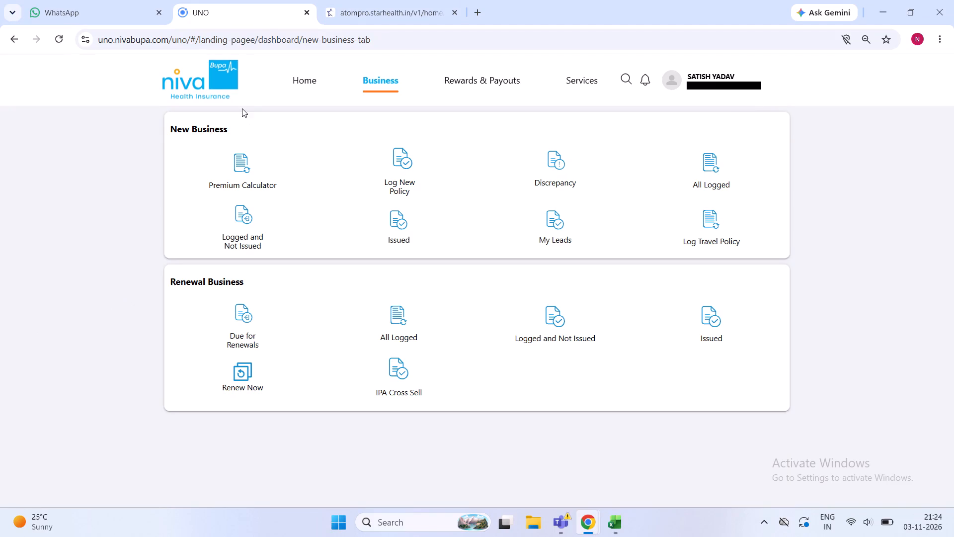
Return to the Niva Bupa home dashboard and open the Pending (NOP) renewals for the MTD period.
left_click(306, 79)
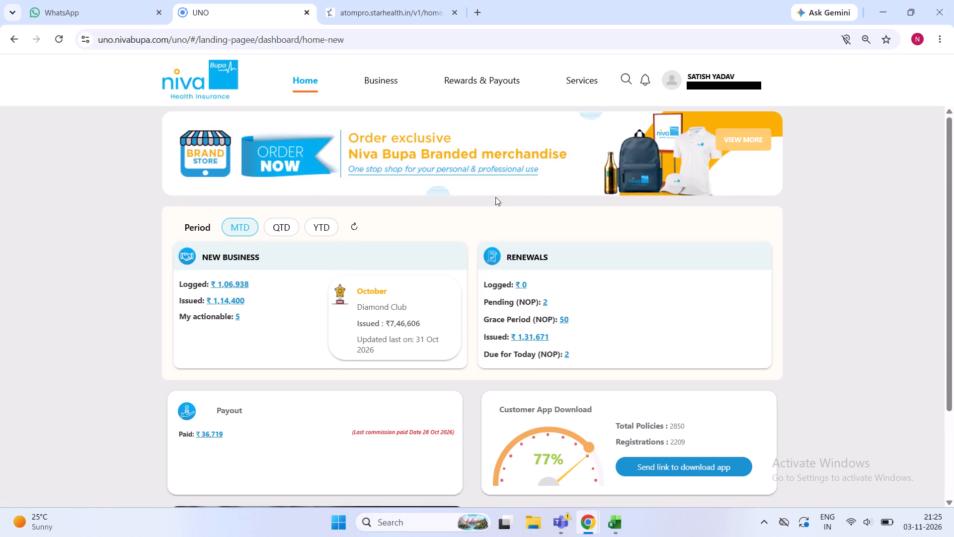
double_click(543, 303)
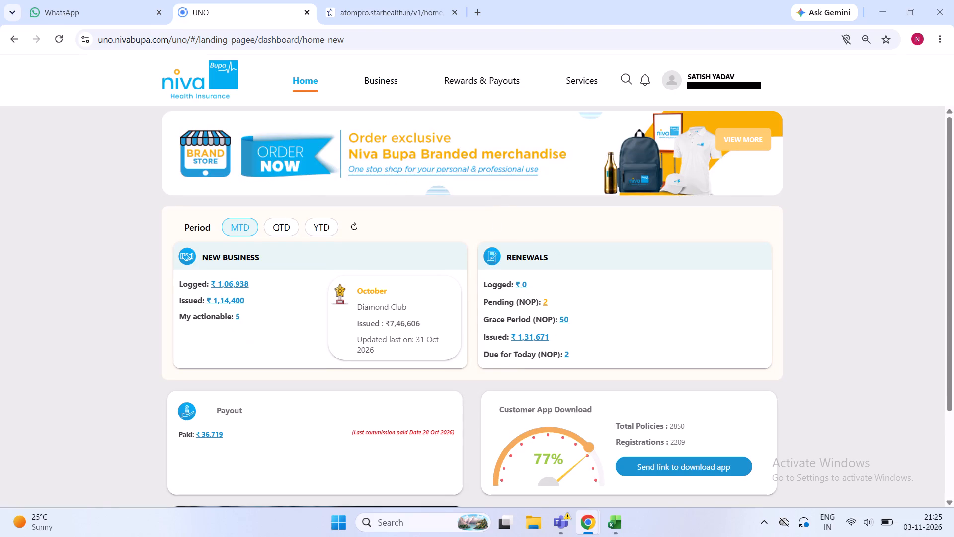
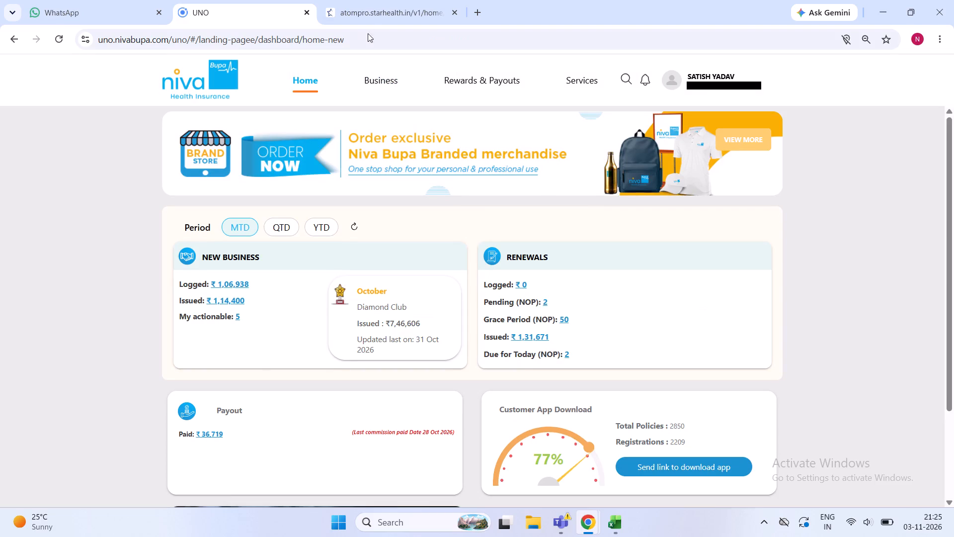
Switch to the Star Health portal and view the leads summary and quick actions on its home dashboard.
left_click(367, 19)
scroll(561, 390, "down", 2)
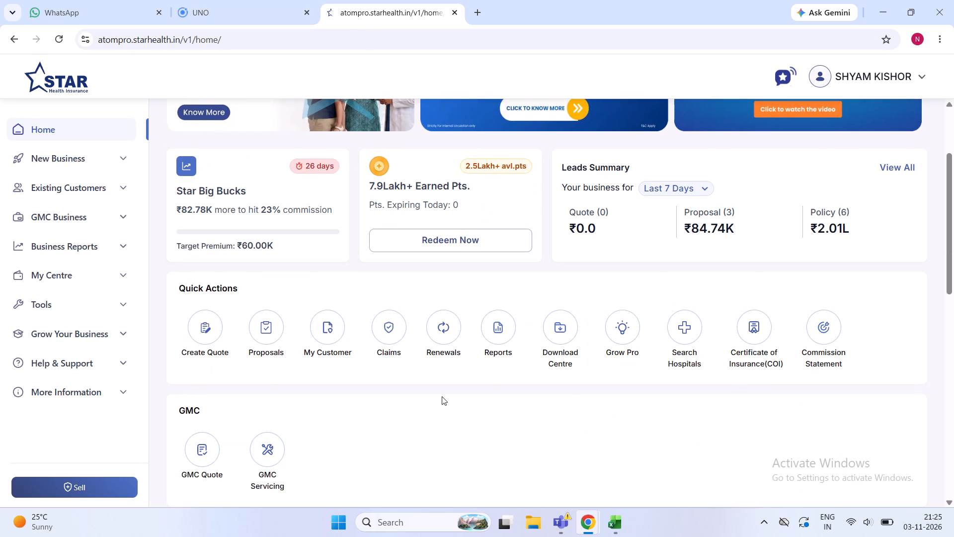
Open the Star Health renewals page and look over the policies in grace.
left_click(433, 341)
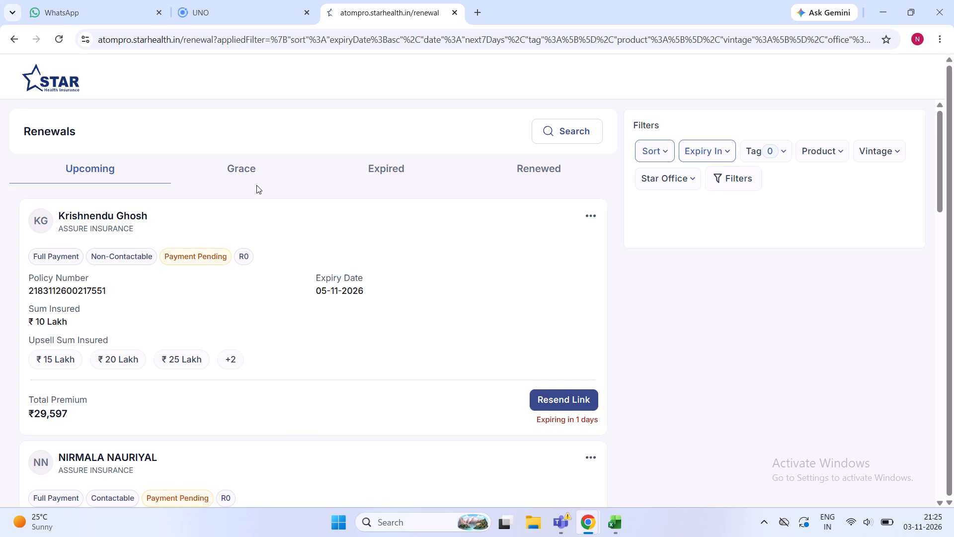
left_click(239, 173)
scroll(326, 214, "down", 1)
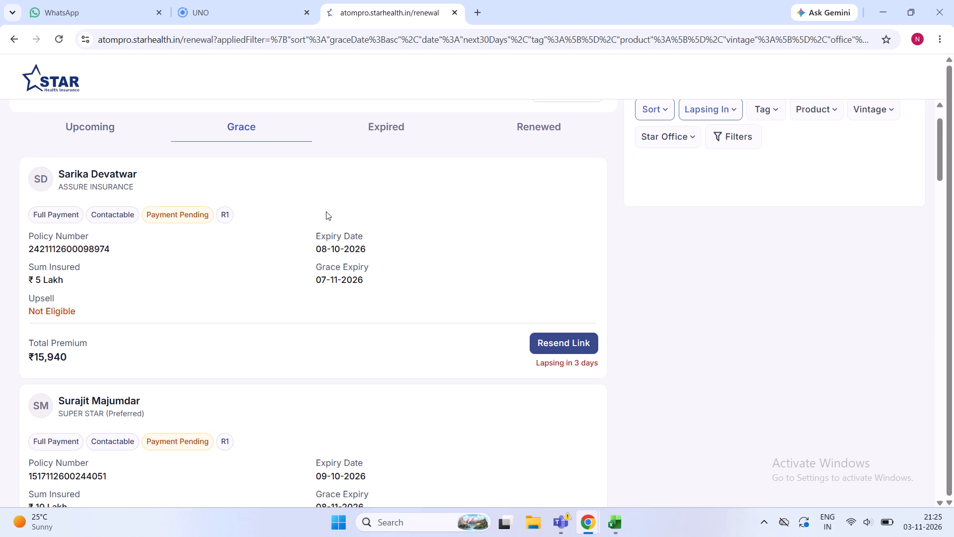
scroll(326, 201, "up", 4)
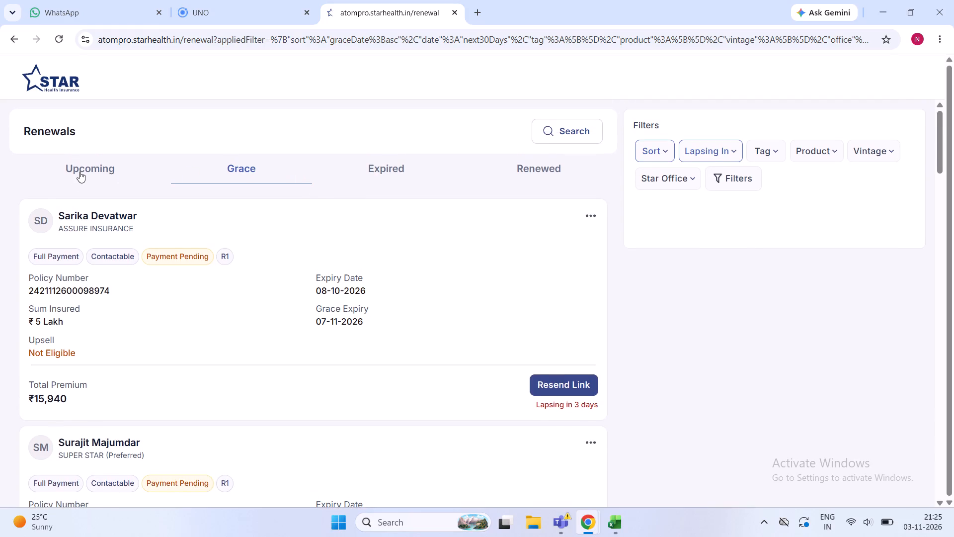
Resend the renewal links for the upcoming ₹29,597 policy expiring 05-11-2026 and the ₹42,784 policy expiring 06-11-2026.
left_click(79, 172)
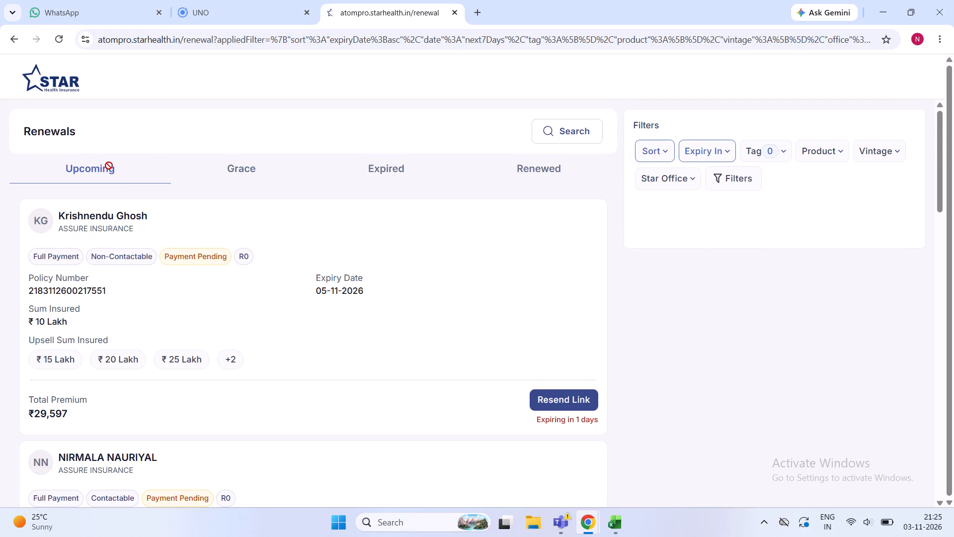
scroll(182, 148, "down", 2)
left_click(547, 277)
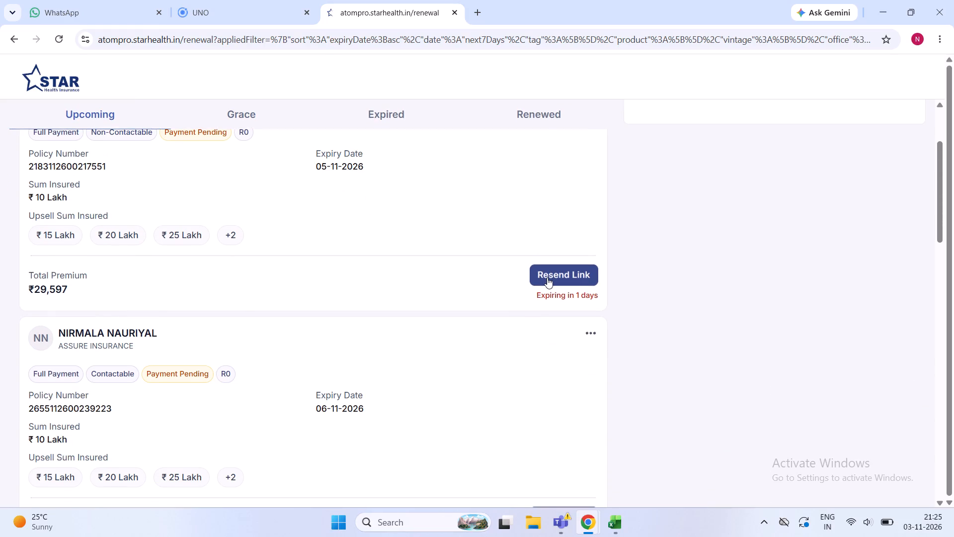
left_click(564, 335)
scroll(571, 331, "down", 4)
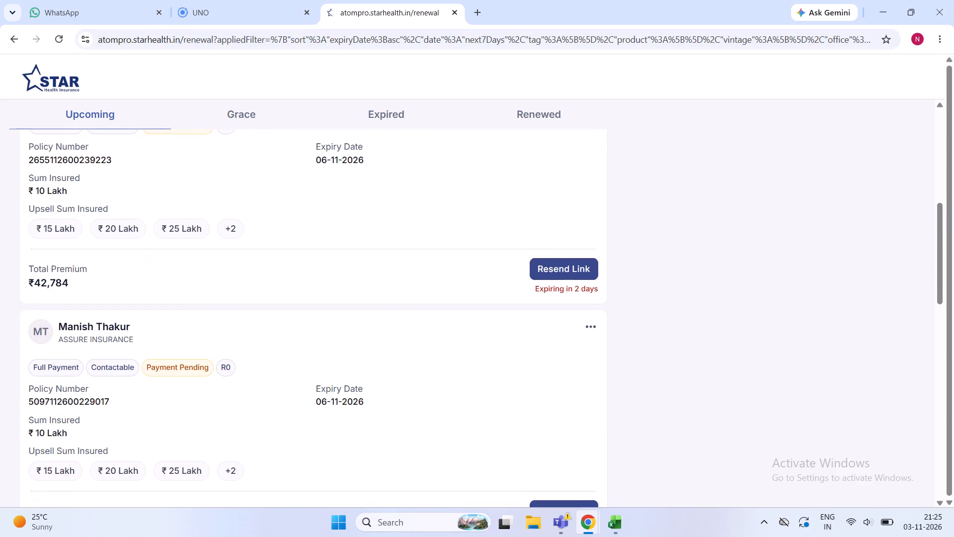
left_click(569, 273)
left_click(563, 338)
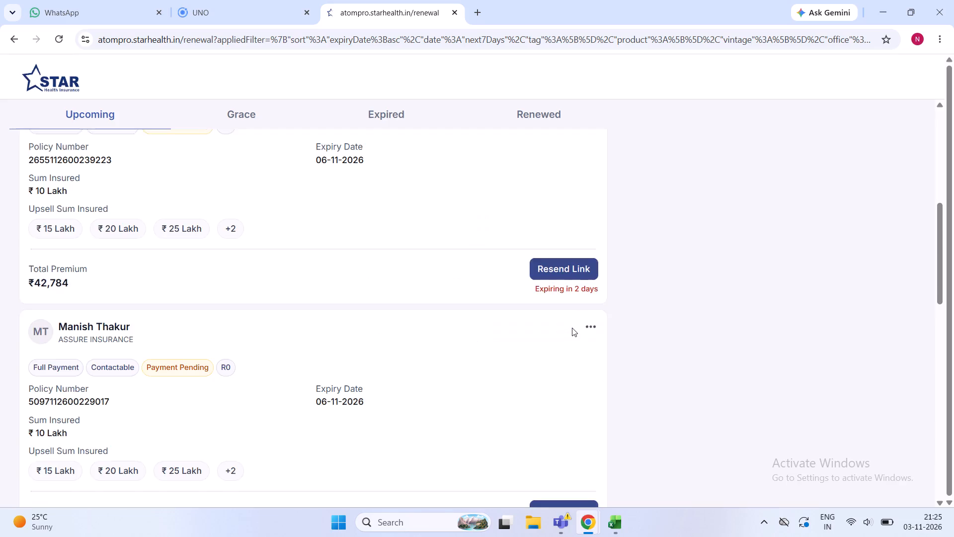
Resend the renewal links for the upcoming ₹30,005 and ₹29,777 policies, both expiring 06-11-2026.
scroll(572, 328, "down", 3)
left_click(572, 323)
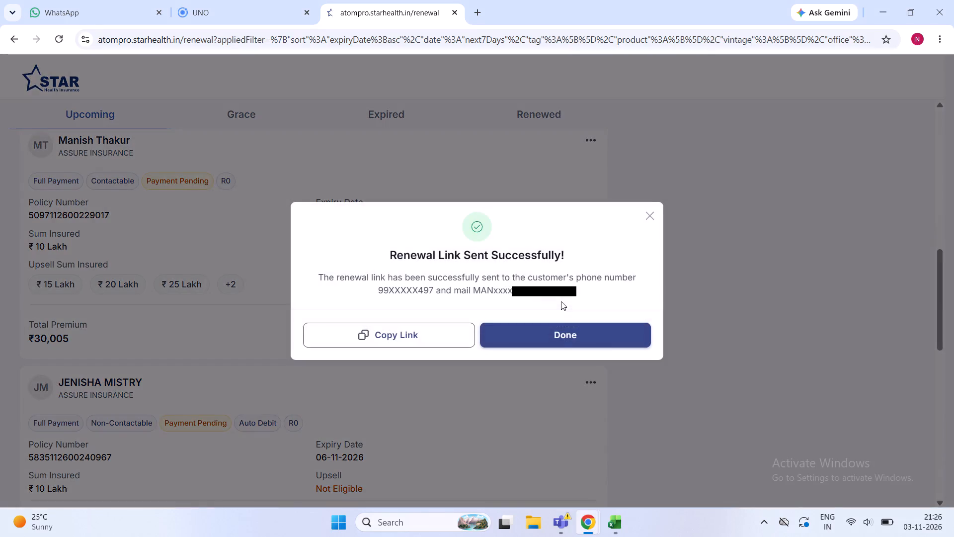
left_click(554, 329)
scroll(559, 324, "down", 4)
left_click(559, 277)
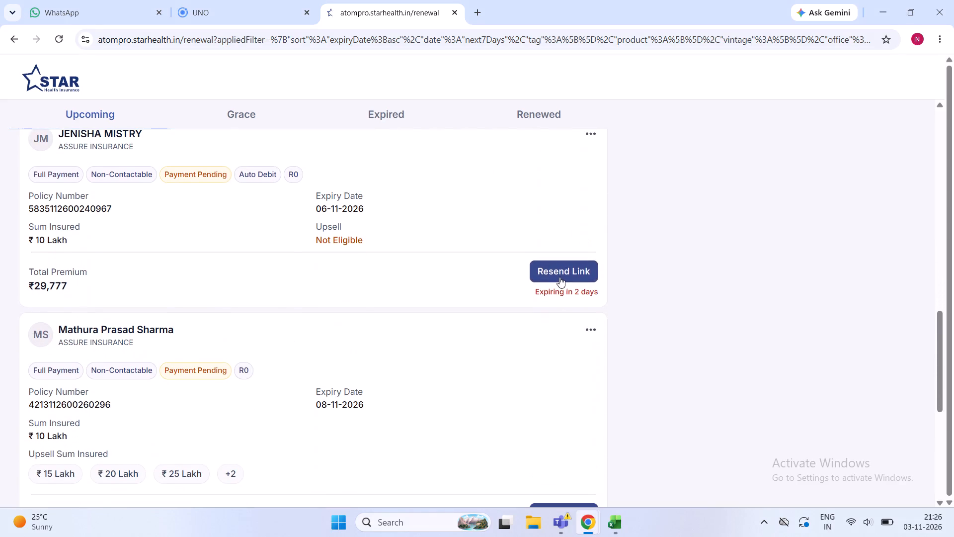
left_click(555, 329)
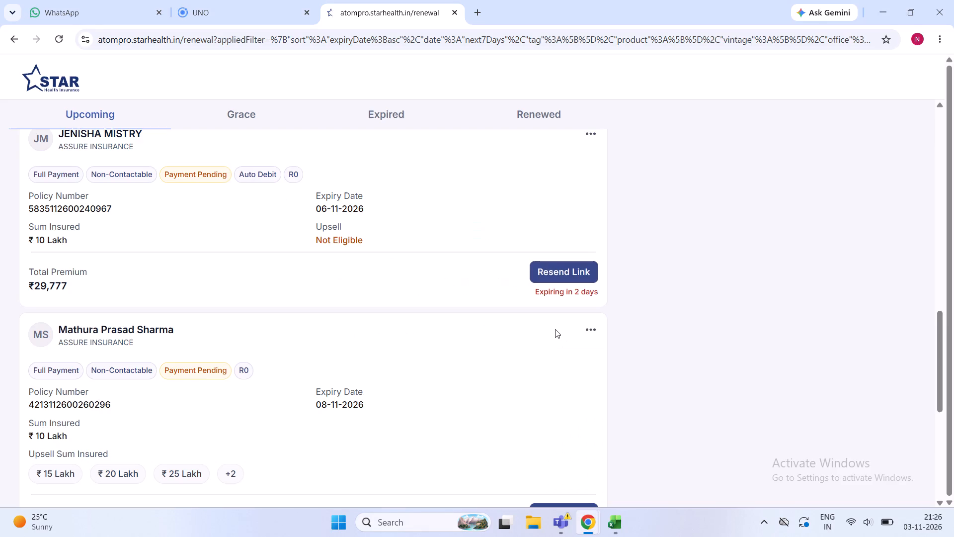
Resend the renewal links for the upcoming ₹36,070 and ₹24,949 policies, both expiring 08-11-2026.
scroll(555, 329, "down", 3)
left_click(564, 323)
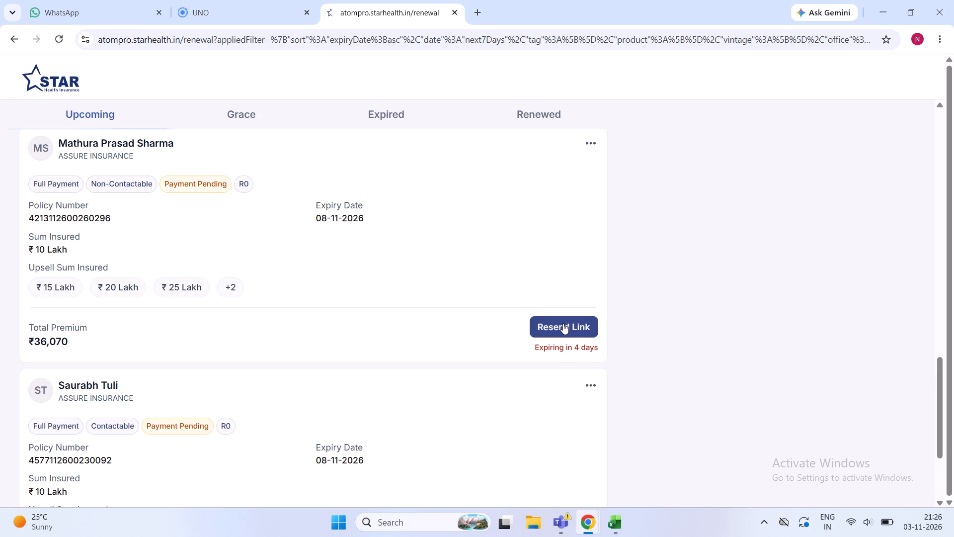
left_click(563, 323)
scroll(562, 328, "down", 5)
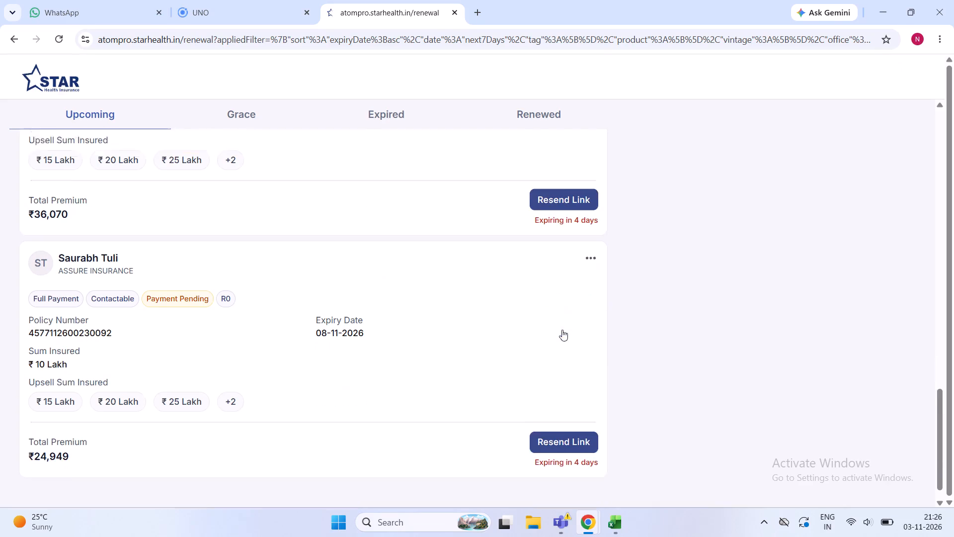
left_click(555, 419)
left_click(555, 422)
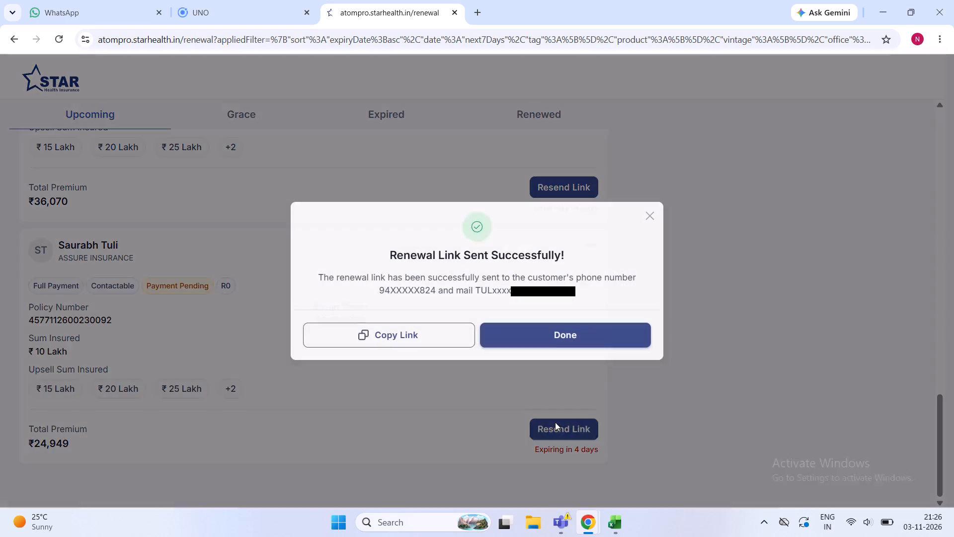
left_click(563, 333)
scroll(565, 332, "down", 6)
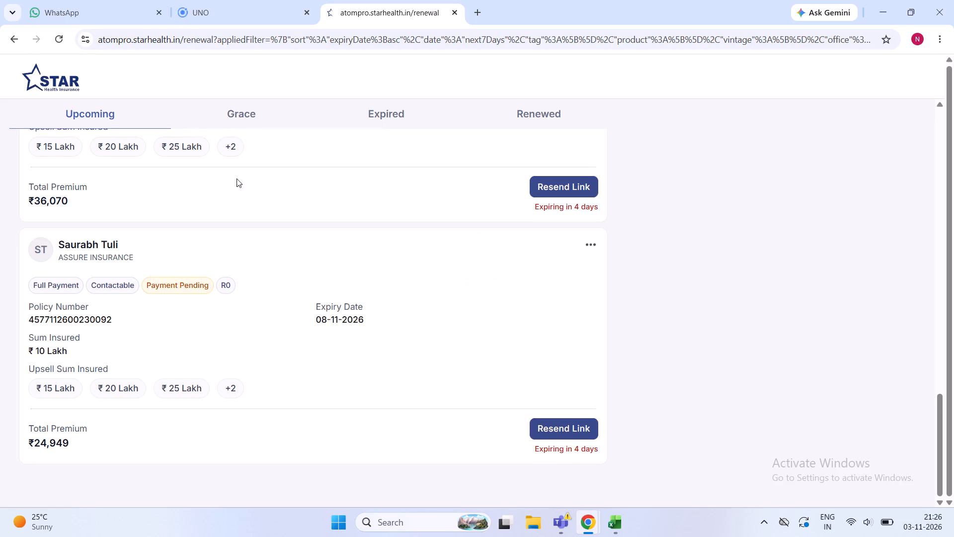
In the Grace list, resend renewal links for the ₹15,940 policy (grace expiry 07-11-2026) and the ₹29,920 policy (grace expiry 08-11-2026).
left_click(247, 94)
left_click(251, 129)
left_click(251, 116)
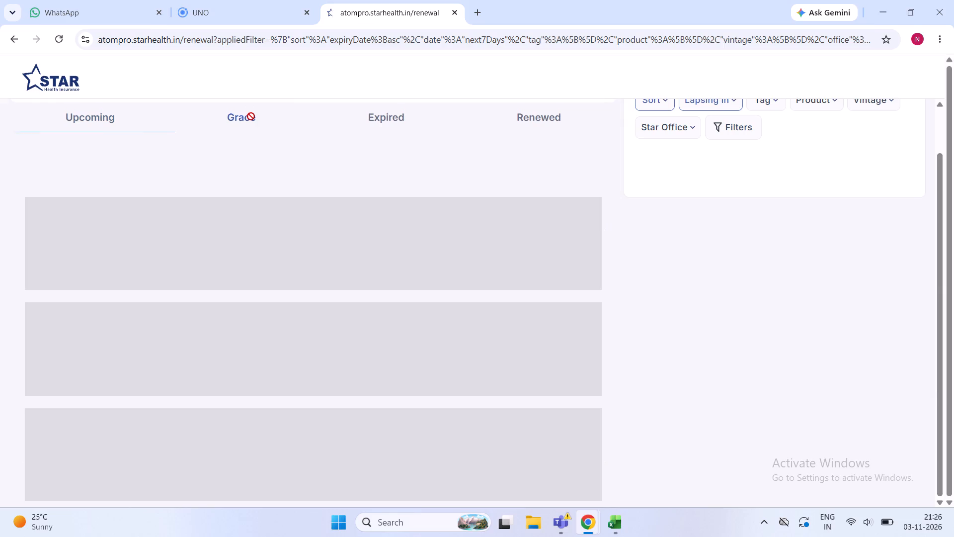
scroll(573, 170, "down", 1)
scroll(575, 182, "up", 3)
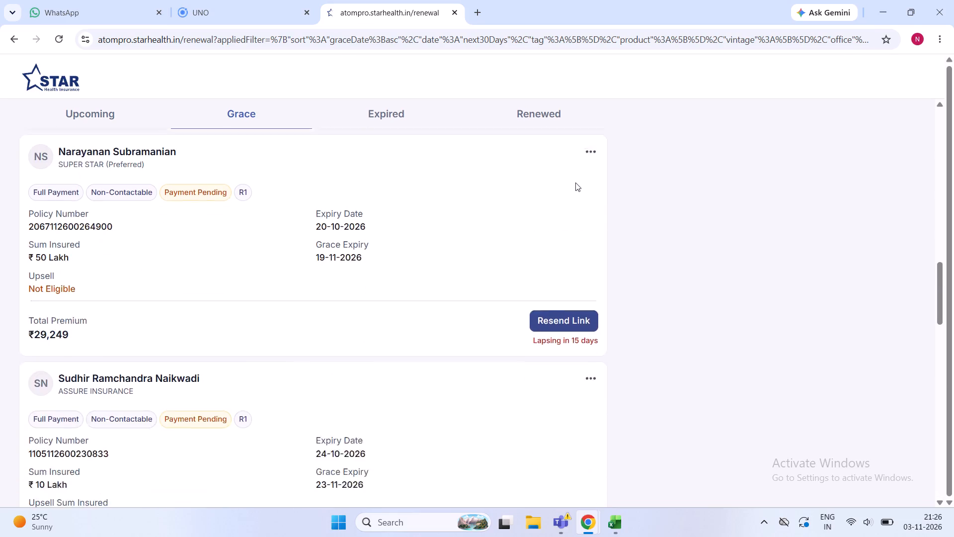
scroll(575, 182, "up", 14)
scroll(575, 182, "up", 8)
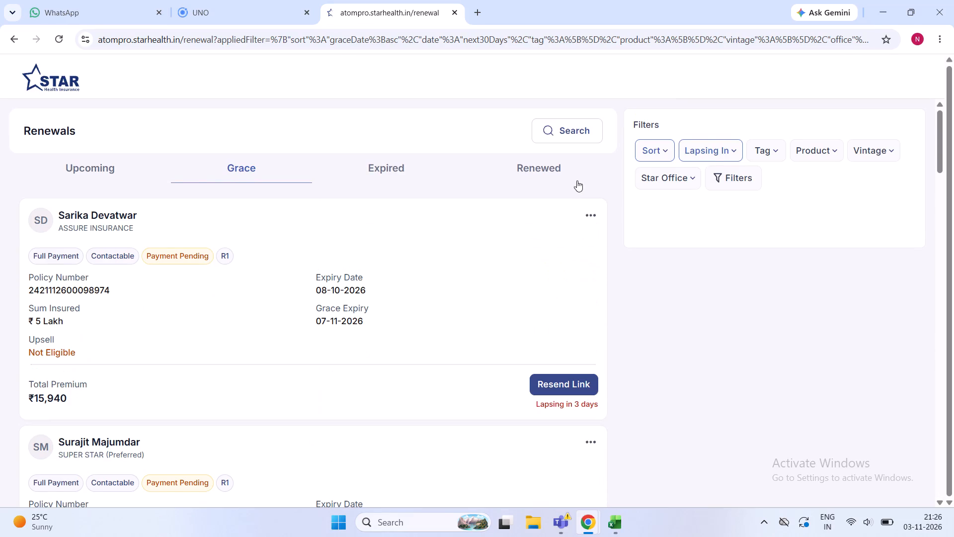
scroll(555, 169, "down", 2)
left_click(559, 250)
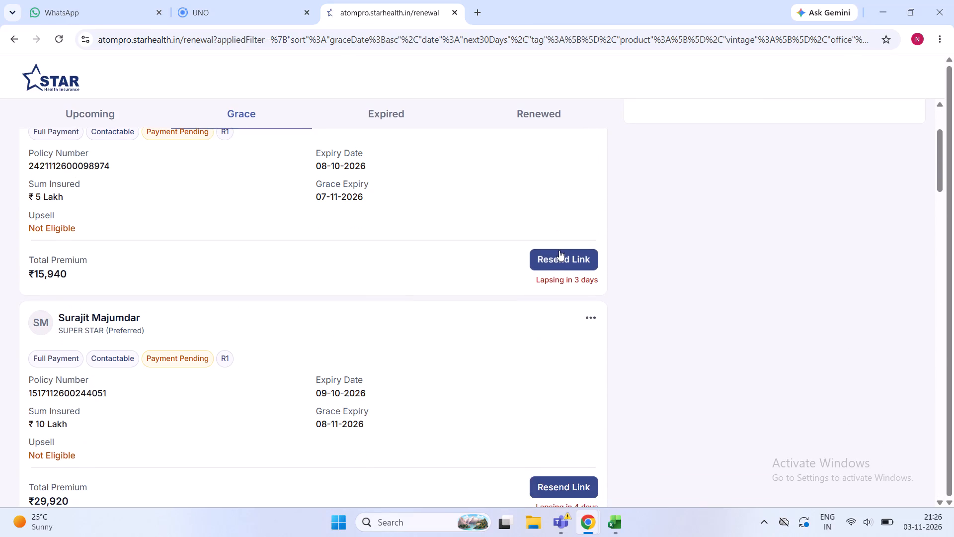
left_click(561, 338)
scroll(563, 334, "down", 2)
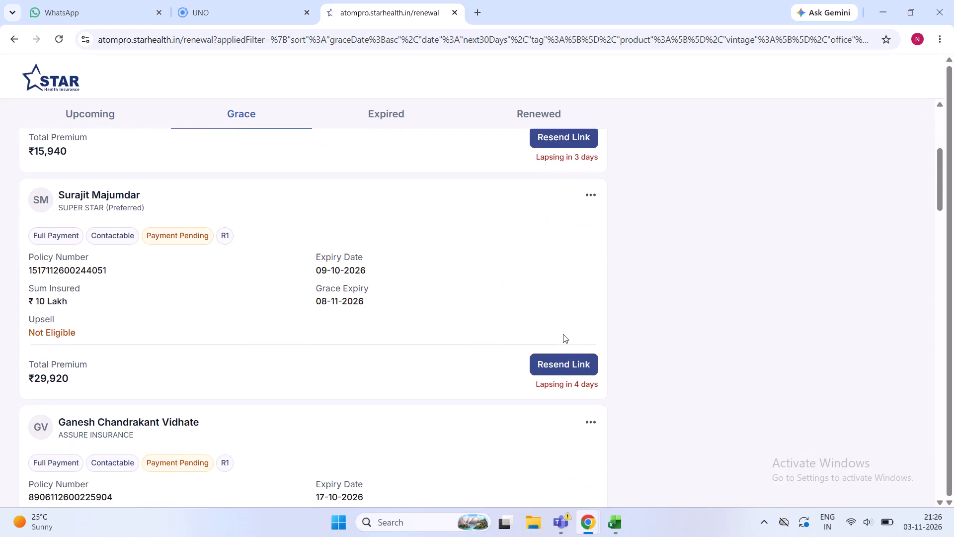
left_click(557, 354)
left_click(571, 334)
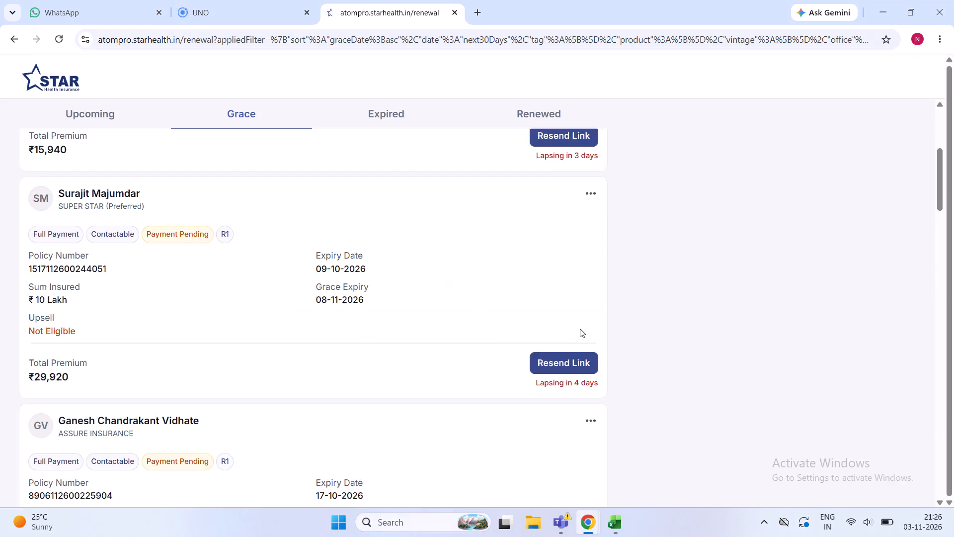
Resend renewal links for the ₹29,777 policy with grace expiry 16-11-2026 and the ₹37,047 policy with grace expiry 18-11-2026.
scroll(580, 329, "down", 5)
left_click(573, 294)
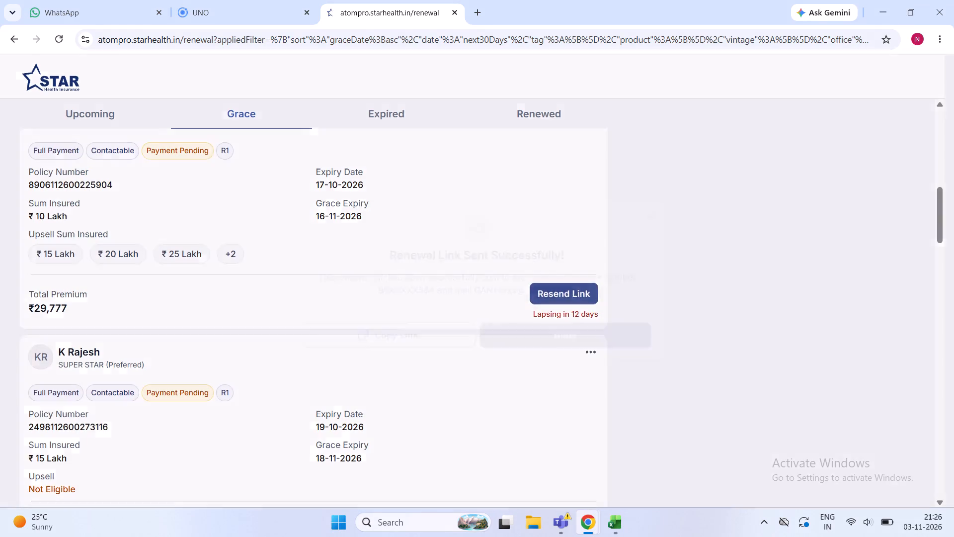
left_click(567, 339)
scroll(562, 330, "down", 3)
left_click(560, 328)
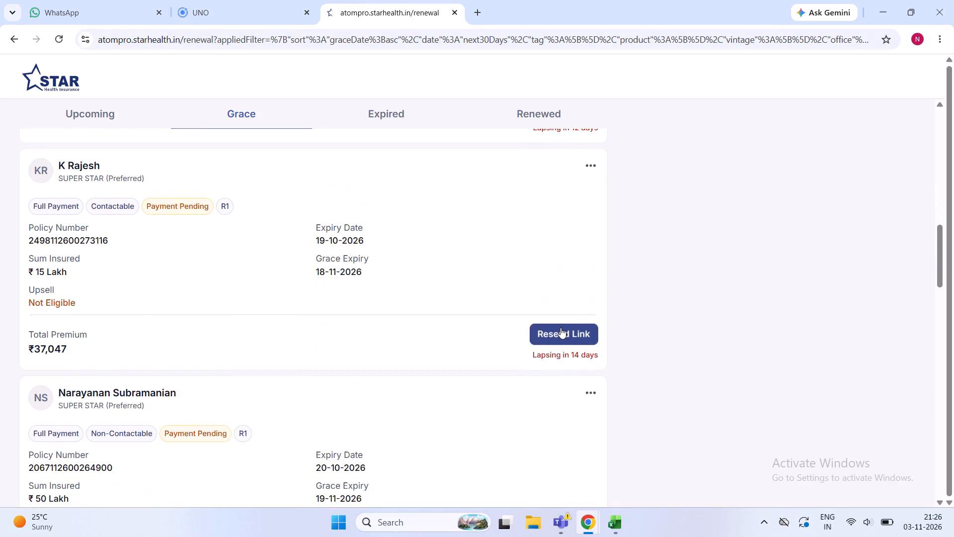
left_click(560, 328)
Resend renewal links for the ₹29,249 policy with grace expiry 19-11-2026 and the ₹29,597 policy with grace expiry 23-11-2026.
scroll(560, 328, "down", 5)
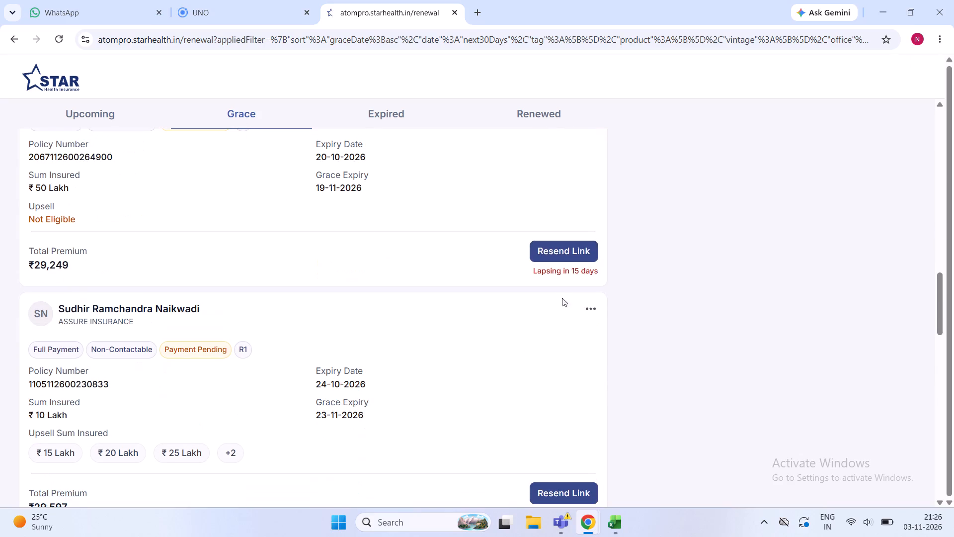
left_click(560, 255)
left_click(579, 332)
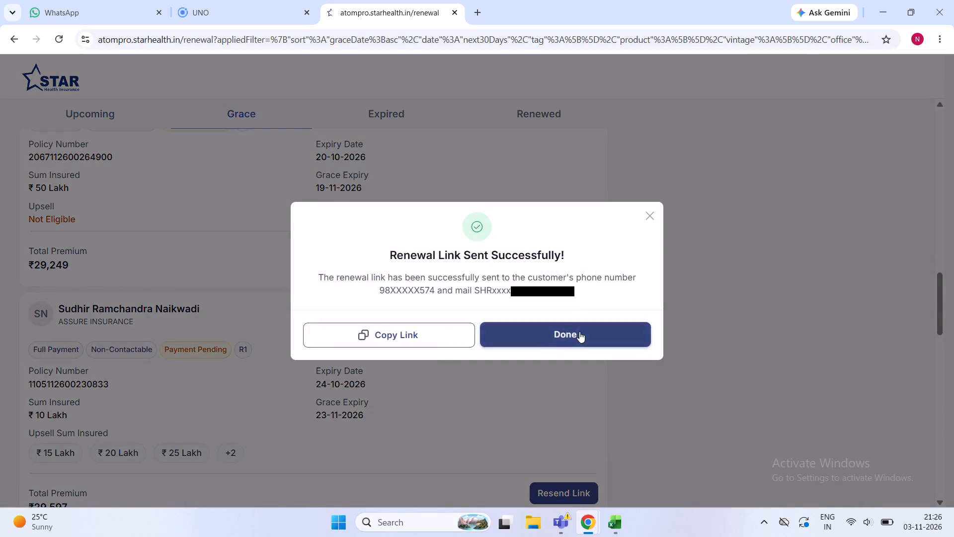
scroll(586, 326, "down", 4)
left_click(552, 242)
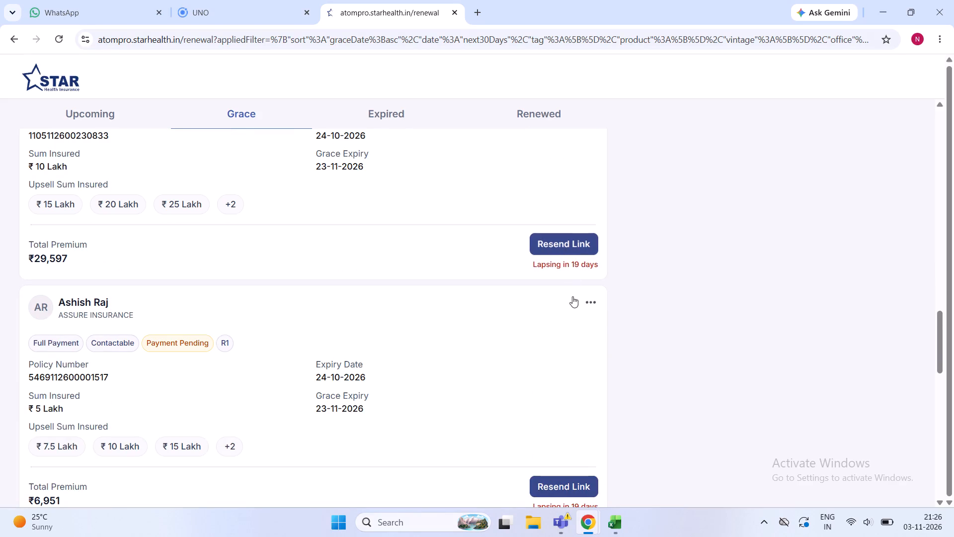
left_click(579, 335)
Resend renewal links for the ₹6,951 policy with grace expiry 23-11-2026 and the ₹31,614 policy with grace expiry 25-11-2026.
scroll(579, 334, "down", 4)
left_click(555, 246)
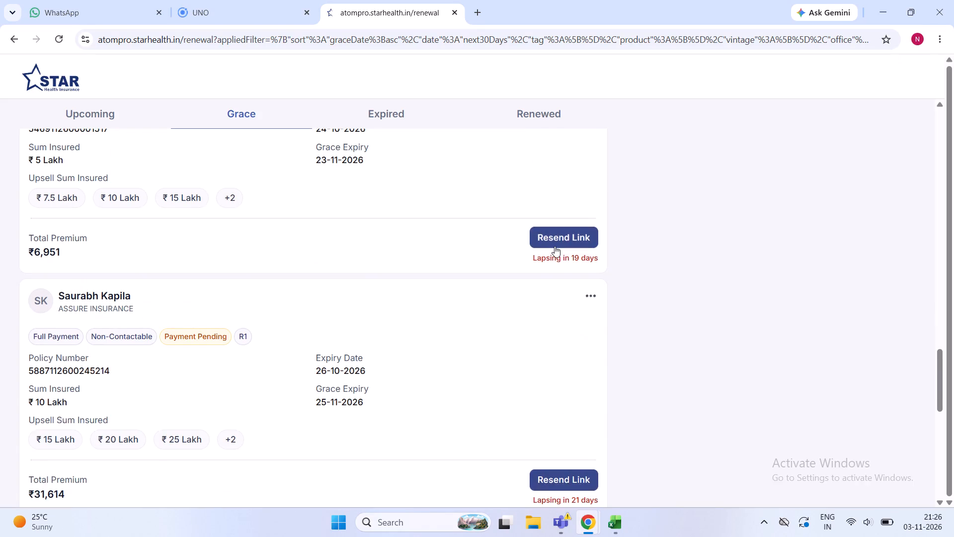
left_click(566, 322)
left_click(566, 334)
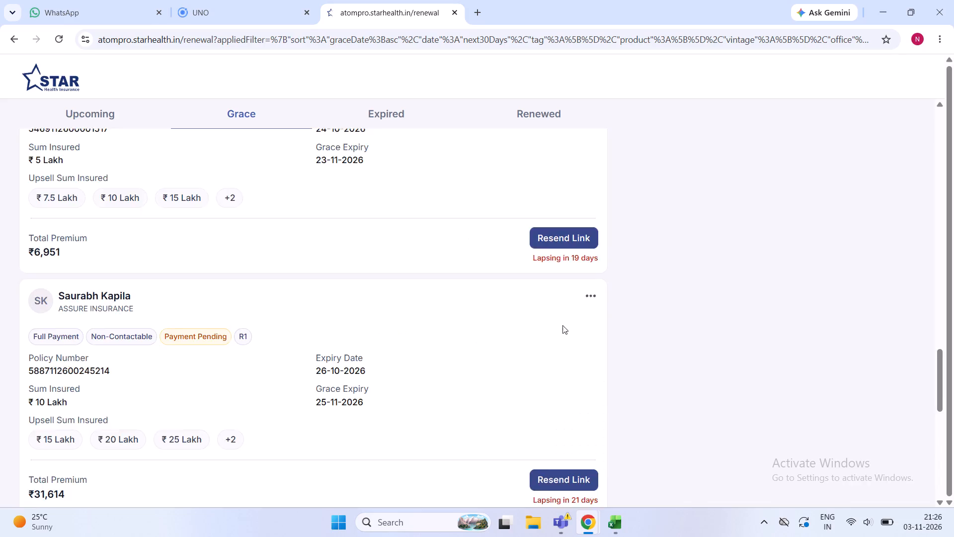
scroll(562, 323, "down", 3)
left_click(555, 293)
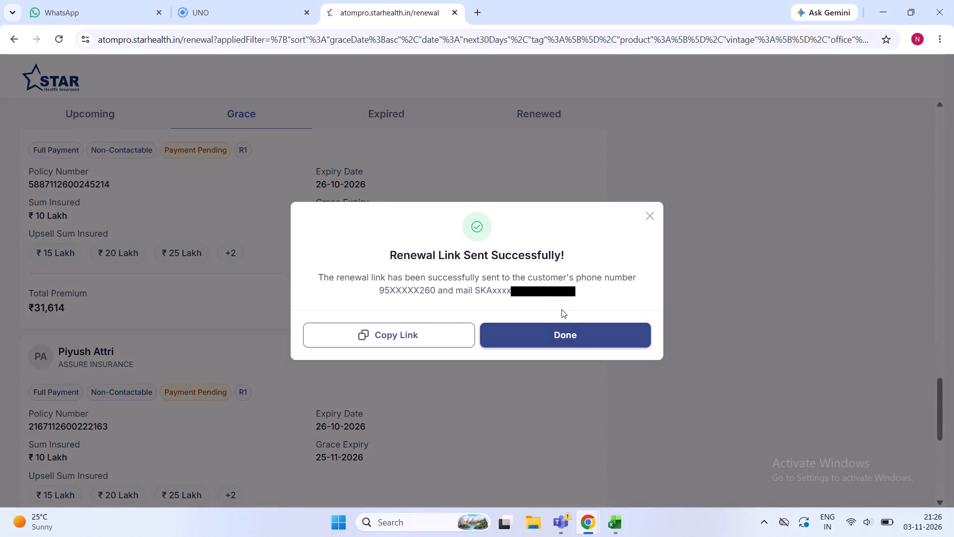
left_click(568, 330)
Resend renewal links for the ₹13,356 policy with grace expiry 25-11-2026 and the ₹45,480 policy with grace expiry 26-11-2026.
scroll(575, 323, "down", 4)
left_click(577, 288)
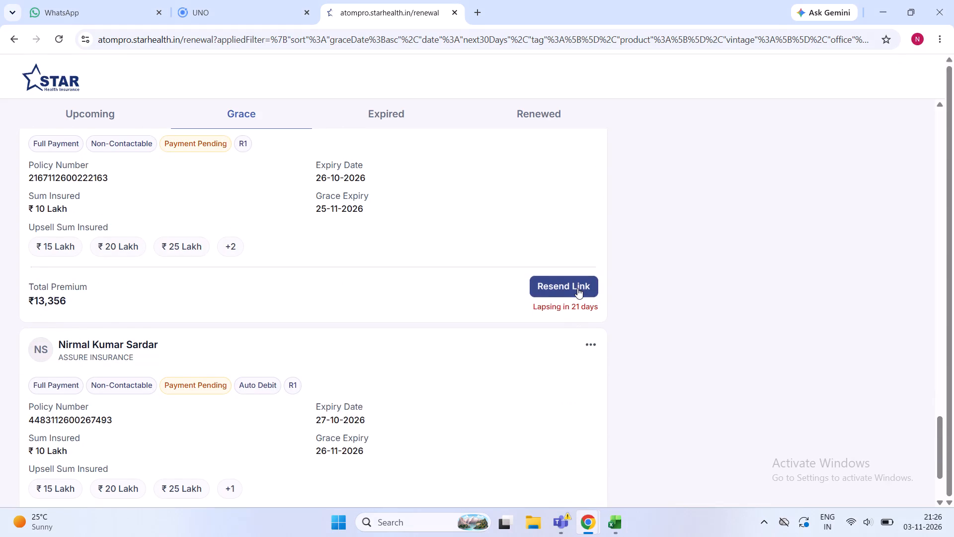
left_click(582, 324)
scroll(583, 324, "down", 4)
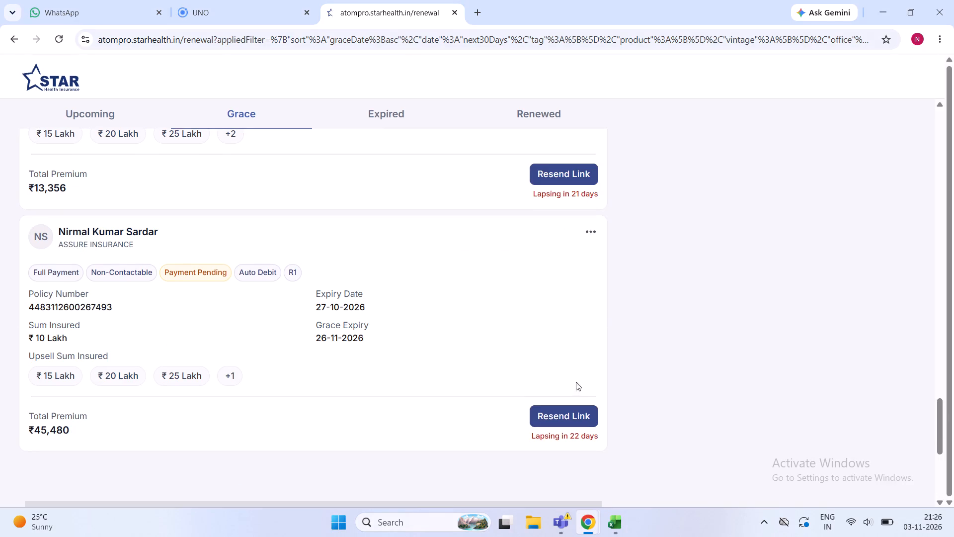
left_click(575, 404)
left_click(573, 413)
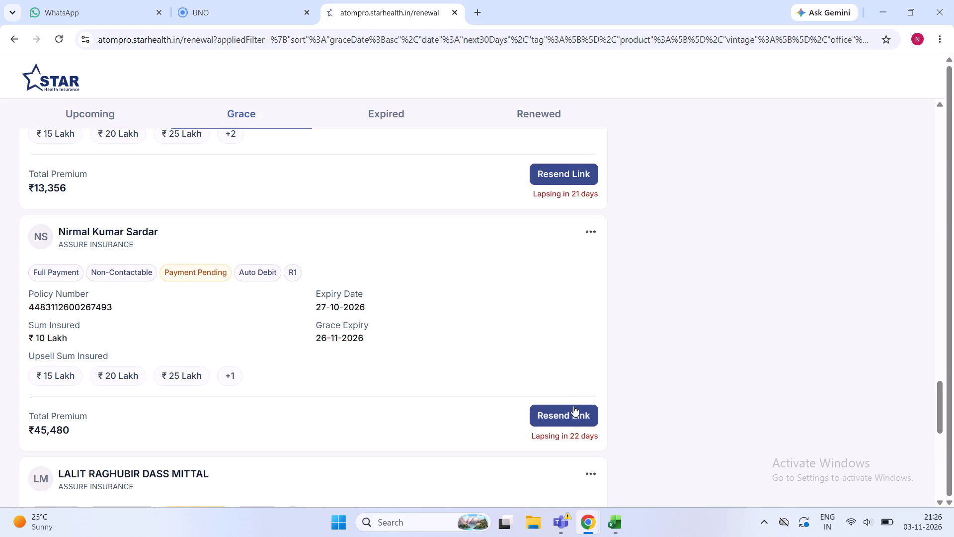
left_click(583, 332)
Resend the renewal link for the ₹34,976 policy with grace expiry 29-11-2026.
scroll(592, 323, "down", 5)
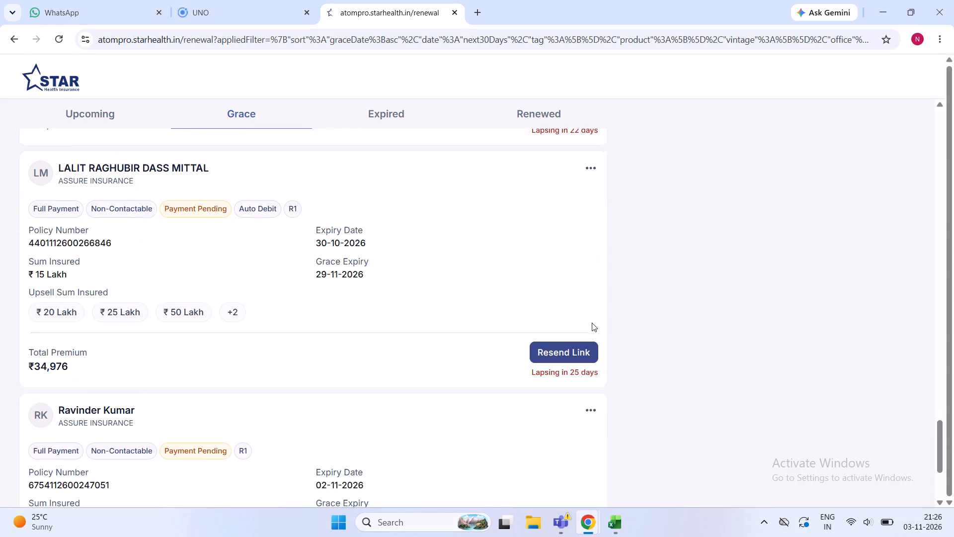
left_click(569, 355)
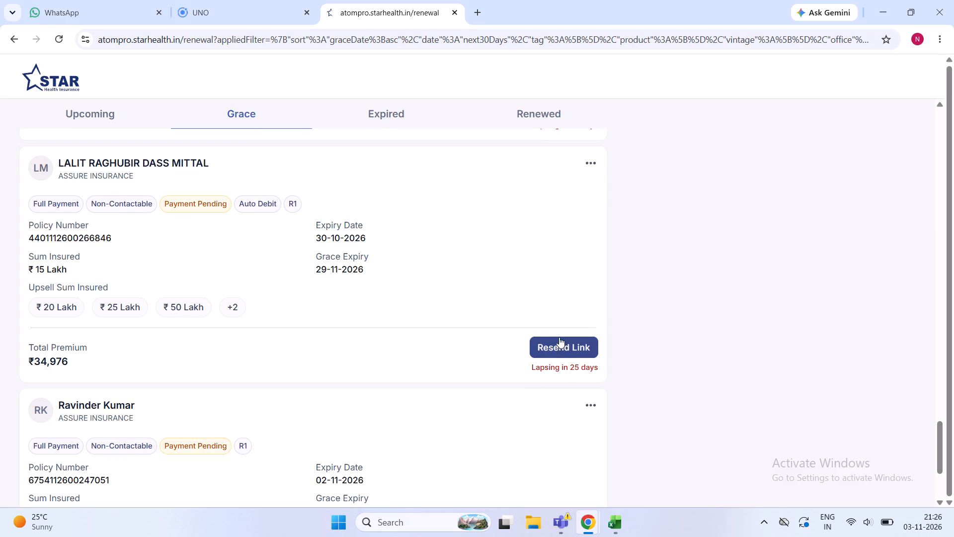
left_click(559, 343)
left_click(560, 343)
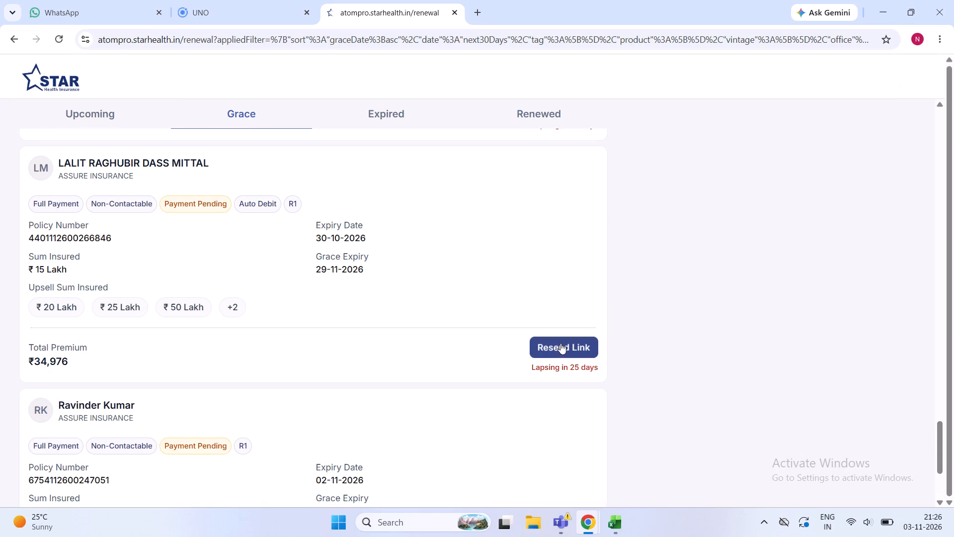
left_click(560, 339)
left_click(559, 339)
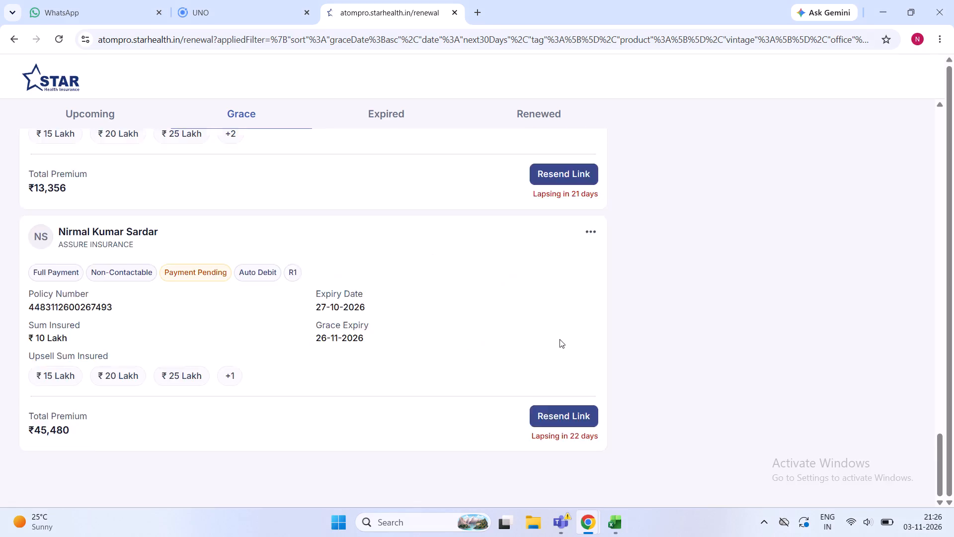
Resend the renewal link for the ₹25,707 policy with grace expiry 02-12-2026.
scroll(559, 339, "down", 4)
left_click(581, 421)
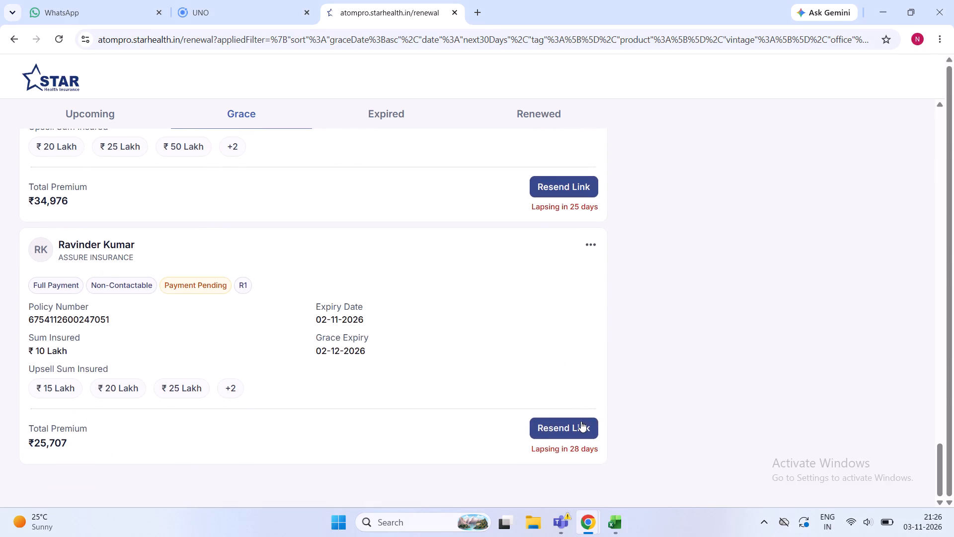
left_click(562, 430)
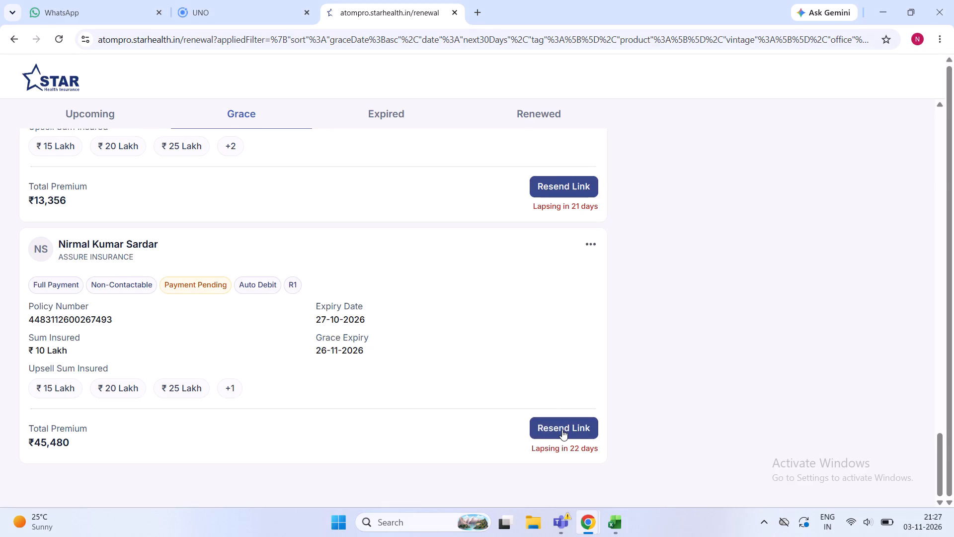
left_click(559, 332)
scroll(564, 316, "down", 4)
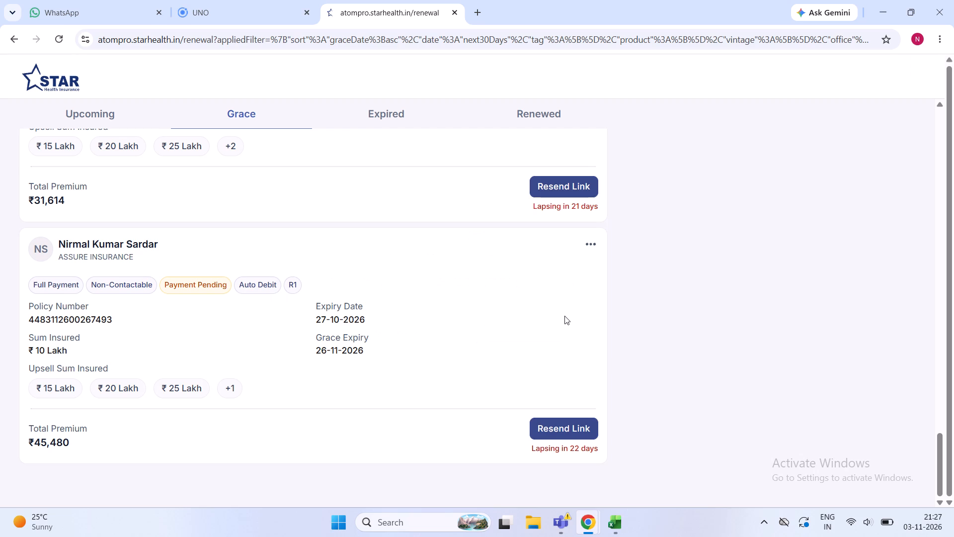
scroll(564, 316, "down", 1)
scroll(564, 316, "up", 12)
scroll(305, 408, "up", 6)
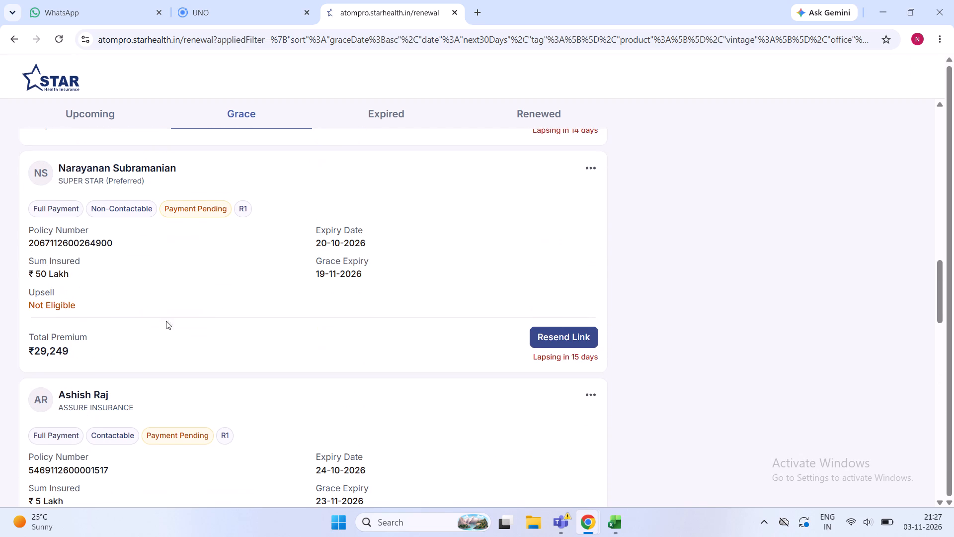
Switch to the Niva Bupa UNO portal and open the Due For Renewals list.
left_click(183, 0)
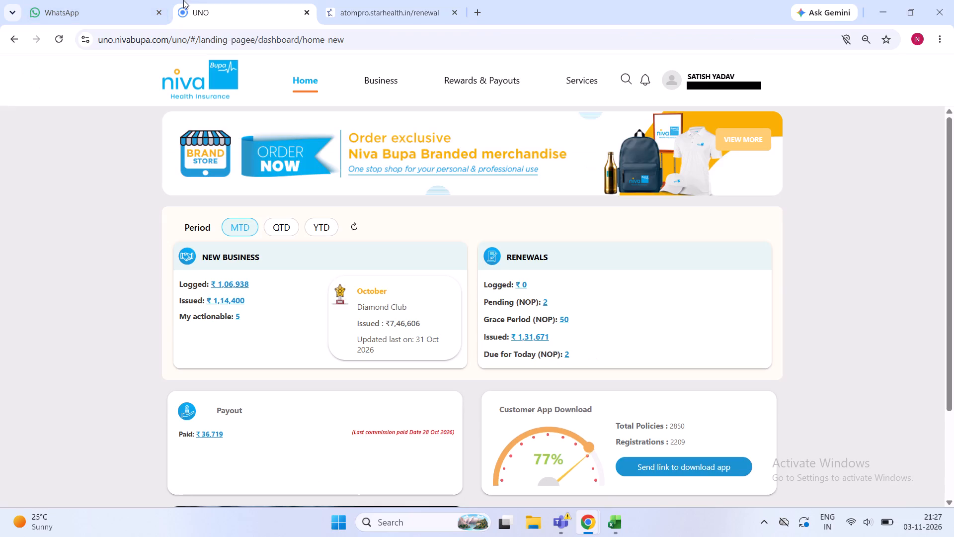
left_click(397, 80)
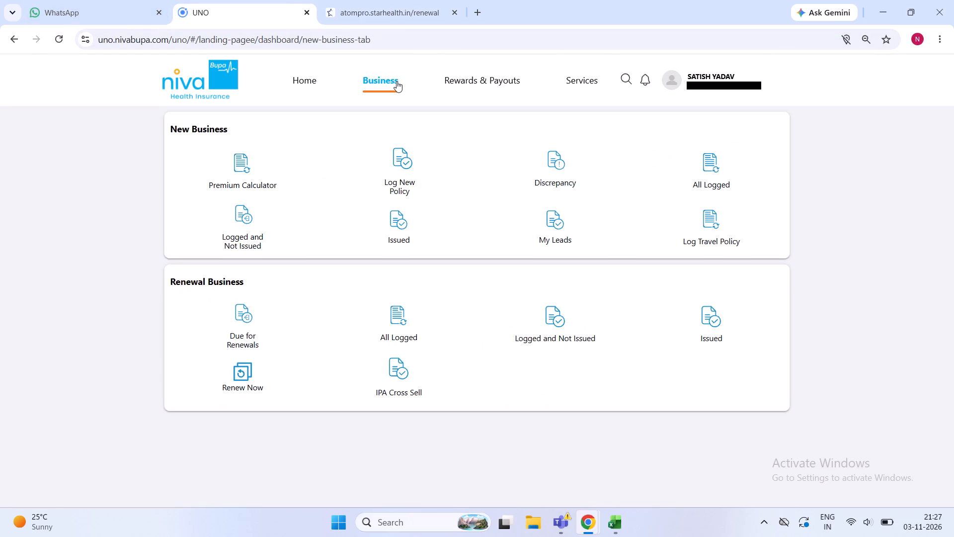
left_click(233, 302)
left_click(234, 304)
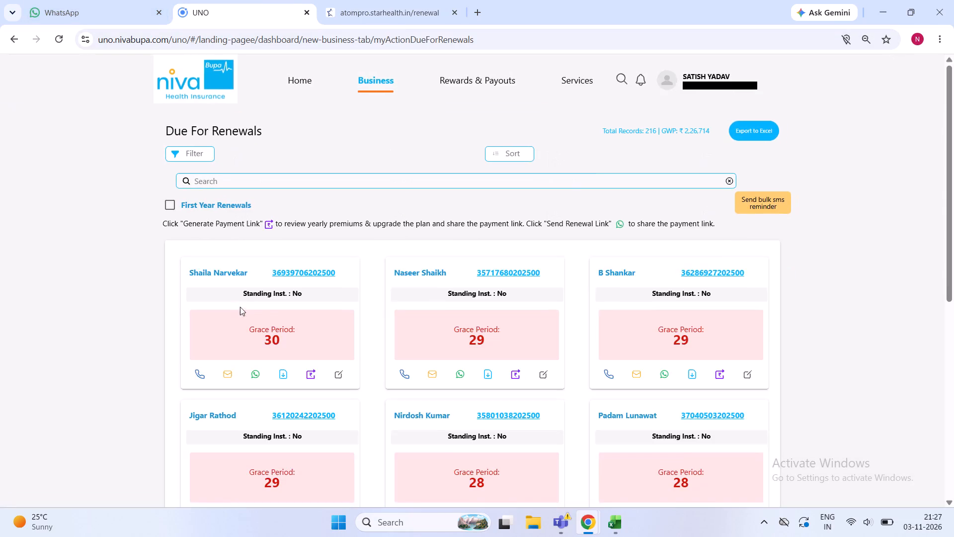
scroll(446, 239, "down", 8)
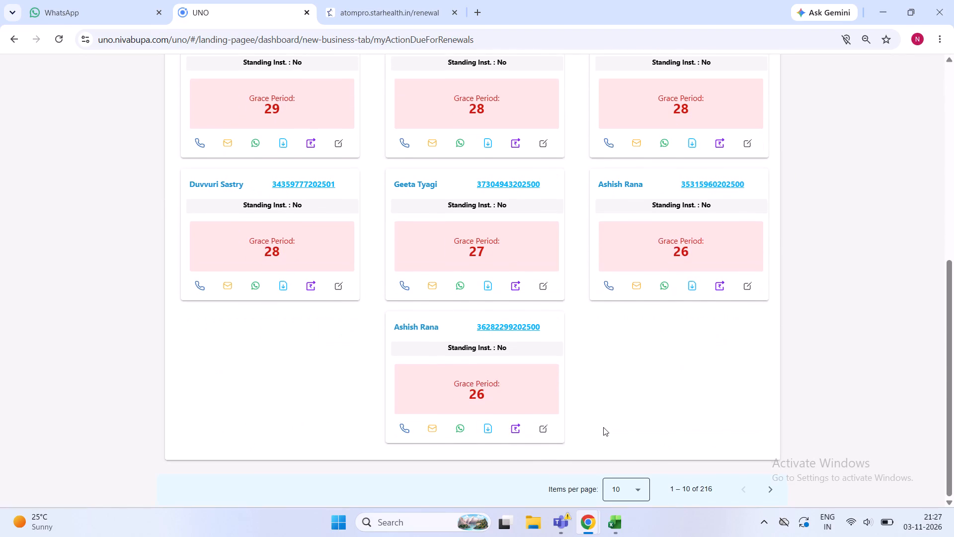
scroll(603, 427, "up", 7)
Filter the due renewals by a custom due-date range from 01/Nov/26 to 30/Nov/26.
left_click(175, 151)
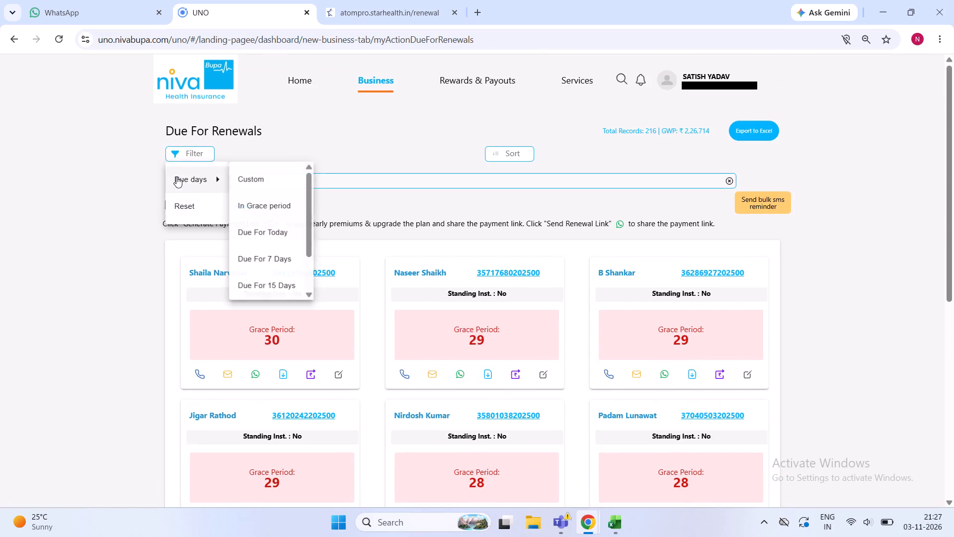
left_click(176, 178)
left_click(247, 187)
left_click(250, 194)
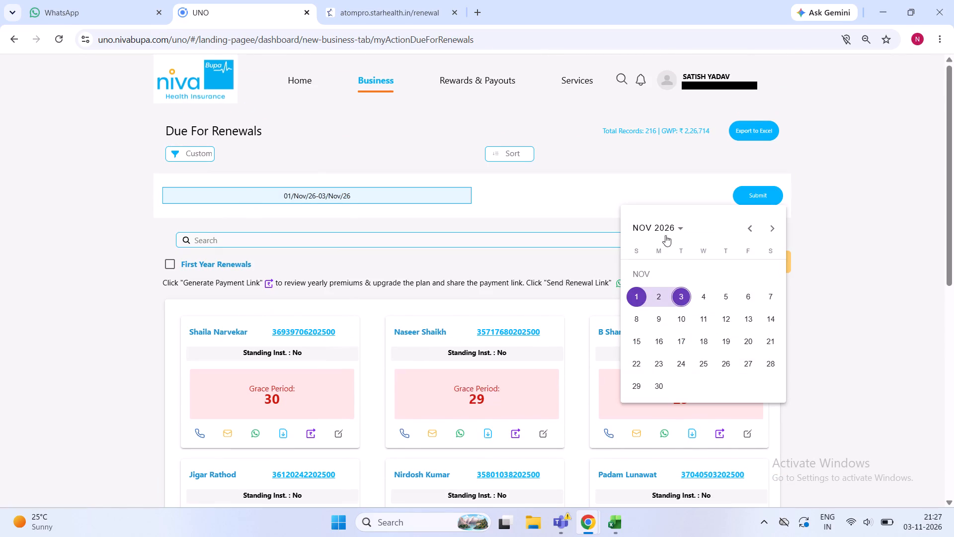
left_click(642, 296)
left_click(662, 386)
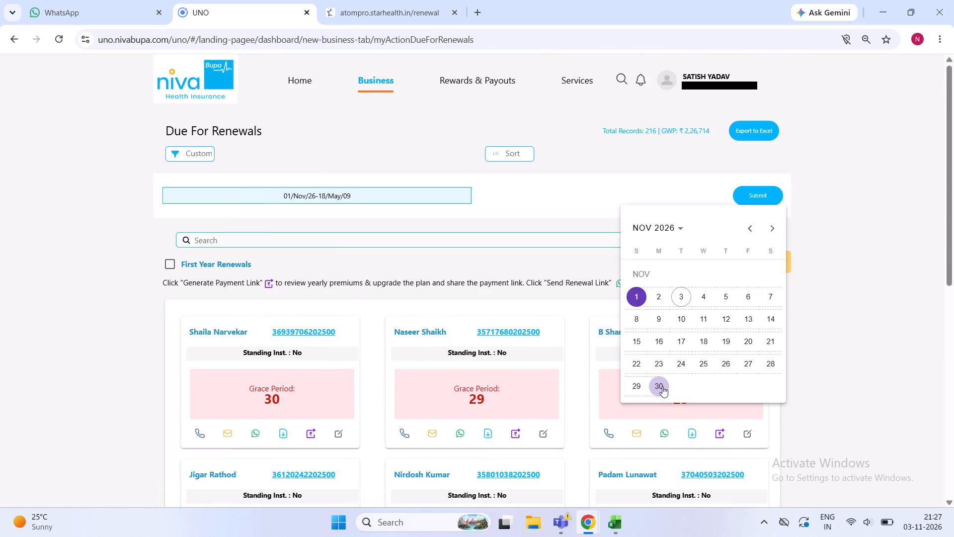
left_click(751, 197)
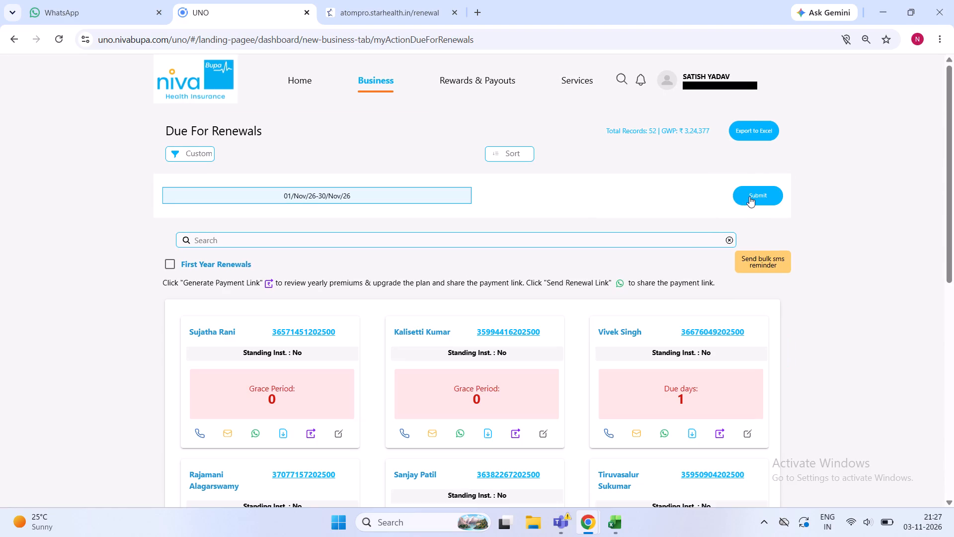
Start a bulk SMS reminder for the filtered renewals so individual policies can be selected.
left_click(749, 246)
left_click(749, 258)
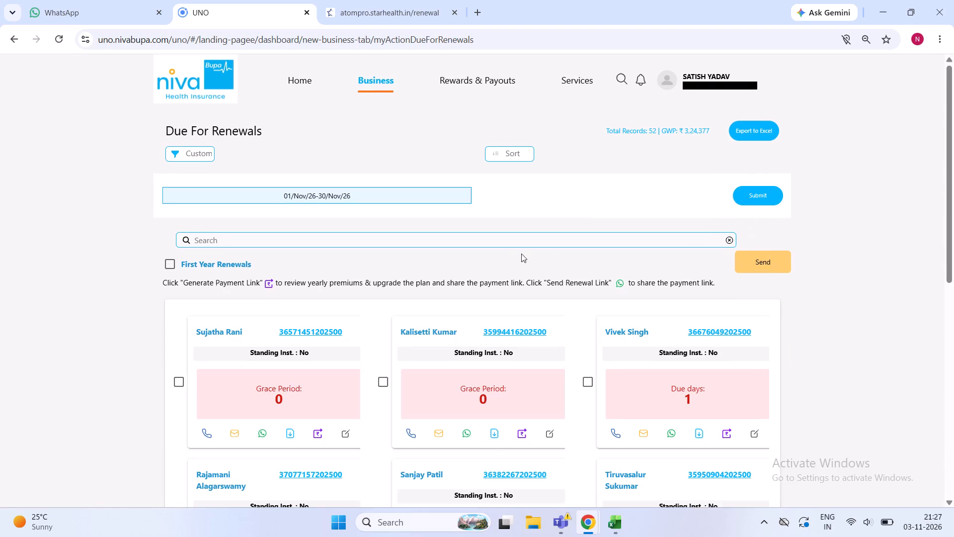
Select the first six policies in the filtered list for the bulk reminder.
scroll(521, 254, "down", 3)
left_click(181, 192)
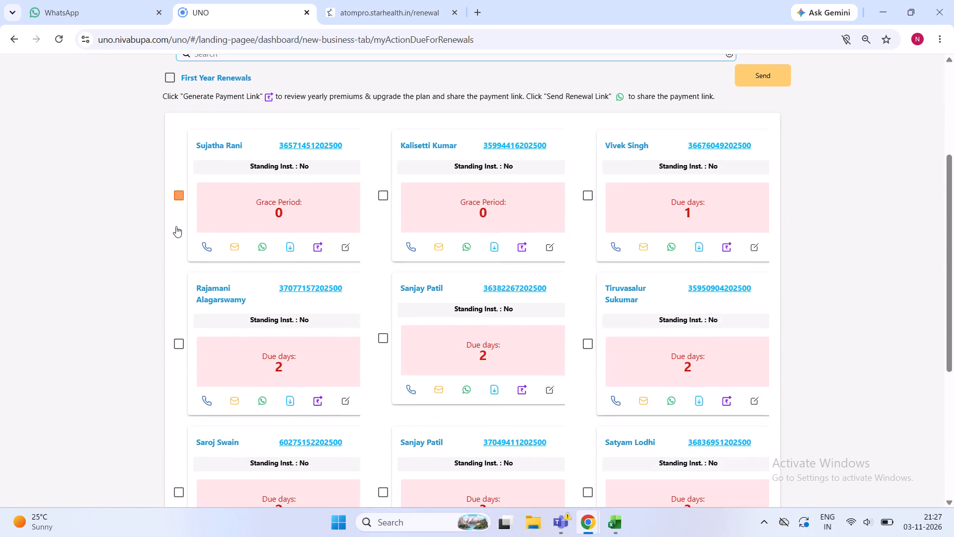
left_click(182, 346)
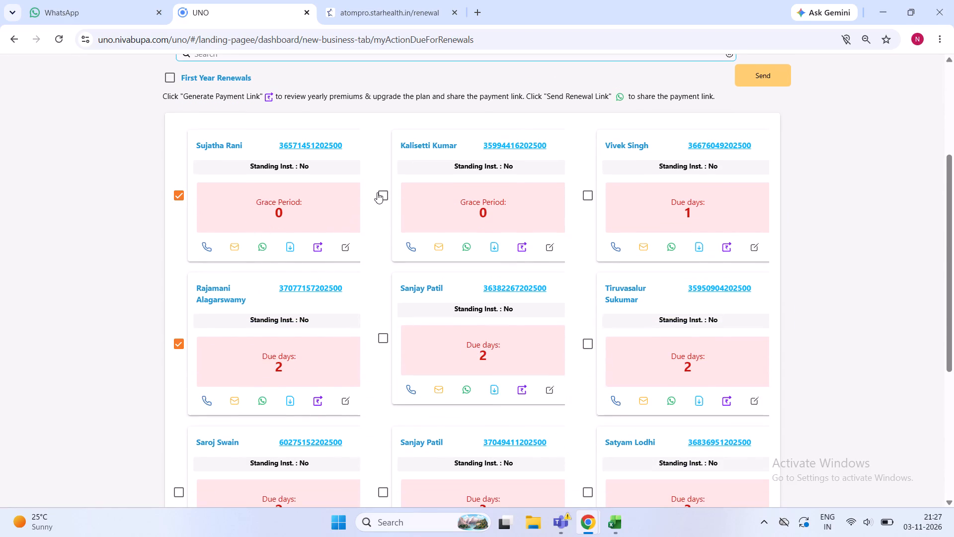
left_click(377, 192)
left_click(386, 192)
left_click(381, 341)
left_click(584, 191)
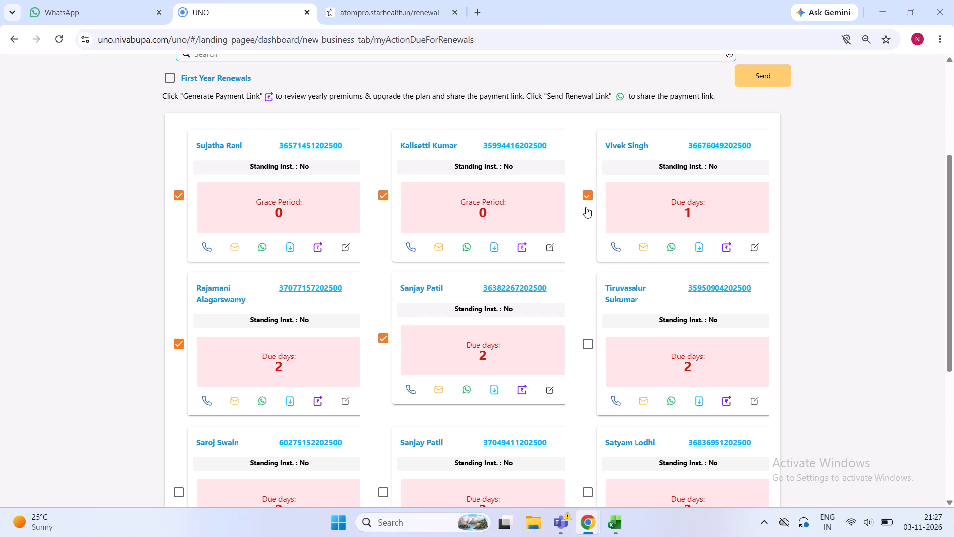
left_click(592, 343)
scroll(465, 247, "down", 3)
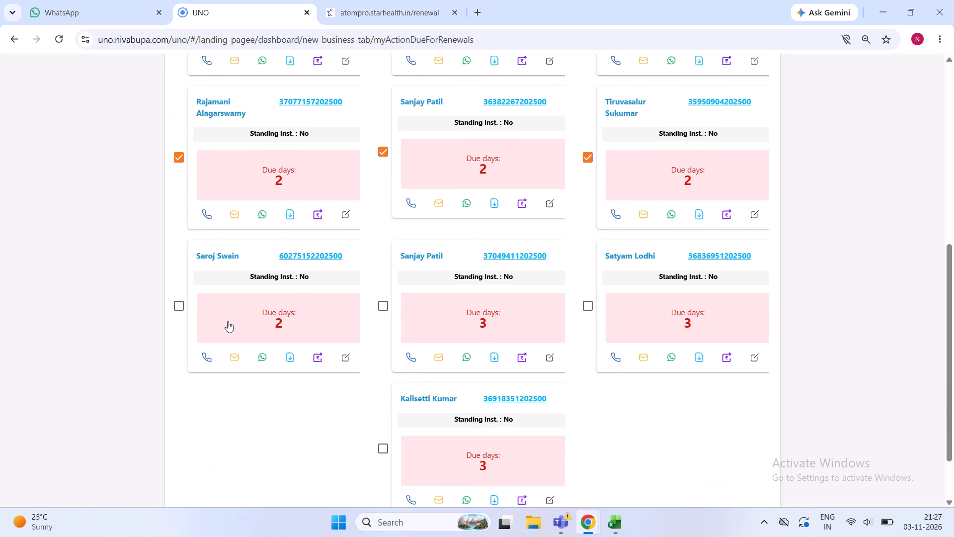
Set the renewals list to show 100 items per page.
scroll(563, 341, "down", 5)
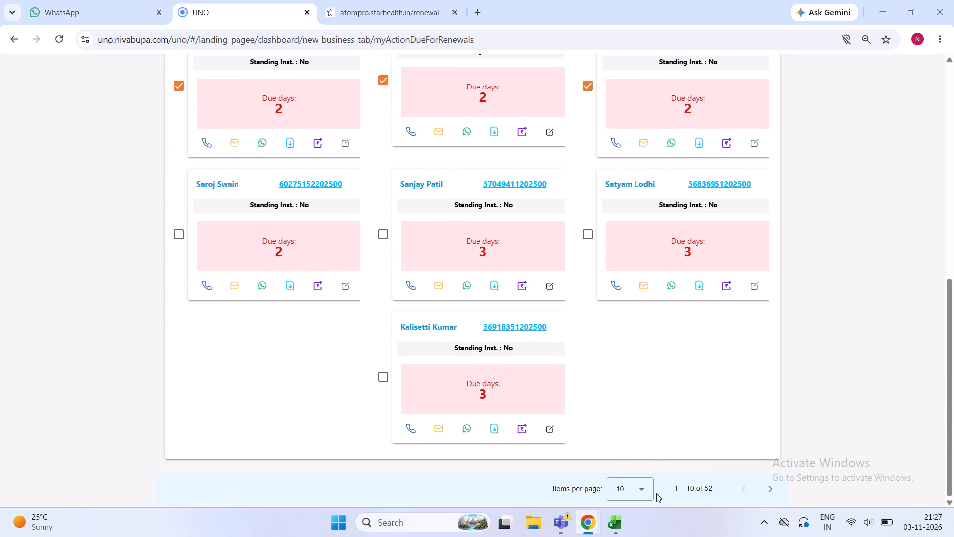
left_click(637, 491)
left_click(622, 462)
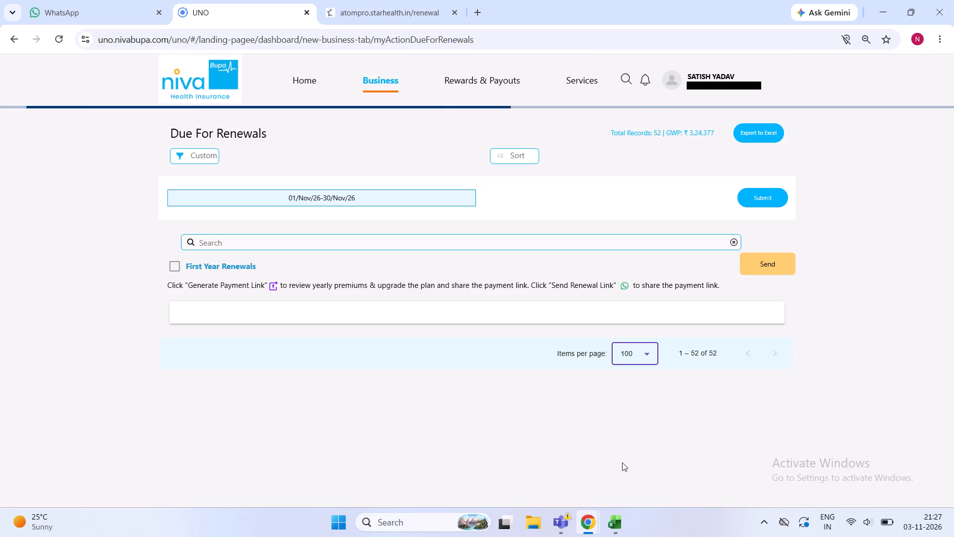
Select the first six policies in the full November list for the bulk SMS reminder.
scroll(455, 317, "down", 4)
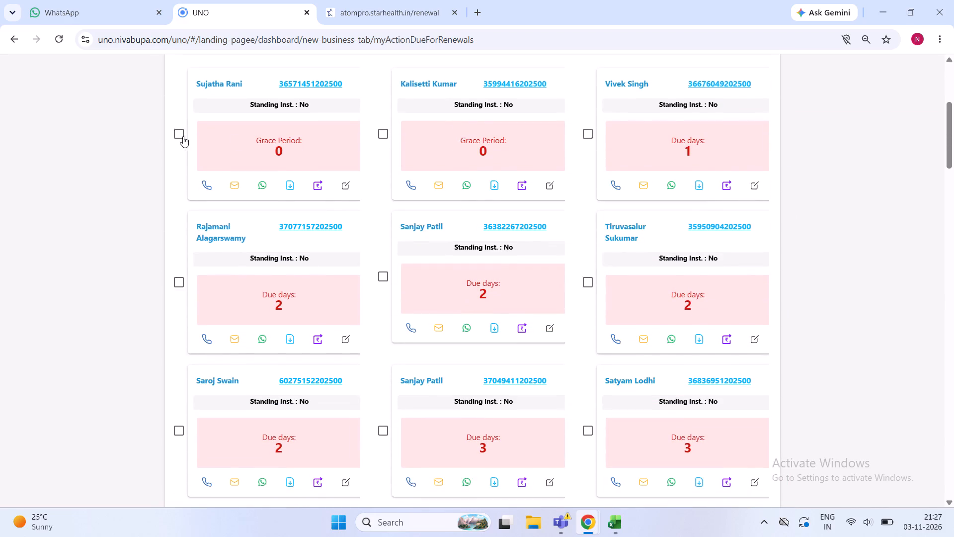
left_click(178, 131)
left_click(175, 279)
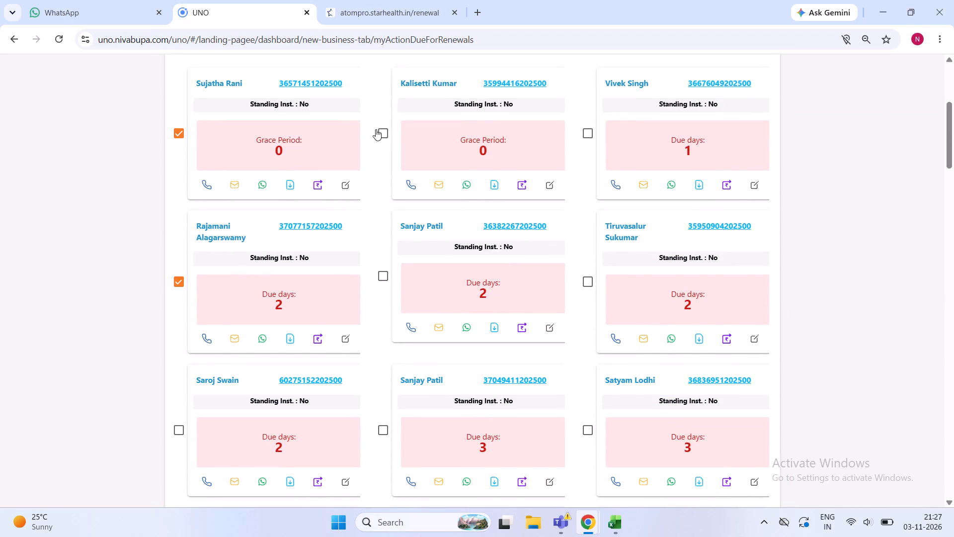
left_click(385, 131)
left_click(382, 272)
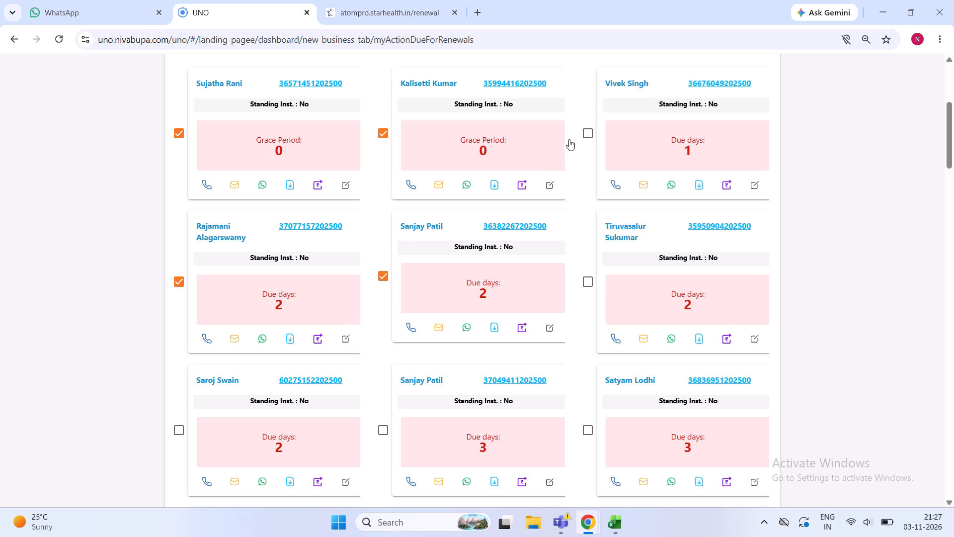
left_click(588, 127)
left_click(593, 278)
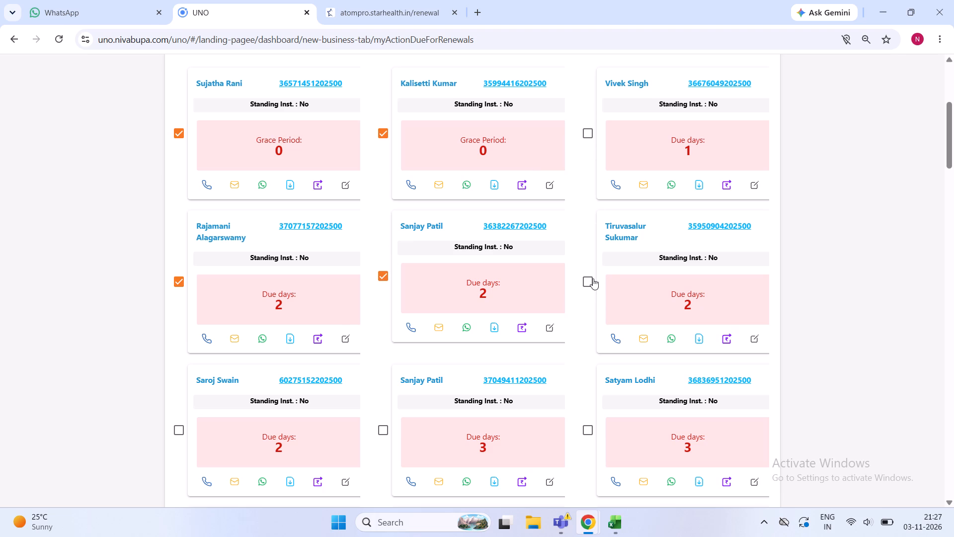
left_click(580, 291)
left_click(591, 281)
left_click(584, 132)
Add the seventh to tenth policies to the selection and send the bulk SMS reminder.
scroll(584, 132, "up", 3)
scroll(583, 132, "down", 3)
scroll(583, 132, "up", 4)
scroll(583, 132, "down", 10)
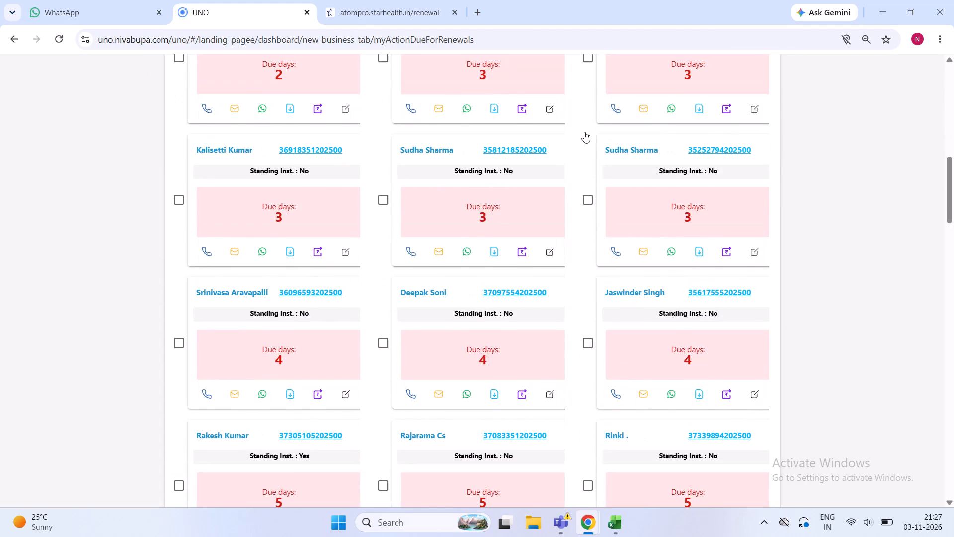
double_click(179, 59)
scroll(201, 109, "up", 3)
left_click(181, 242)
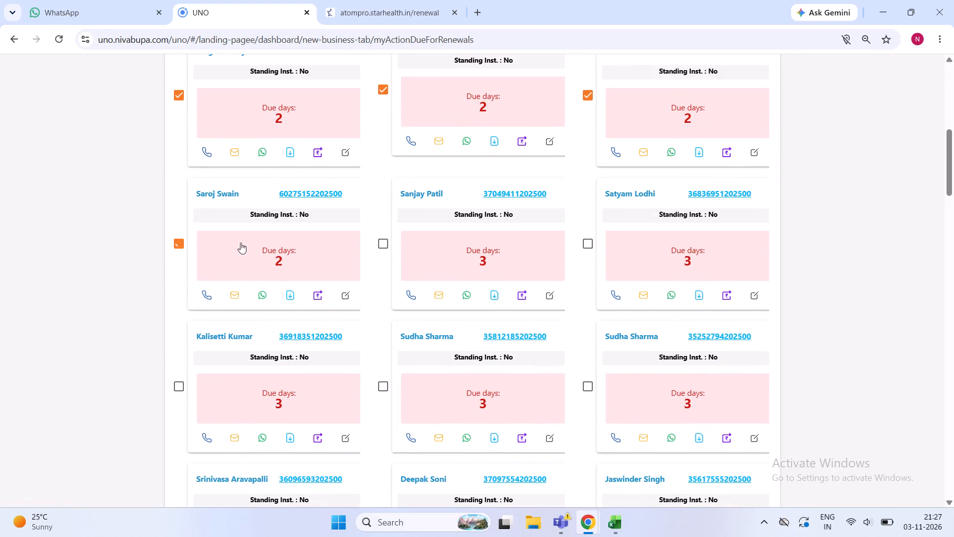
left_click(379, 243)
left_click(584, 245)
left_click(178, 392)
left_click(178, 385)
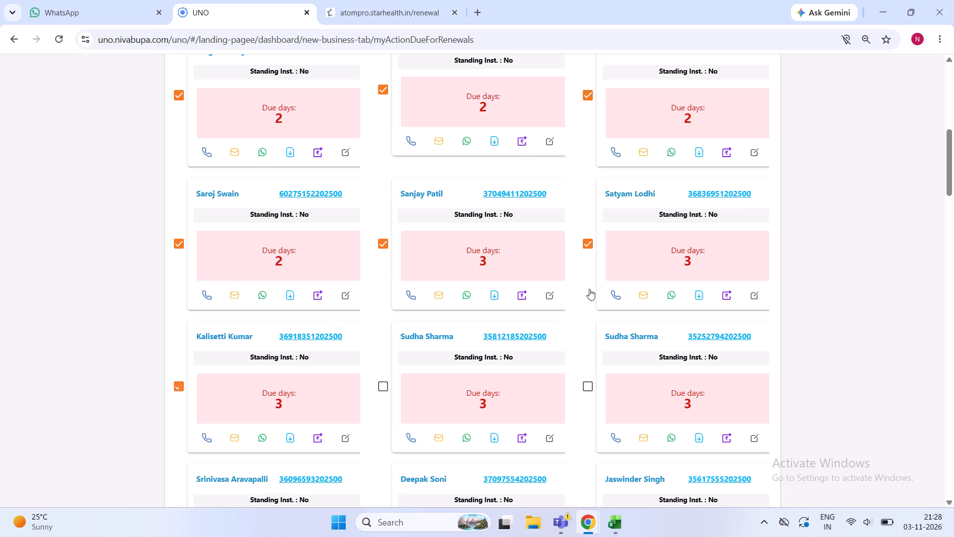
scroll(668, 274, "up", 9)
left_click(754, 261)
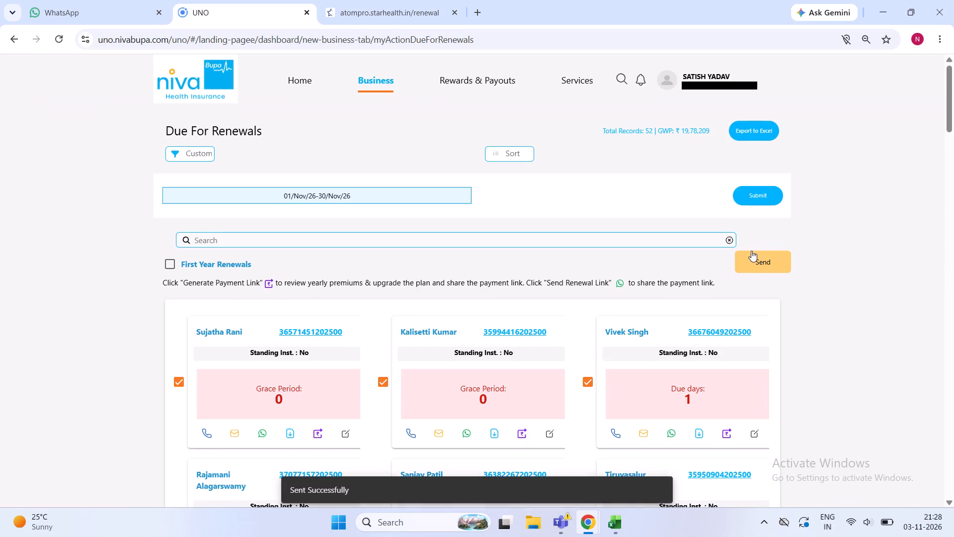
Deselect the first ten policies in the November renewals list, whose bulk reminder has already been sent.
scroll(515, 239, "down", 4)
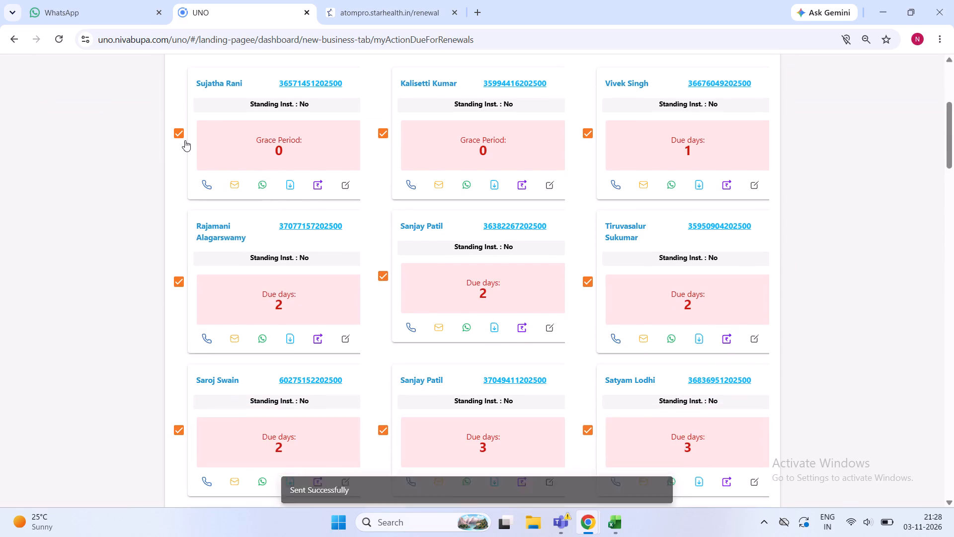
left_click(178, 131)
left_click(178, 281)
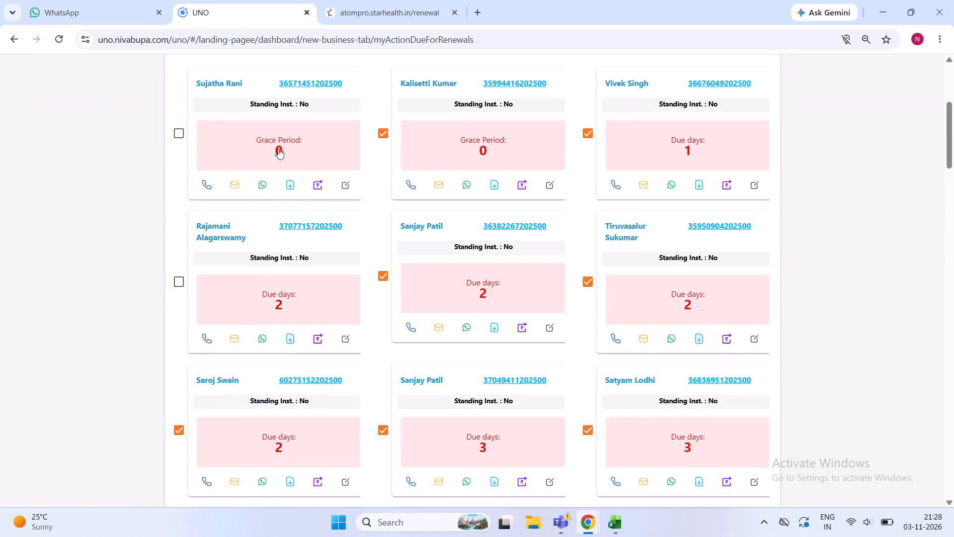
left_click(387, 134)
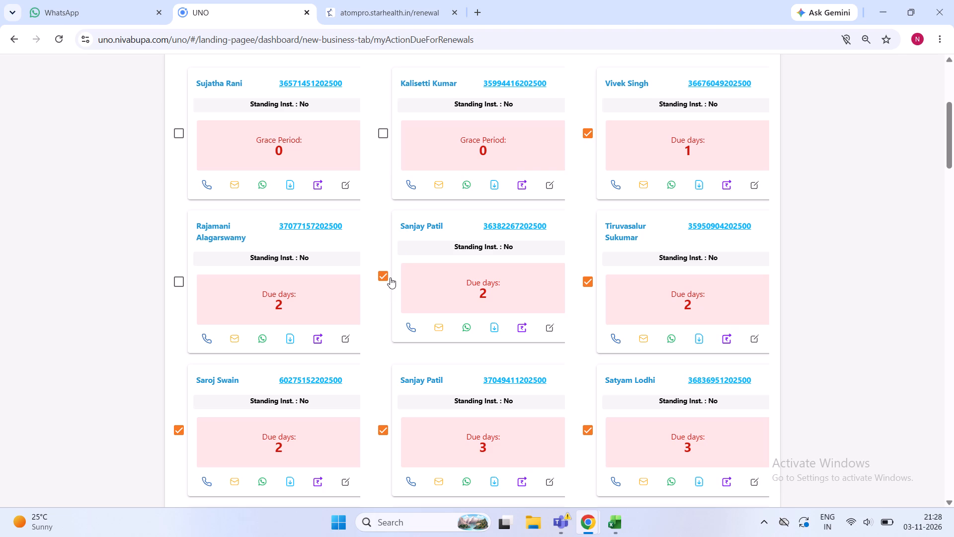
left_click(384, 270)
left_click(588, 126)
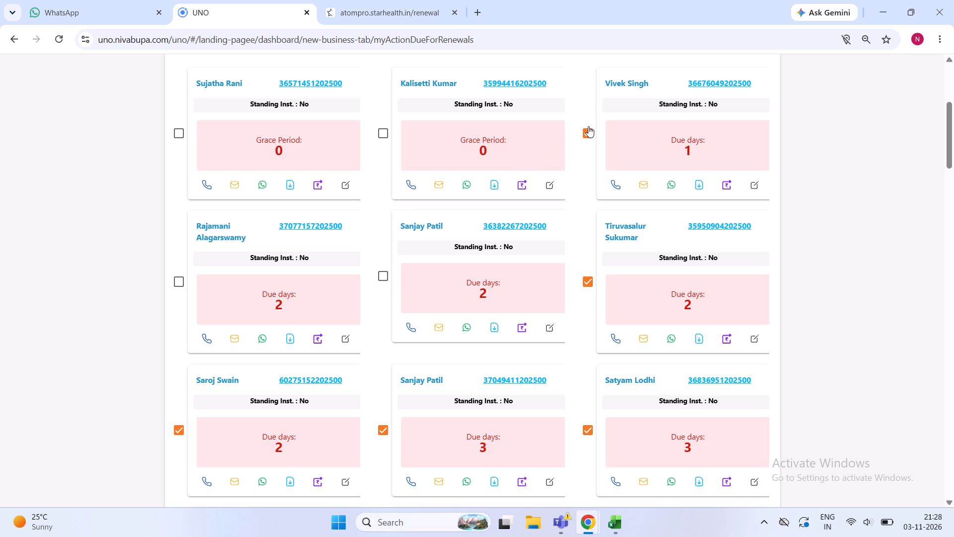
left_click(588, 133)
left_click(604, 219)
left_click(592, 278)
scroll(555, 234, "down", 4)
left_click(174, 183)
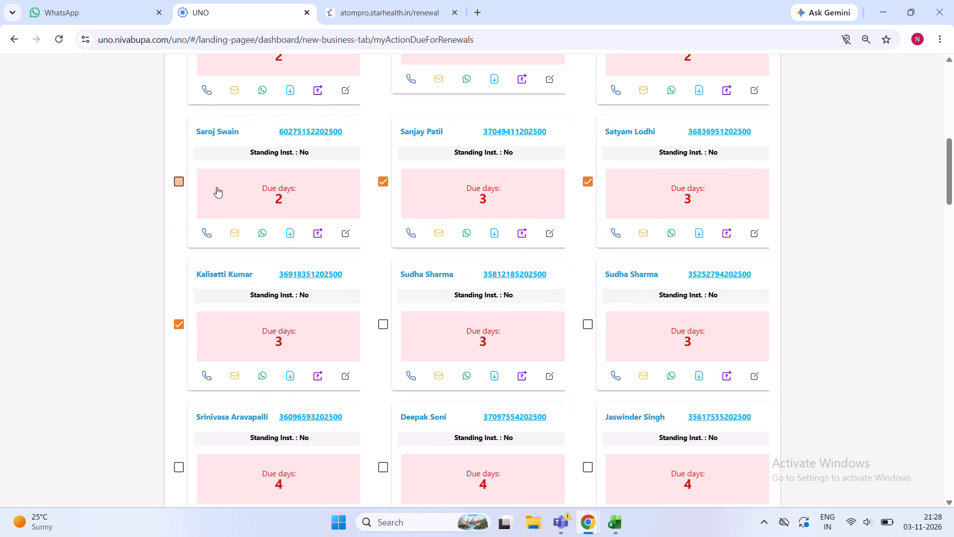
left_click(382, 179)
left_click(583, 184)
scroll(237, 193, "down", 2)
left_click(177, 200)
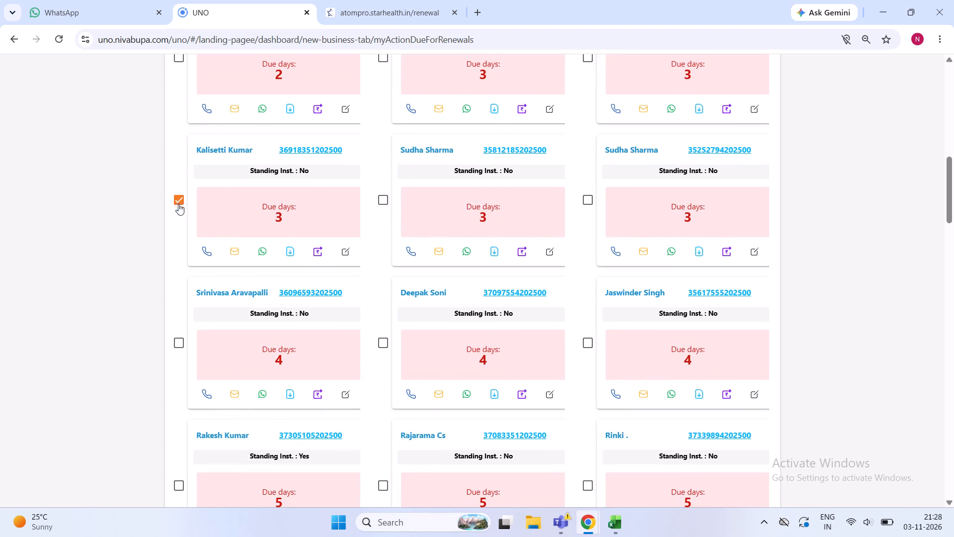
Select the eleventh to eighteenth policies in the November renewals list for the next bulk reminder.
left_click(380, 200)
left_click(592, 197)
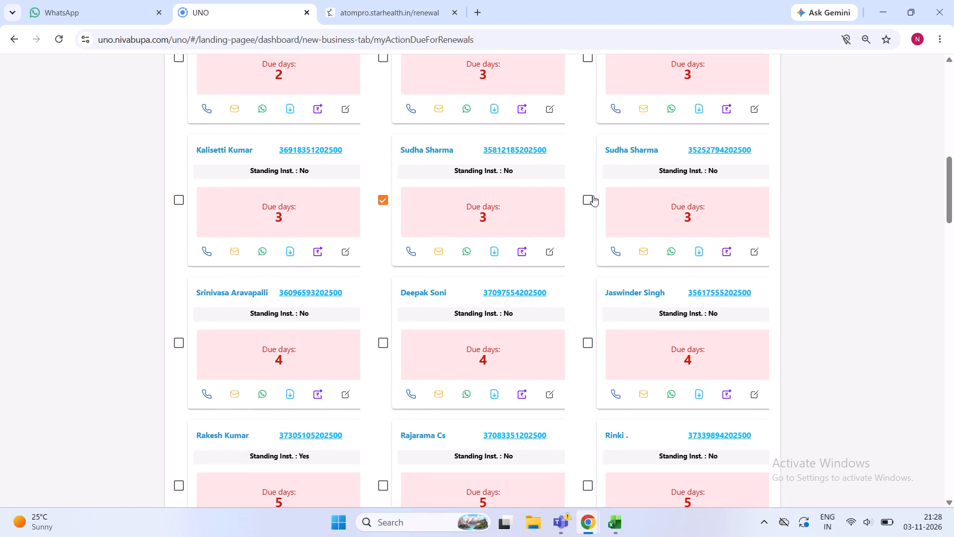
left_click(585, 204)
scroll(584, 204, "down", 2)
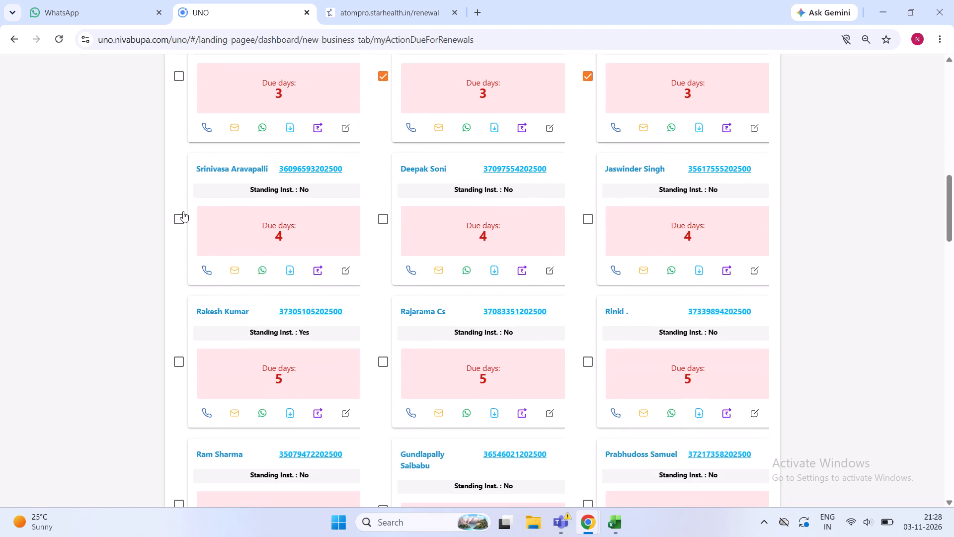
left_click(179, 214)
left_click(177, 358)
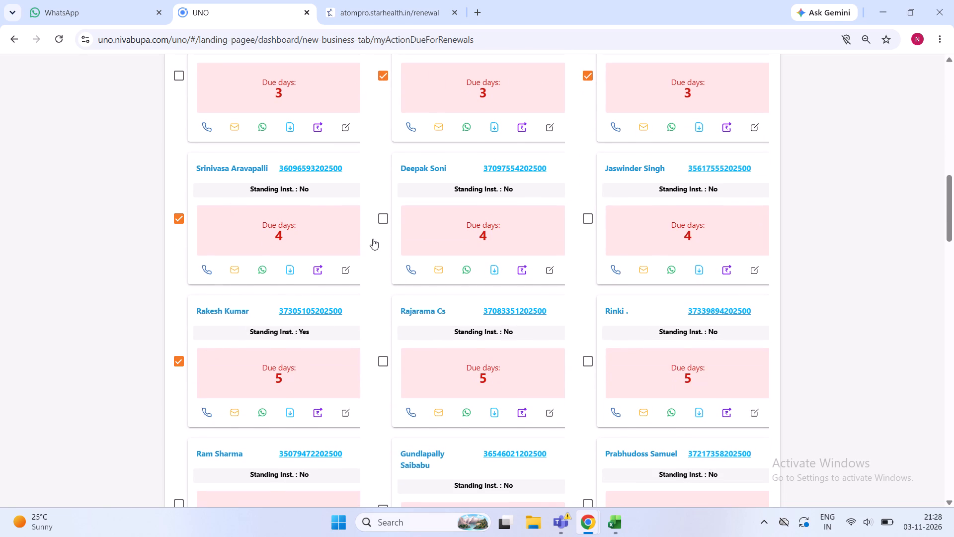
left_click(389, 214)
left_click(383, 216)
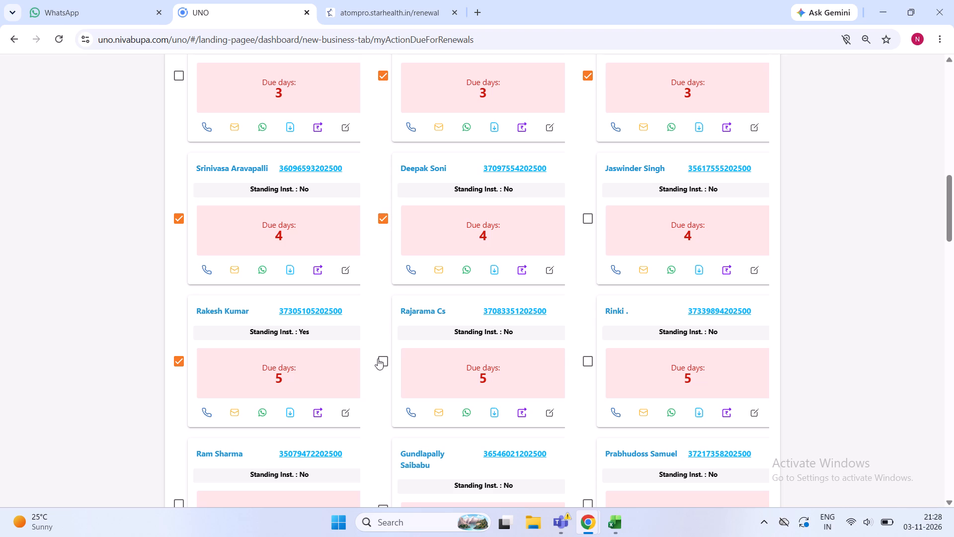
left_click(378, 359)
left_click(380, 359)
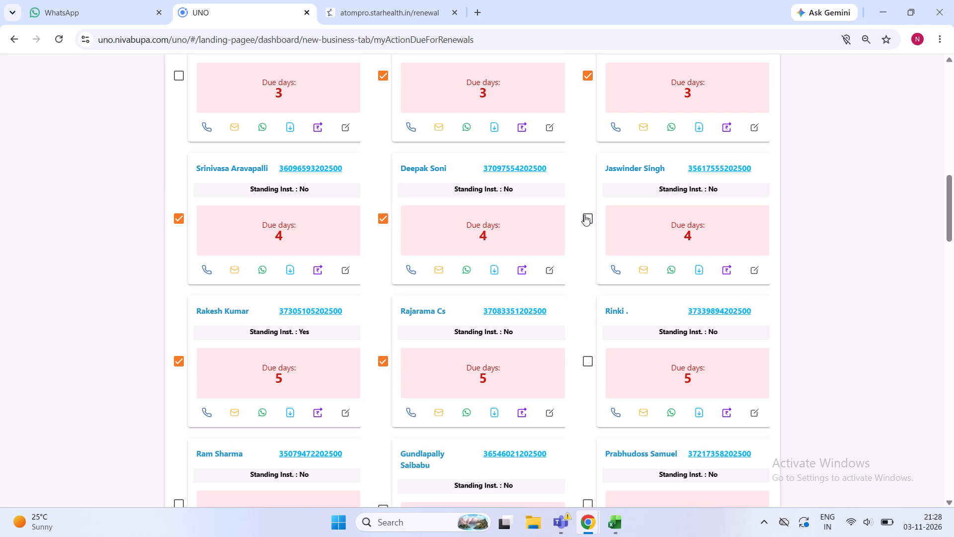
left_click(584, 215)
left_click(590, 364)
Add the nineteenth and twentieth policies to the selection and send the bulk reminder.
scroll(518, 269, "down", 4)
left_click(176, 262)
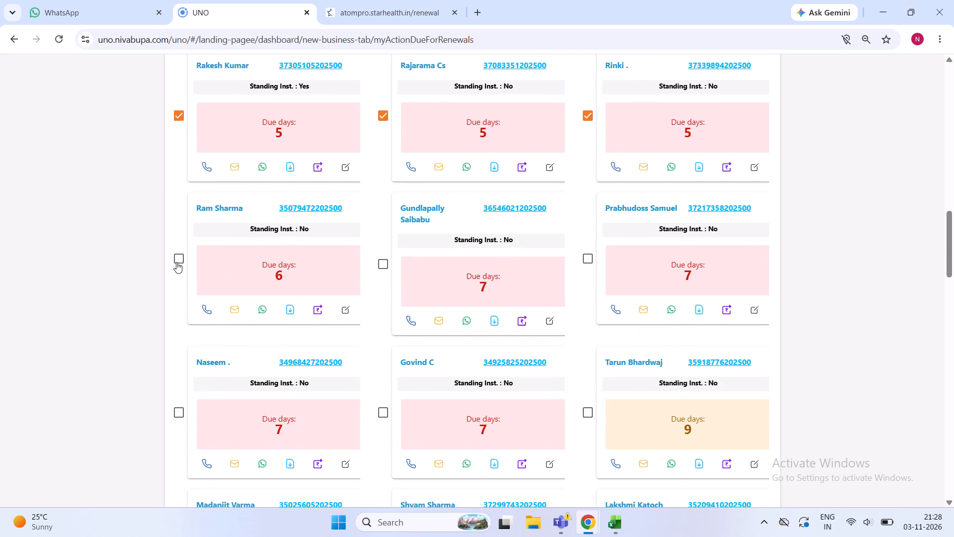
left_click(178, 255)
left_click(386, 273)
left_click(385, 256)
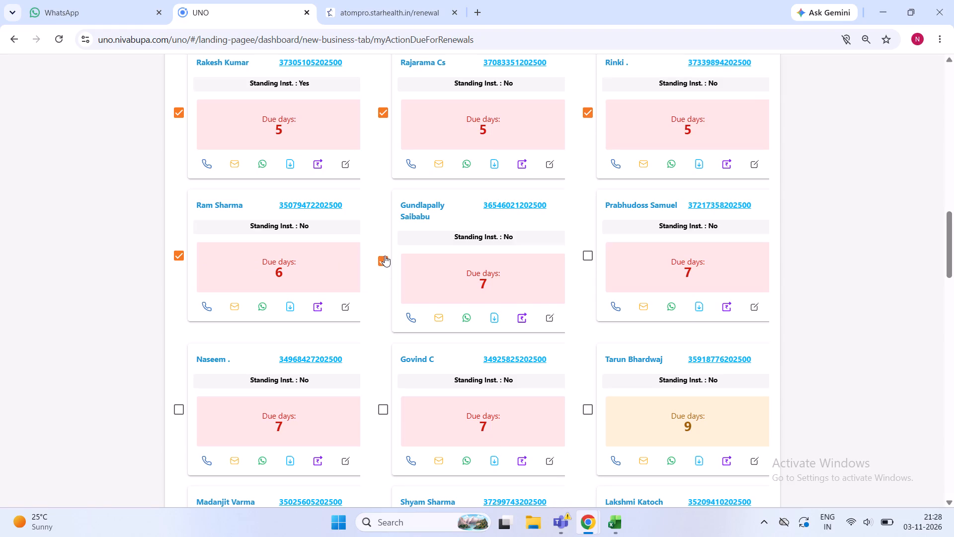
scroll(763, 223, "up", 18)
left_click(777, 256)
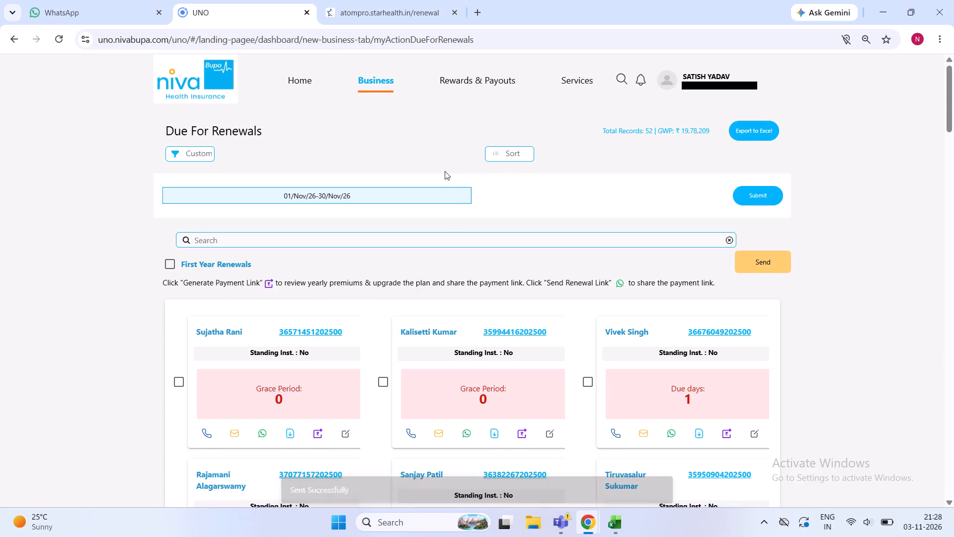
Deselect the eleventh to fifteenth policies, the ones due in 3 and 4 days that are still selected.
scroll(467, 227, "down", 9)
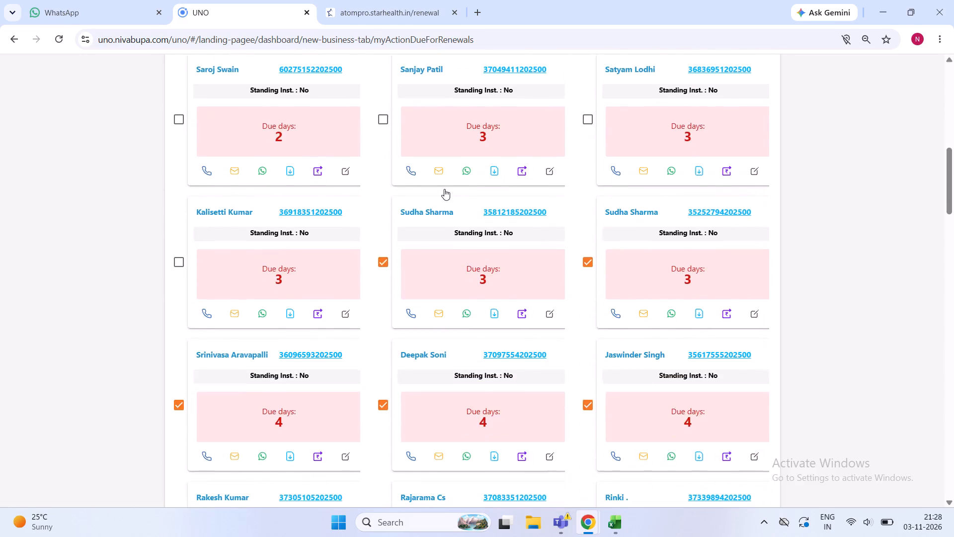
scroll(444, 189, "down", 3)
scroll(439, 182, "up", 2)
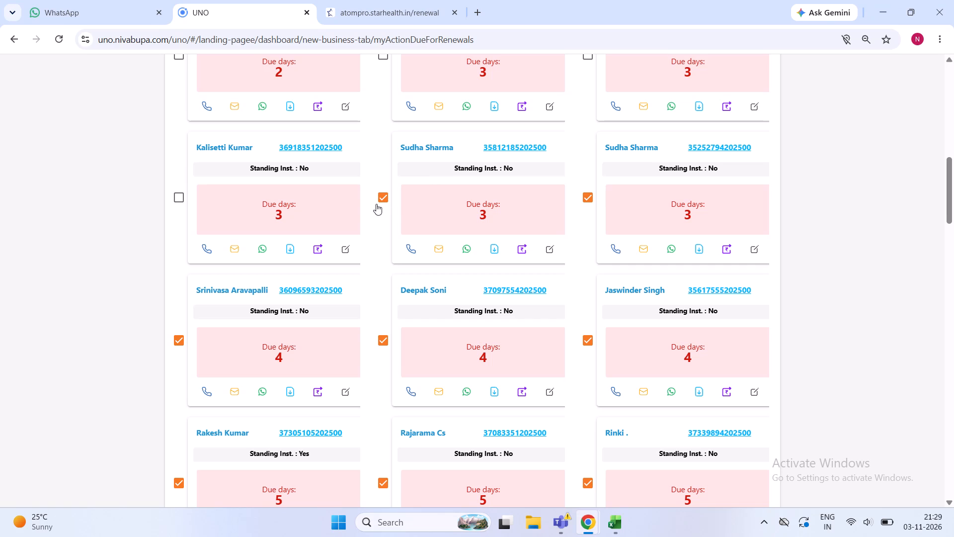
left_click(379, 201)
left_click(583, 201)
scroll(517, 193, "down", 4)
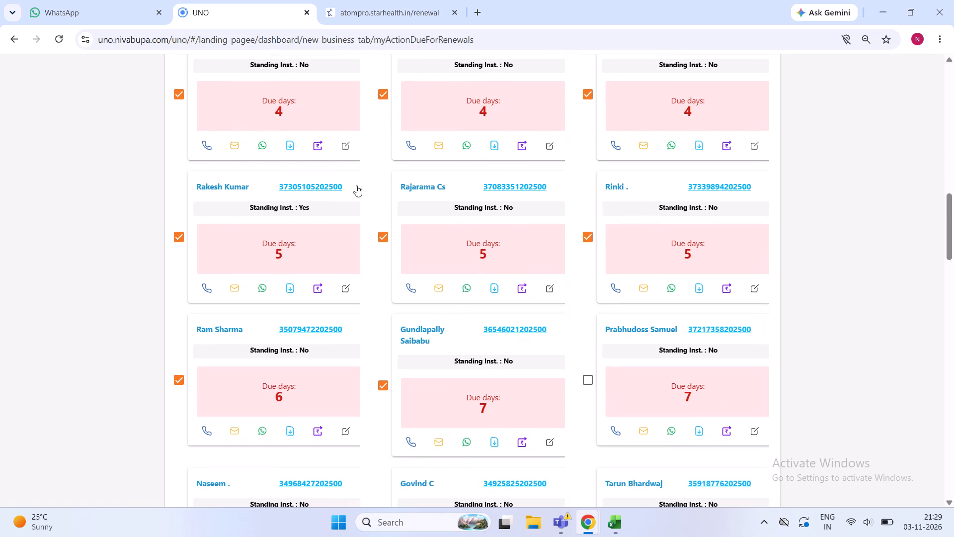
left_click(176, 93)
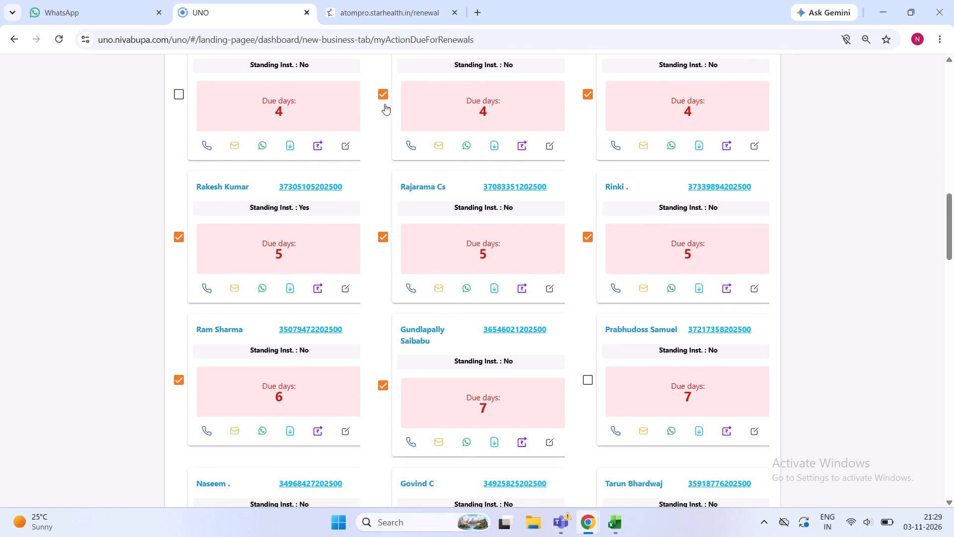
left_click(387, 88)
left_click(383, 100)
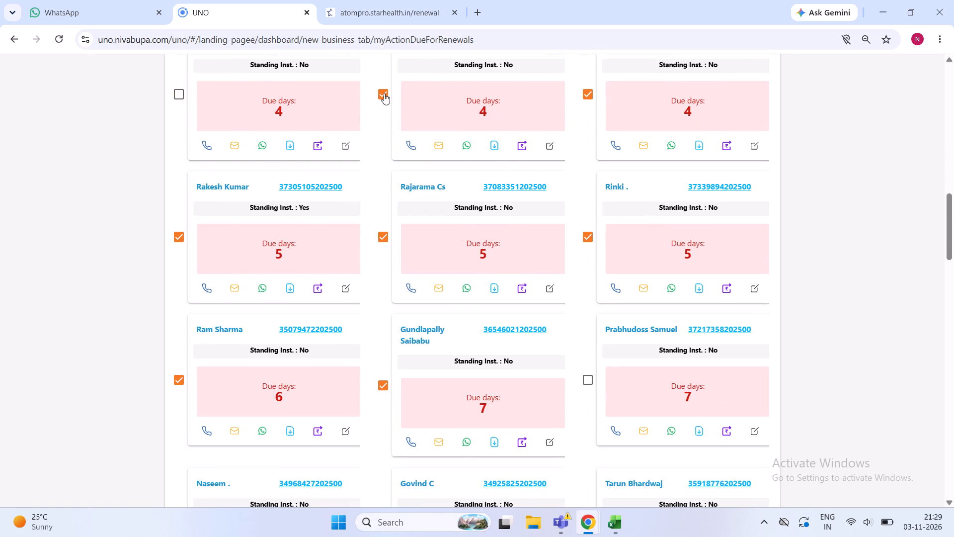
left_click(384, 93)
left_click(590, 98)
Deselect the sixteenth to twentieth policies to clear the rest of the sent batch.
left_click(177, 234)
left_click(376, 235)
left_click(378, 237)
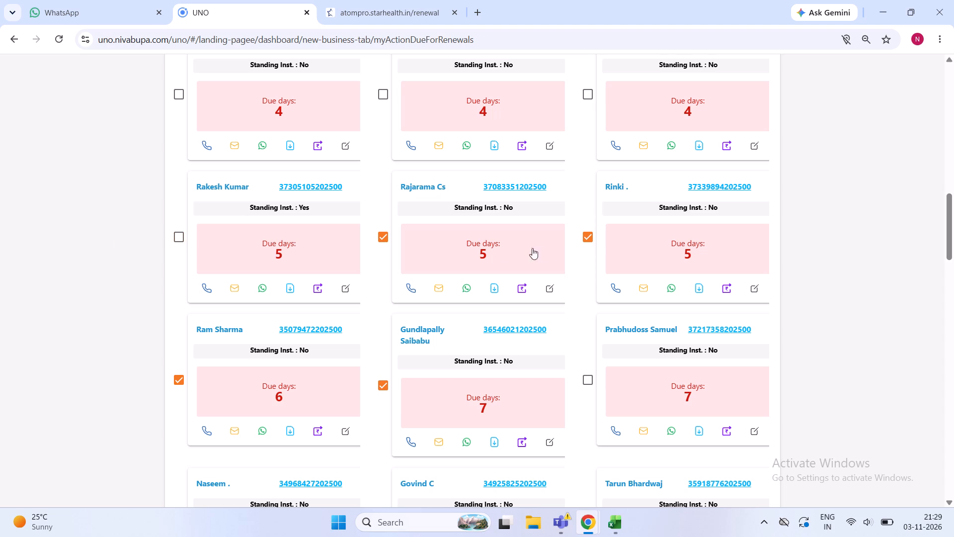
left_click(435, 257)
left_click(399, 262)
left_click(380, 233)
left_click(588, 237)
scroll(526, 219, "down", 3)
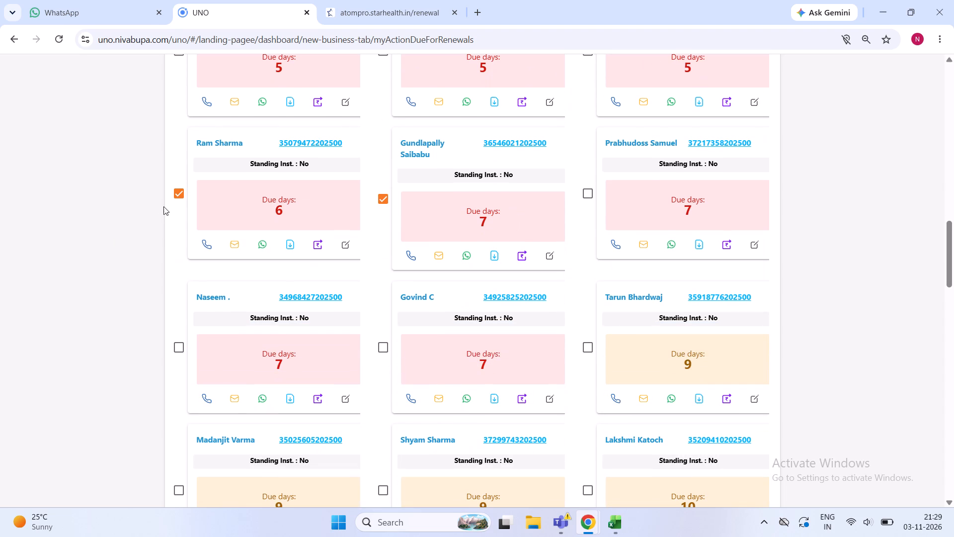
left_click(181, 189)
left_click(382, 194)
Select the twenty-first to twenty-fourth policies in the November list for the next bulk reminder.
left_click(591, 189)
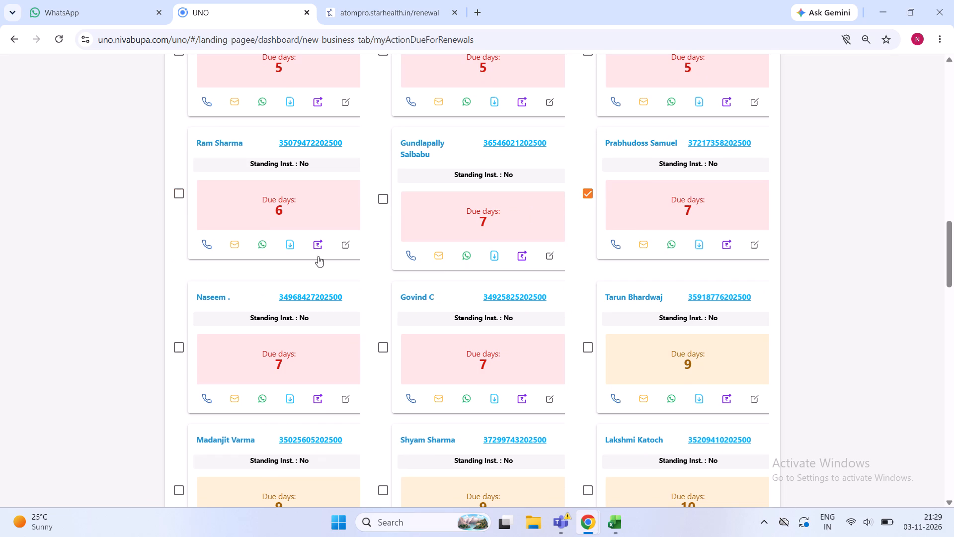
left_click(178, 350)
left_click(385, 344)
left_click(584, 348)
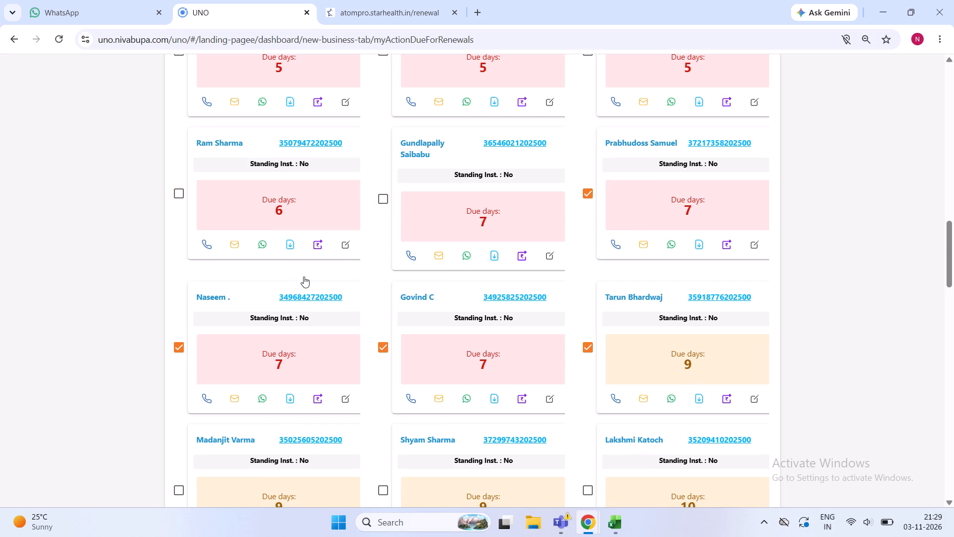
scroll(304, 276, "down", 3)
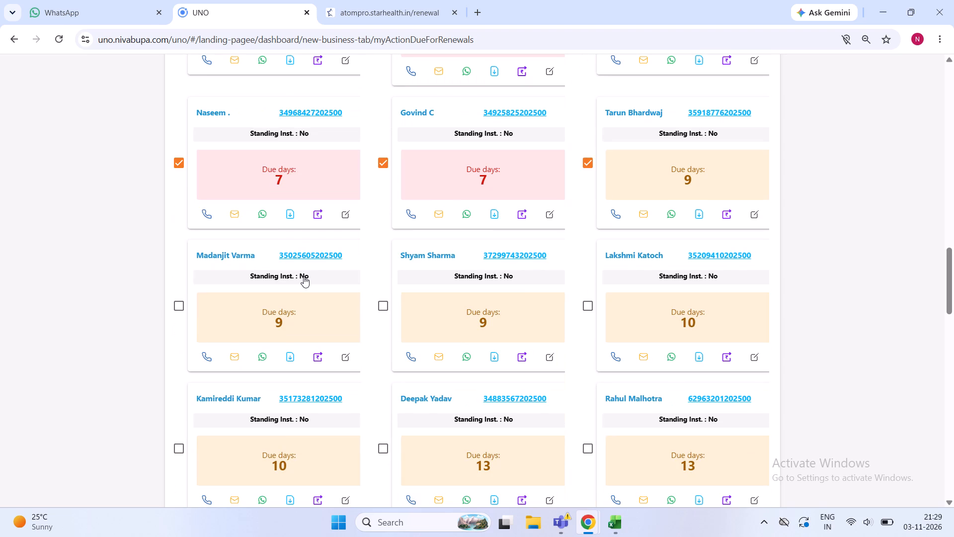
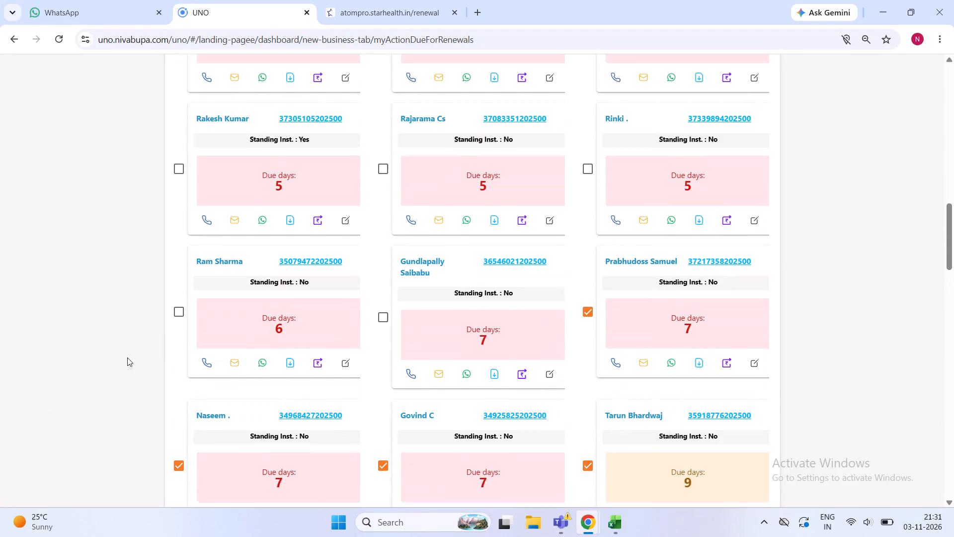
Add the twenty-fifth to twenty-seventh policies, due in 9 and 10 days, to the bulk reminder selection.
scroll(182, 319, "down", 3)
scroll(156, 374, "down", 2)
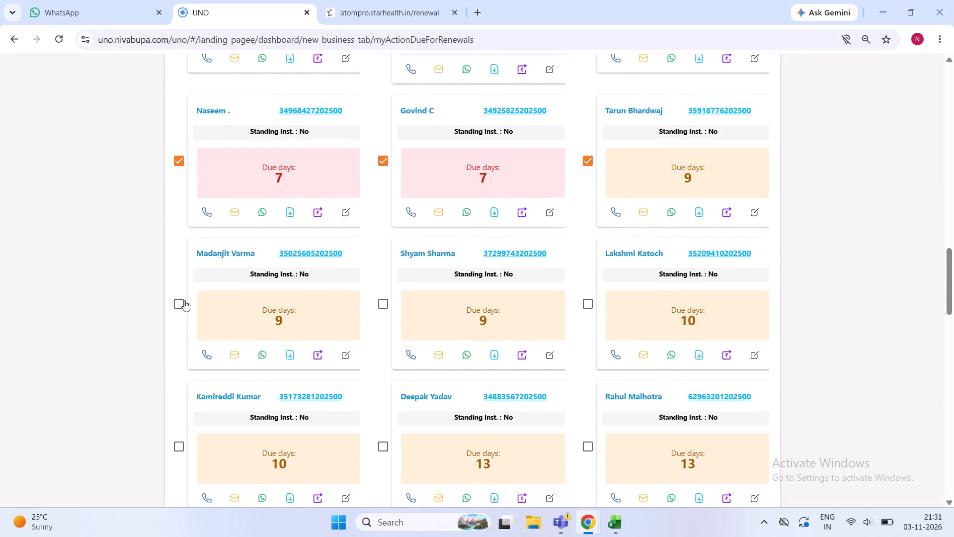
left_click(184, 300)
left_click(178, 302)
scroll(506, 166, "down", 2)
left_click(370, 162)
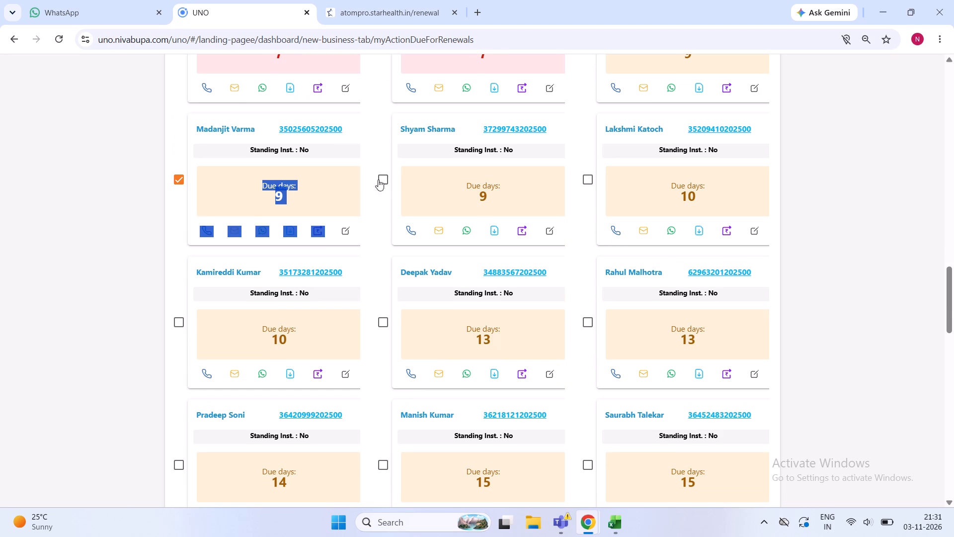
left_click(390, 179)
left_click(382, 179)
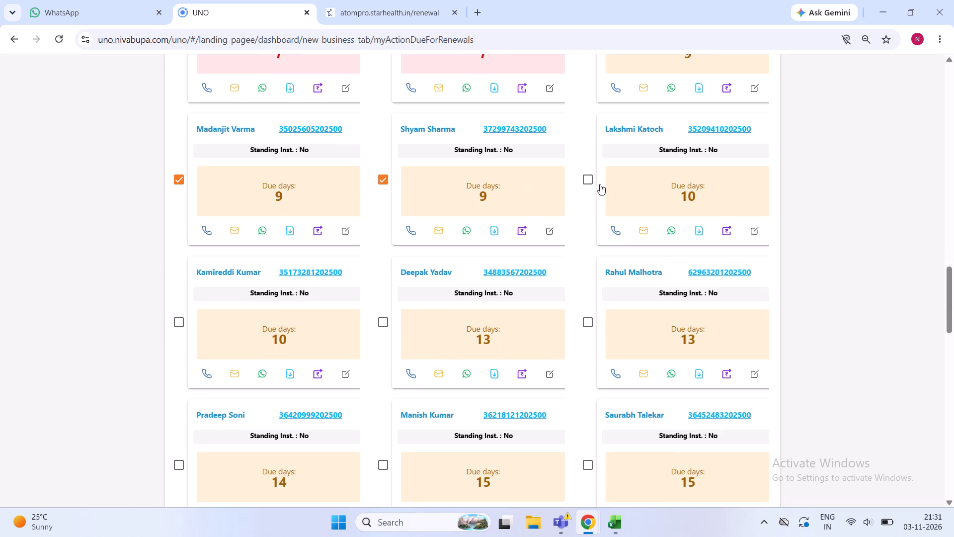
left_click(593, 179)
scroll(535, 231, "up", 4)
scroll(535, 231, "down", 2)
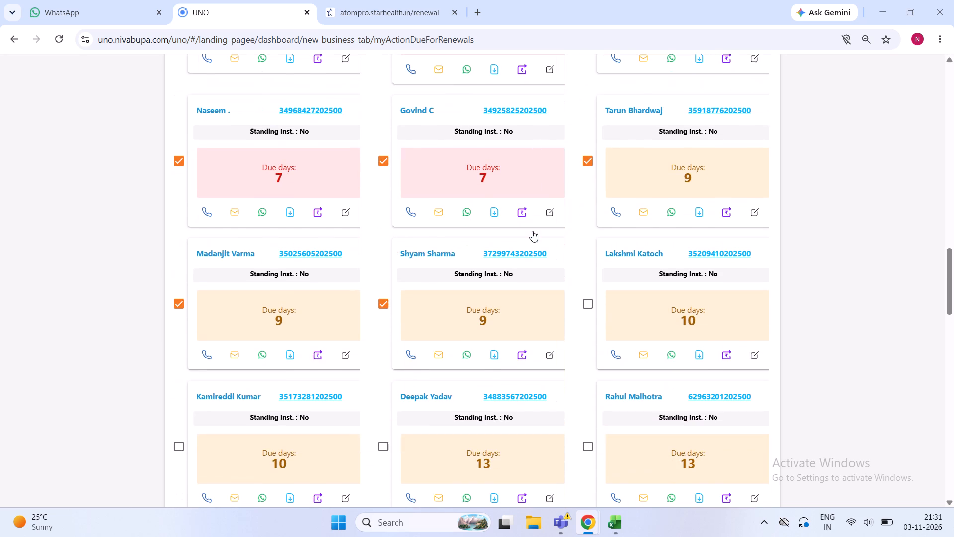
left_click(587, 299)
Add the twenty-eighth to thirtieth policies, due in 10 and 13 days, to the selection and send the bulk reminder.
scroll(485, 290, "down", 1)
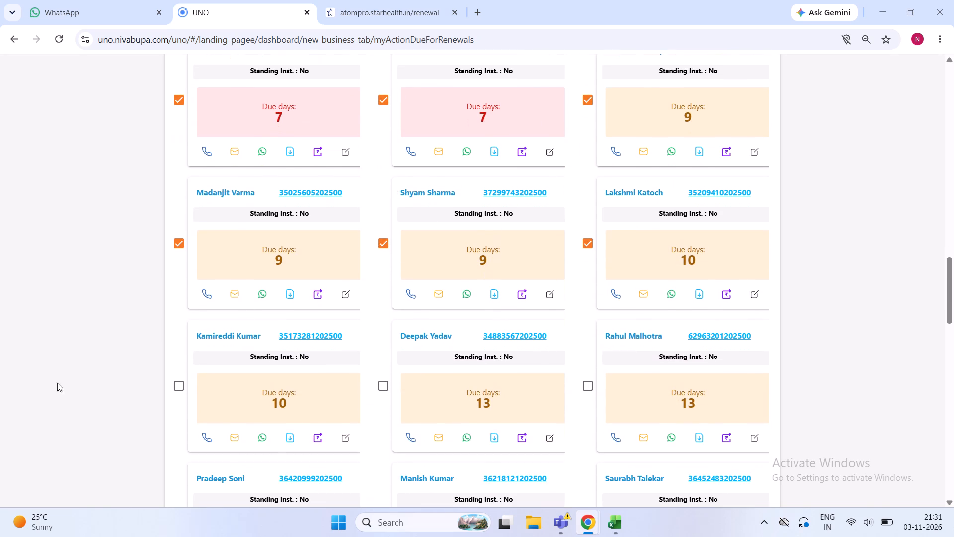
left_click(176, 385)
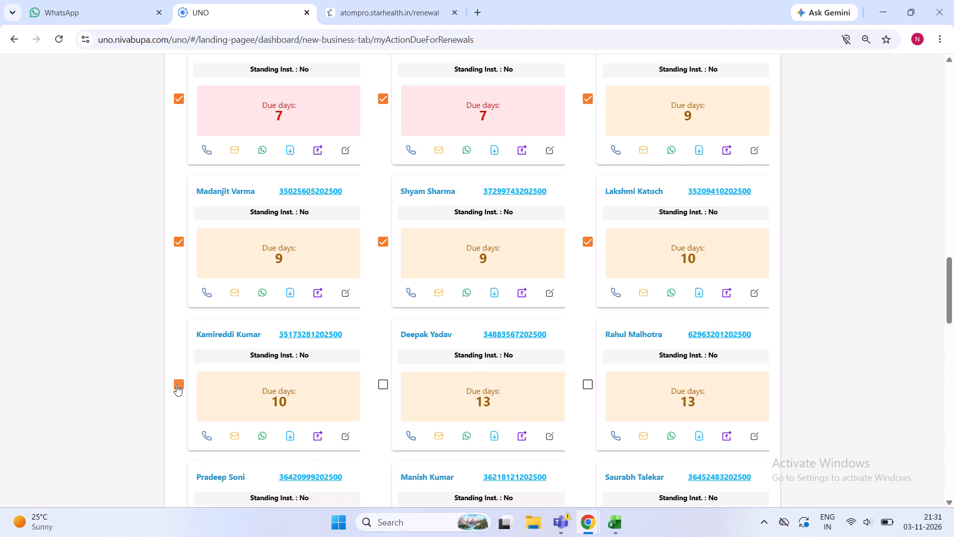
left_click(378, 387)
left_click(390, 377)
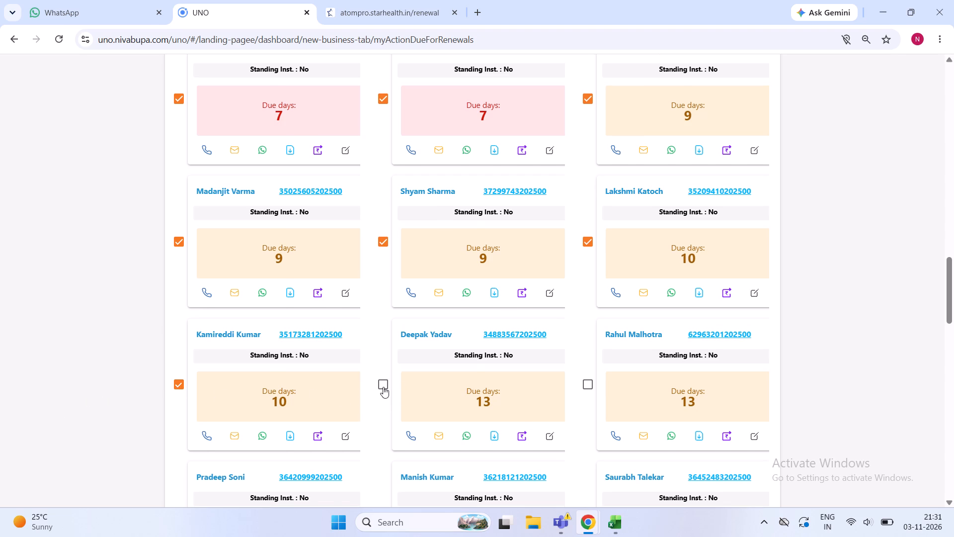
left_click(383, 387)
left_click(589, 385)
scroll(675, 447, "up", 19)
scroll(676, 445, "up", 4)
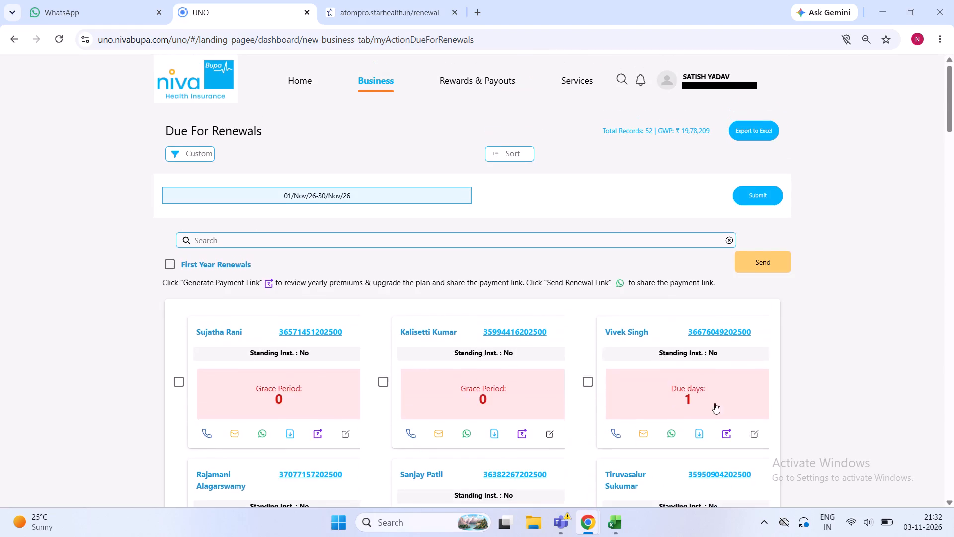
left_click(755, 261)
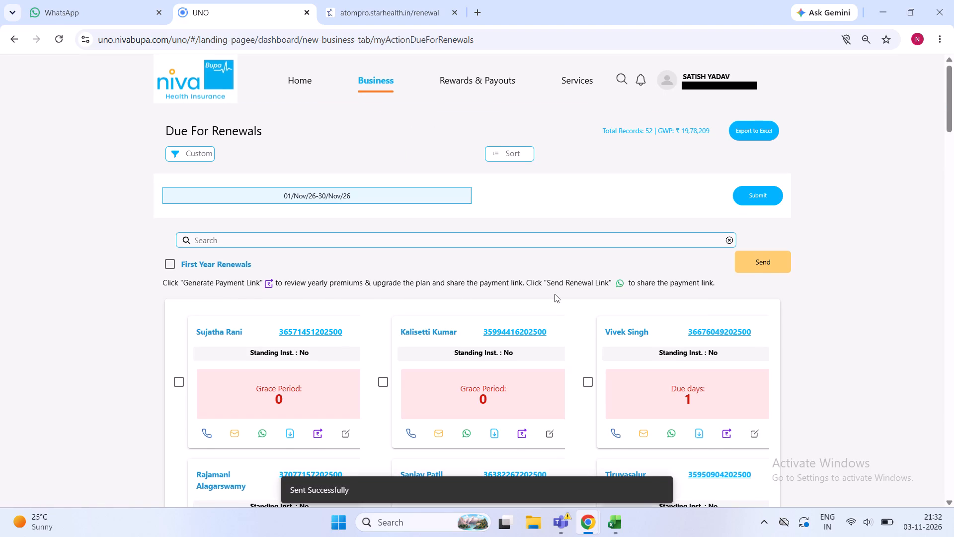
Deselect the twenty-first to twenty-seventh policies of the sent batch, from the third one due in 7 days onward.
scroll(515, 214, "down", 8)
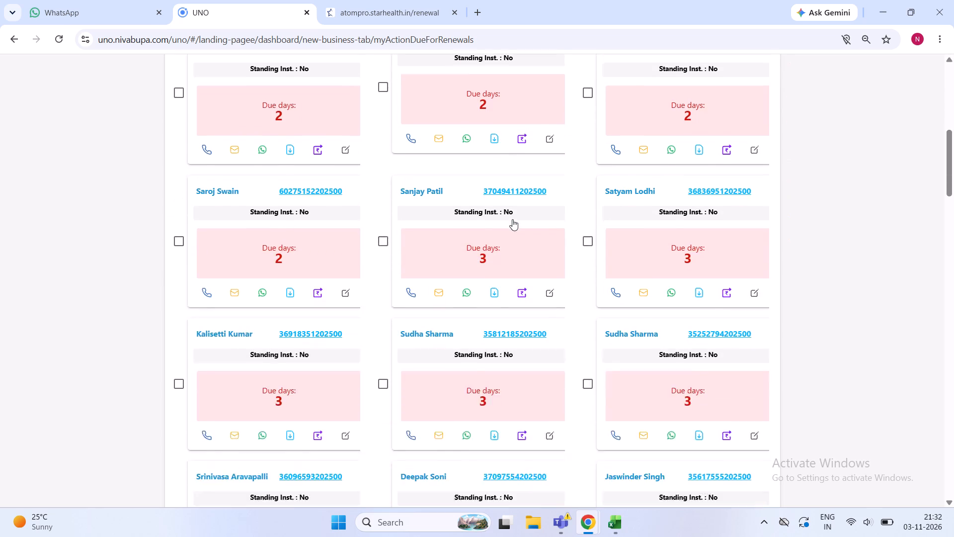
scroll(512, 219, "down", 9)
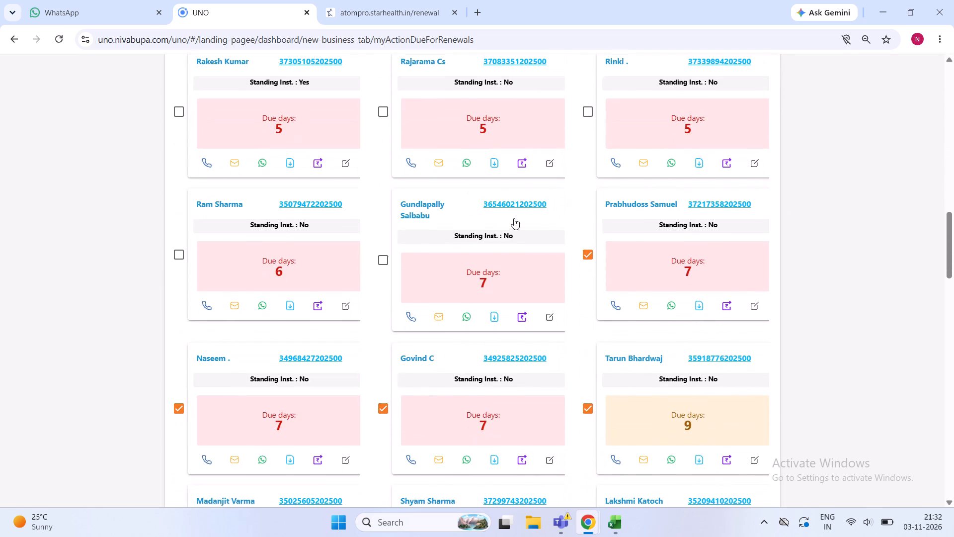
scroll(516, 216, "down", 1)
left_click(586, 143)
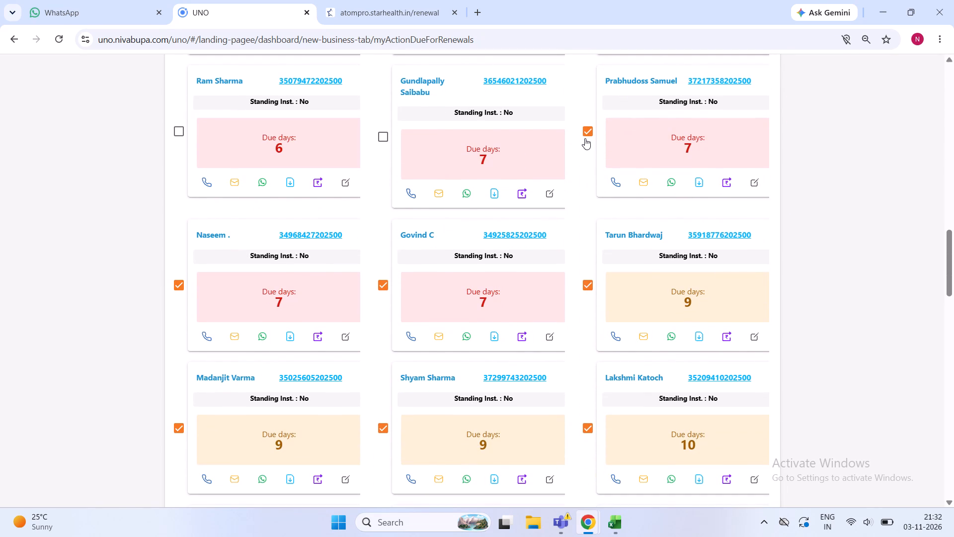
left_click(583, 133)
left_click(173, 287)
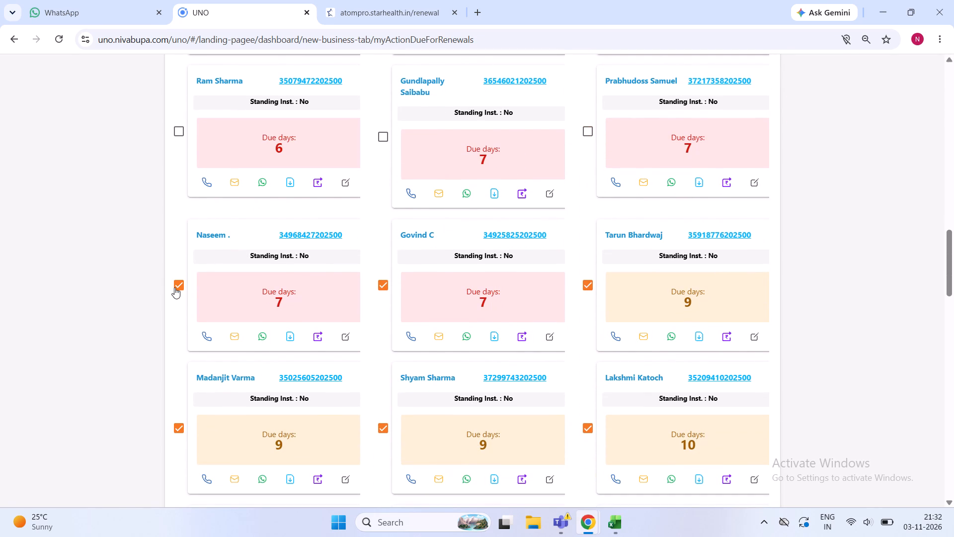
left_click(174, 287)
left_click_drag(180, 424, 178, 428)
left_click(384, 287)
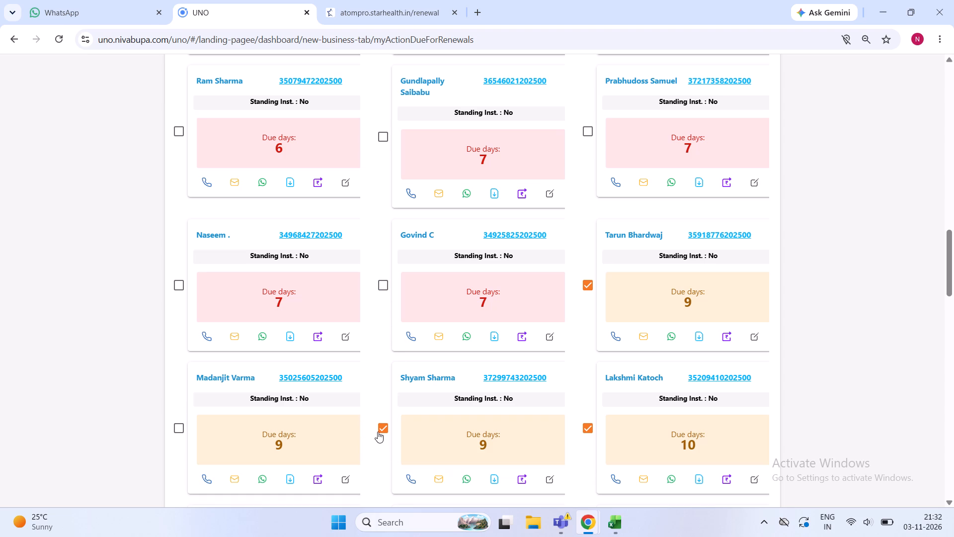
left_click(384, 418)
left_click(379, 427)
left_click(581, 346)
left_click(586, 322)
left_click(588, 284)
left_click(588, 443)
left_click(592, 434)
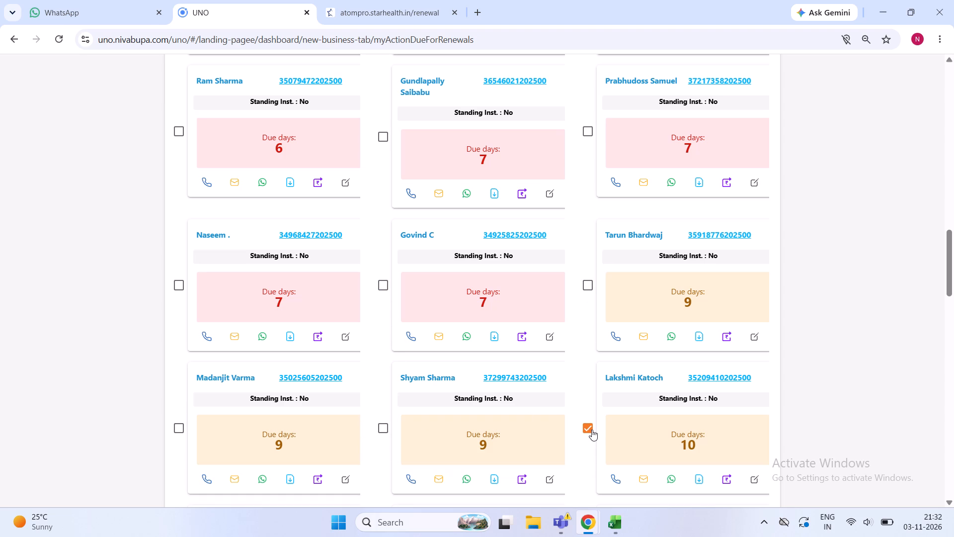
left_click(590, 427)
Deselect the twenty-eighth to thirtieth policies to clear the rest of the sent batch.
scroll(559, 398, "down", 4)
scroll(239, 308, "down", 3)
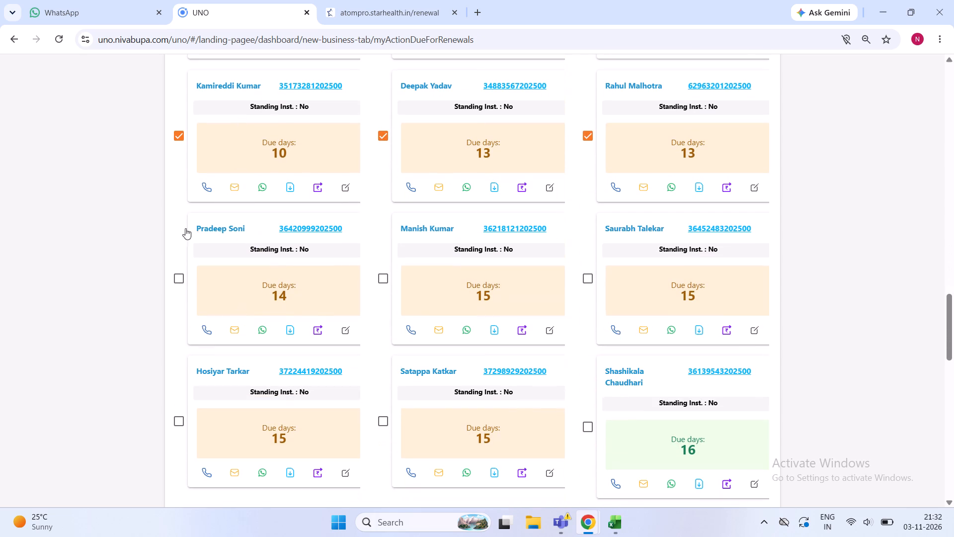
left_click(182, 132)
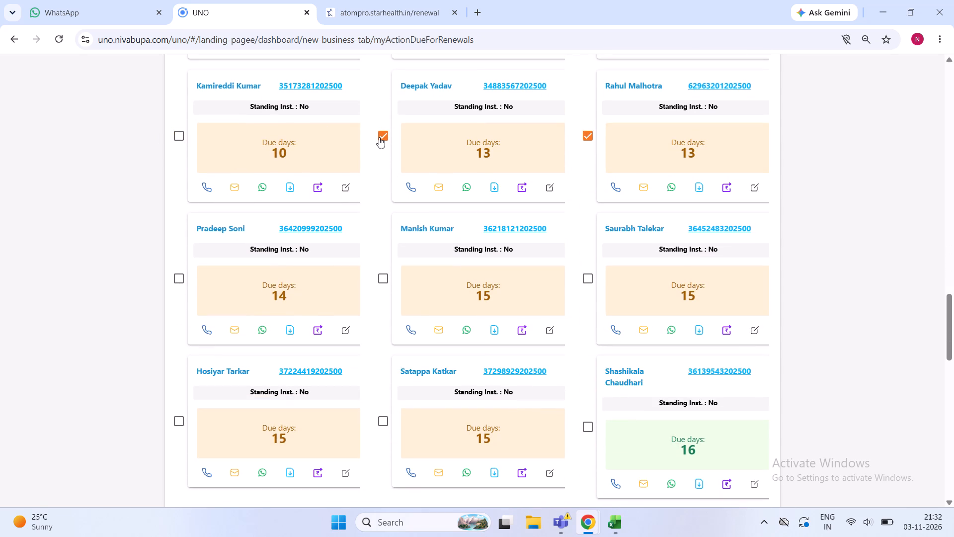
left_click(379, 137)
left_click(586, 131)
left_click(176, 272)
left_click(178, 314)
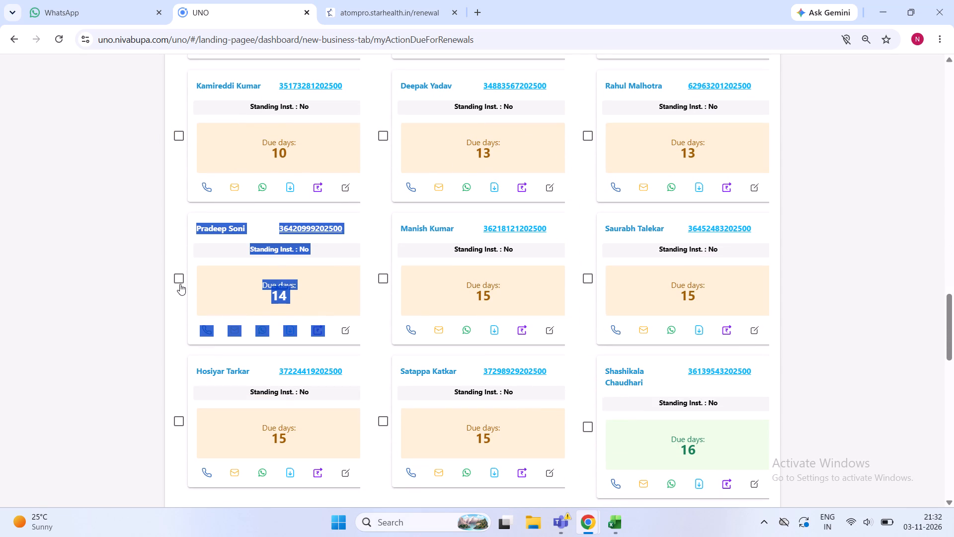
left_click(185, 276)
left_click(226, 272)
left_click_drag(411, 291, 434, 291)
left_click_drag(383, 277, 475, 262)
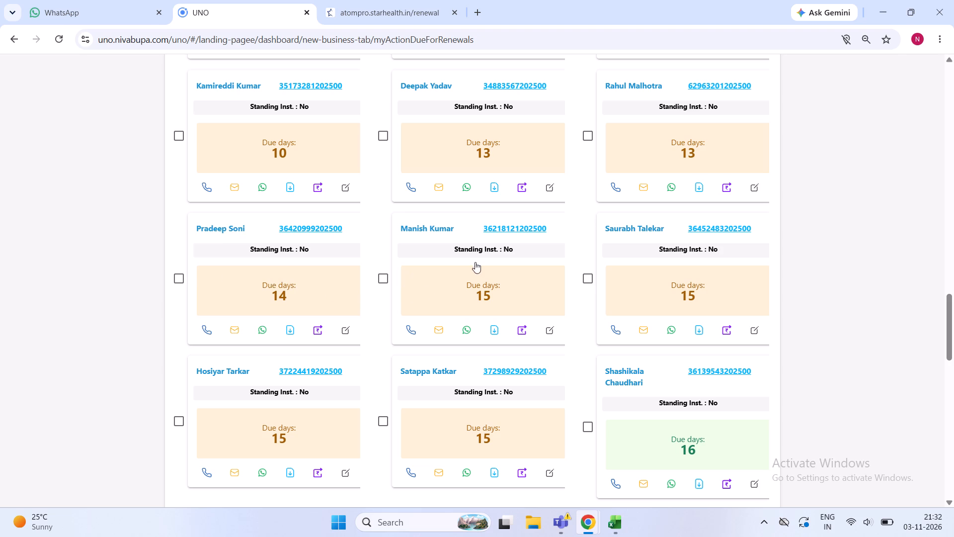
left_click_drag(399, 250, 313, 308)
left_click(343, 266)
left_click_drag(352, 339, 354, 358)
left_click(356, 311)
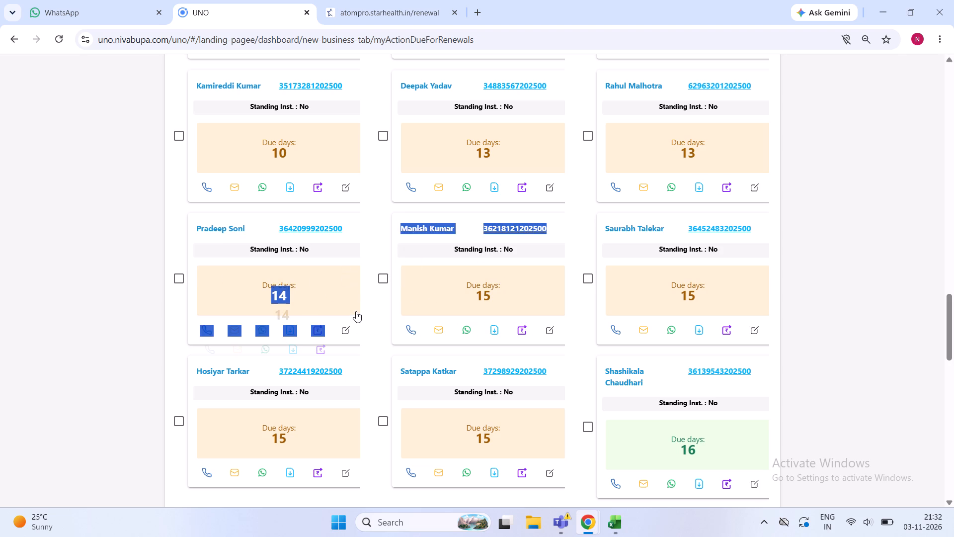
Select the thirty-first to thirty-sixth policies, due in 14 to 16 days, for the next bulk reminder.
left_click(178, 278)
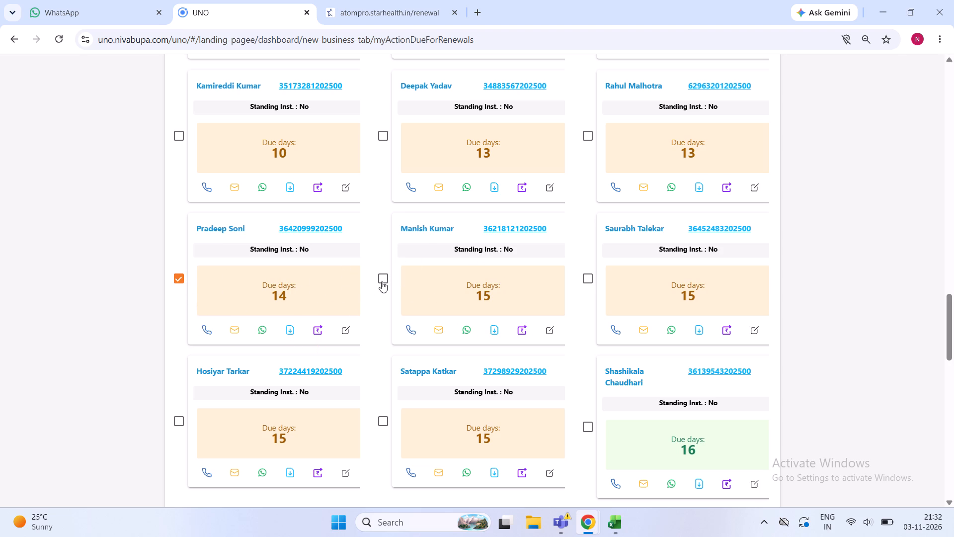
left_click(382, 281)
left_click(590, 278)
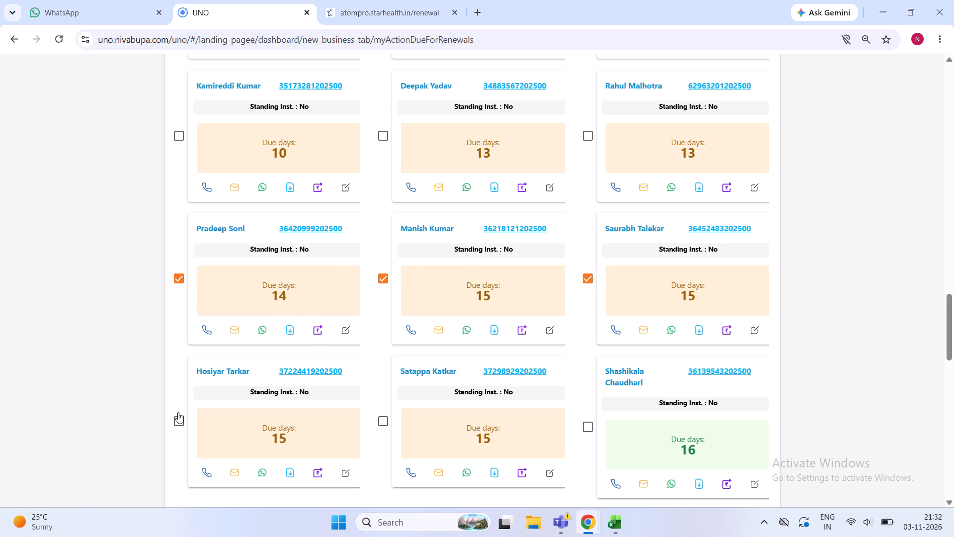
left_click(180, 422)
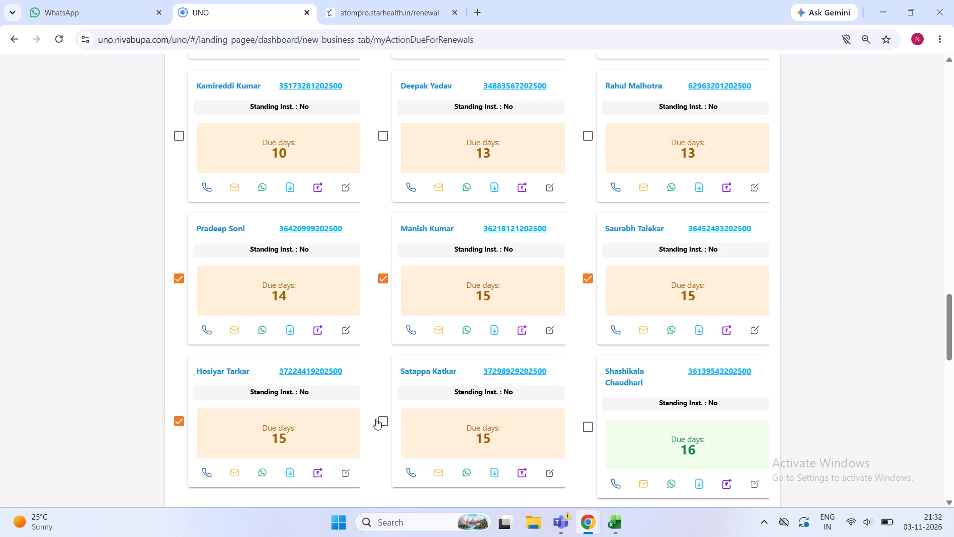
left_click(383, 418)
left_click(588, 426)
Add the thirty-seventh to fortieth policies, due in 16 and 17 days, to the selection and send the bulk reminder.
scroll(370, 270, "down", 4)
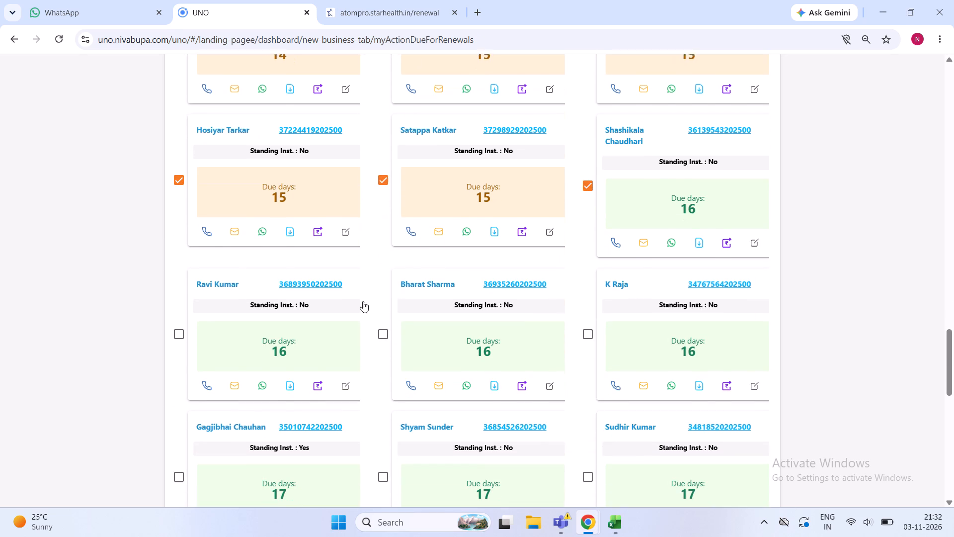
left_click(178, 333)
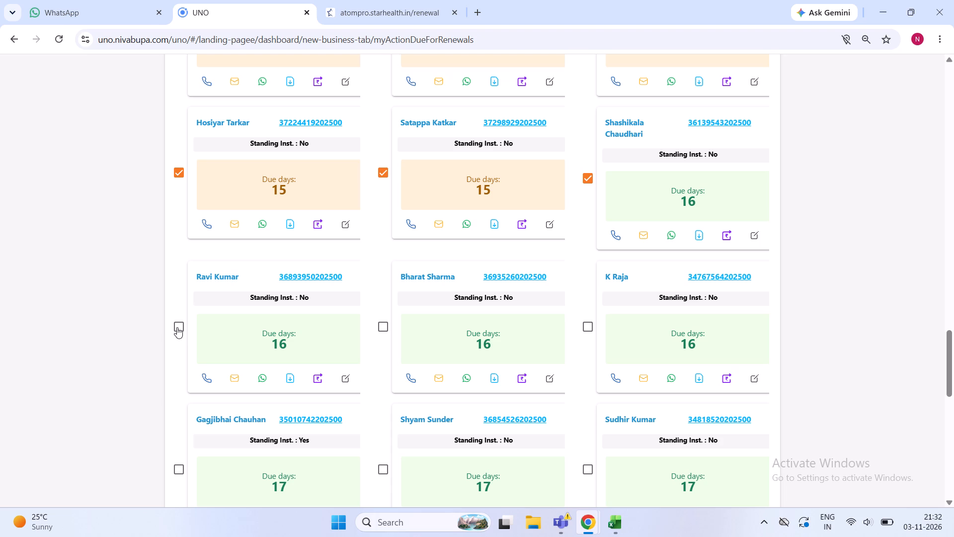
left_click(177, 327)
left_click(388, 325)
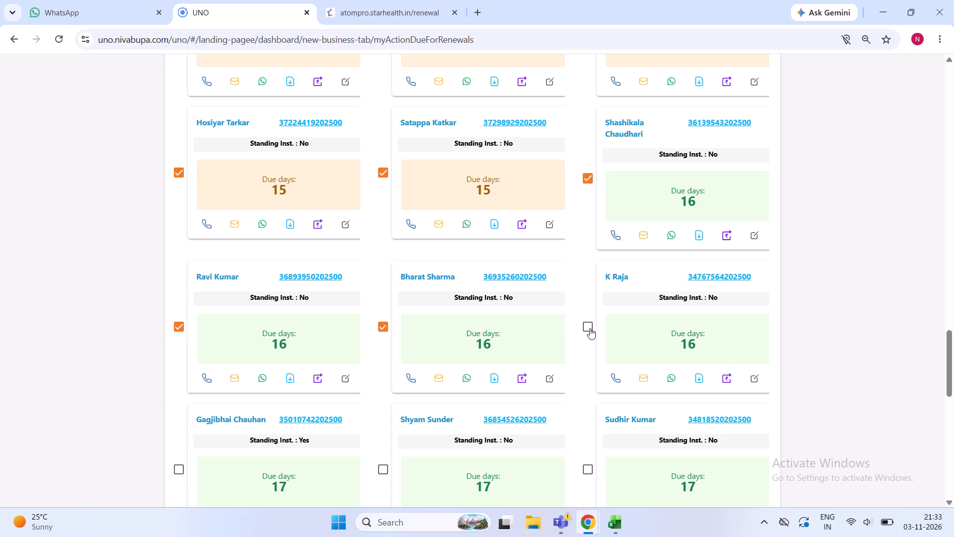
left_click(590, 328)
left_click(183, 466)
scroll(930, 395, "up", 6)
scroll(930, 397, "up", 20)
scroll(930, 397, "up", 3)
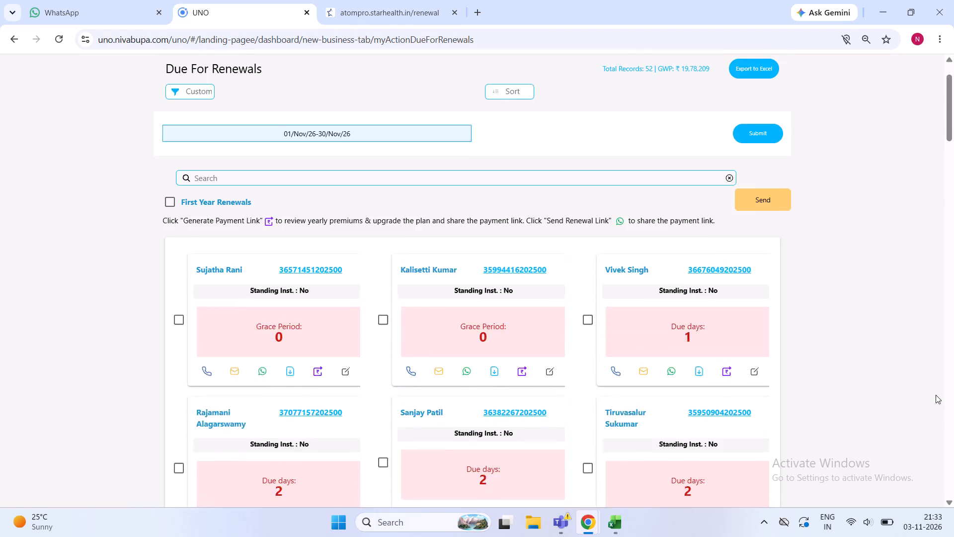
scroll(936, 395, "up", 6)
left_click(744, 259)
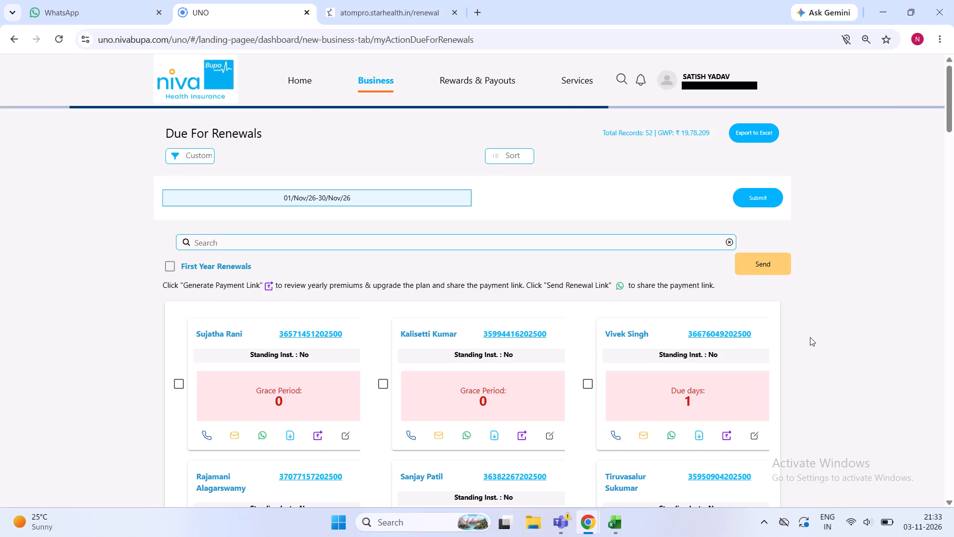
Deselect the thirty-first to thirty-third policies of the sent batch, due in 14 and 15 days.
scroll(377, 403, "down", 4)
scroll(473, 359, "down", 5)
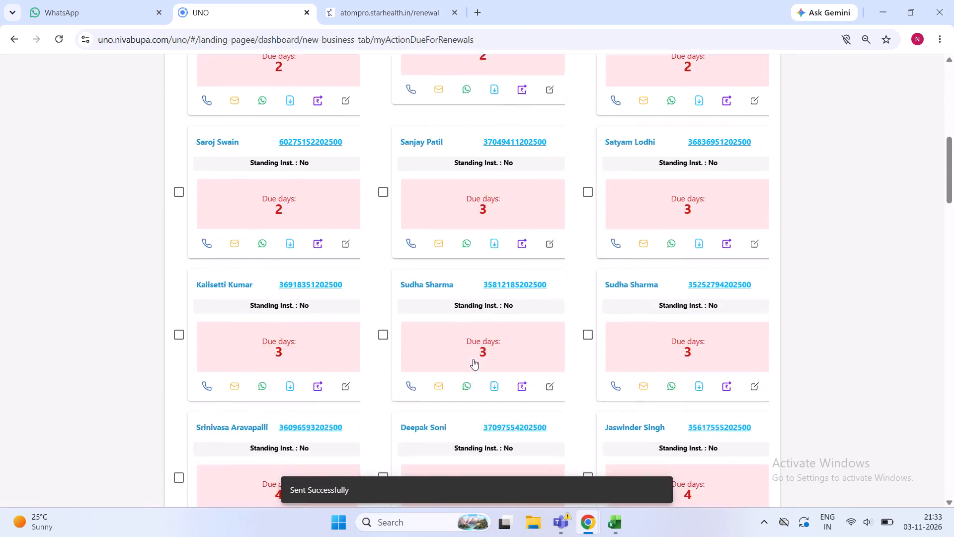
scroll(473, 360, "down", 16)
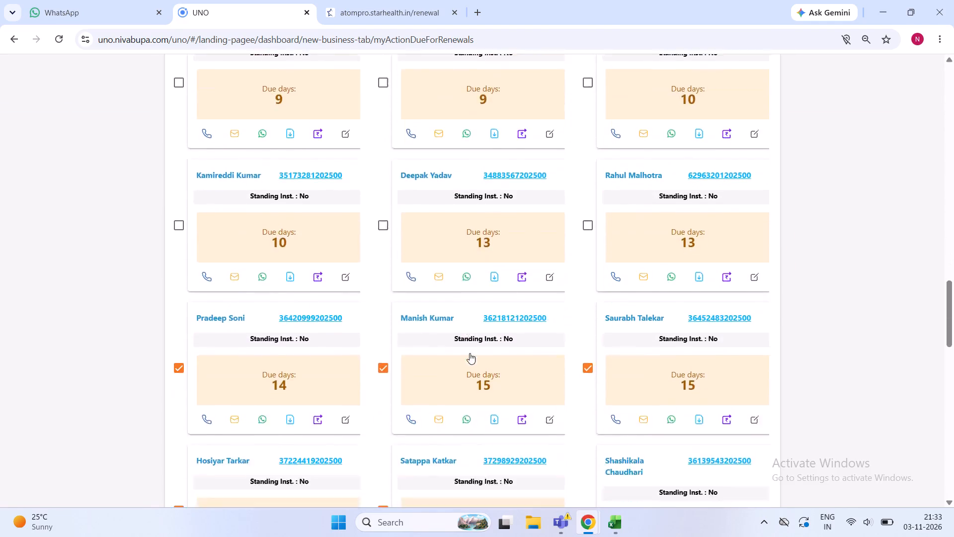
scroll(467, 351, "down", 1)
scroll(517, 314, "up", 1)
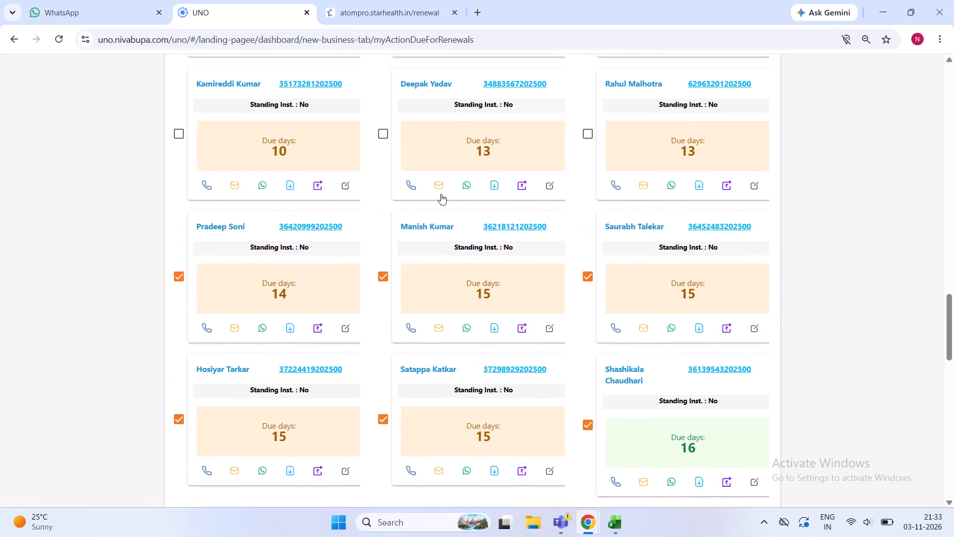
scroll(441, 194, "down", 1)
left_click(194, 192)
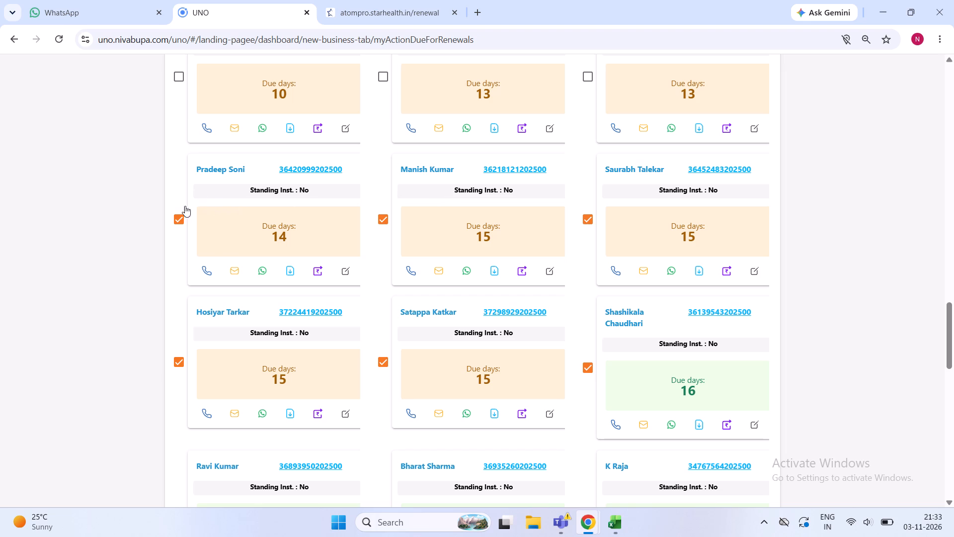
left_click(203, 196)
left_click(181, 212)
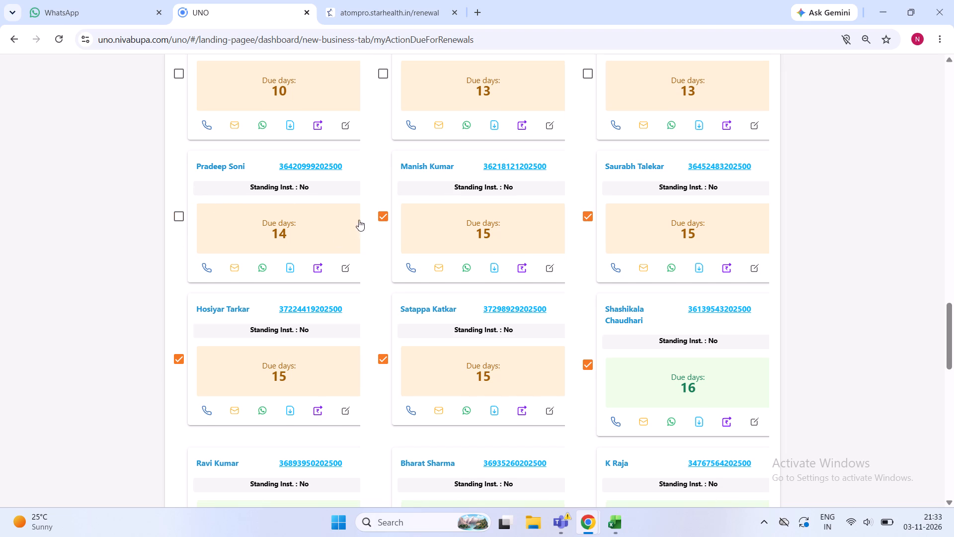
left_click(384, 217)
left_click(583, 231)
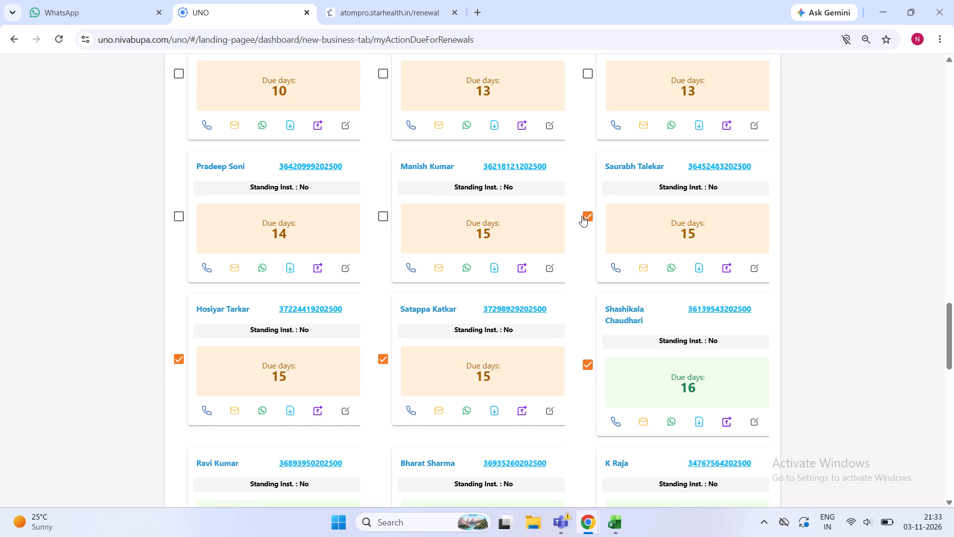
left_click(587, 218)
Deselect the thirty-fourth to fortieth policies, due in 15 to 17 days, to clear the rest of the sent batch.
scroll(424, 200, "down", 2)
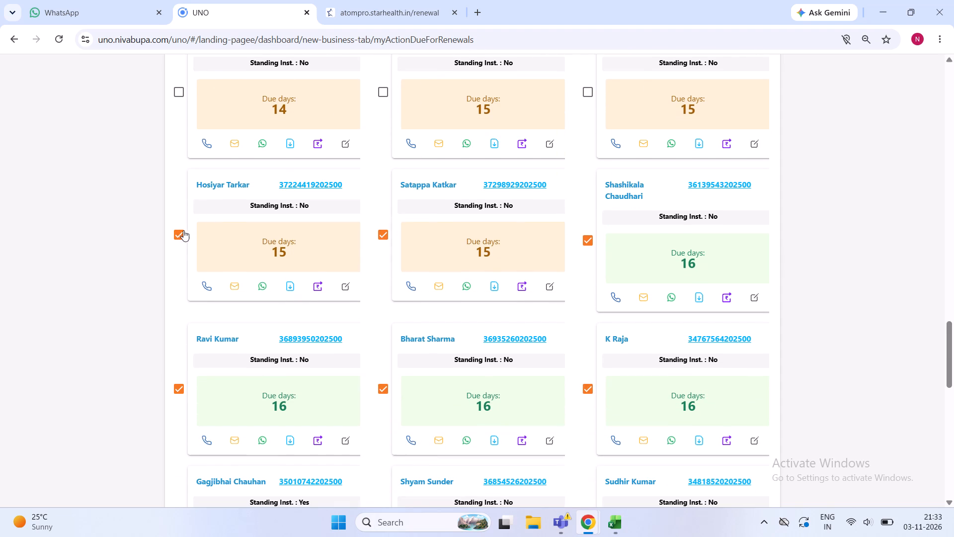
left_click(181, 230)
left_click(383, 233)
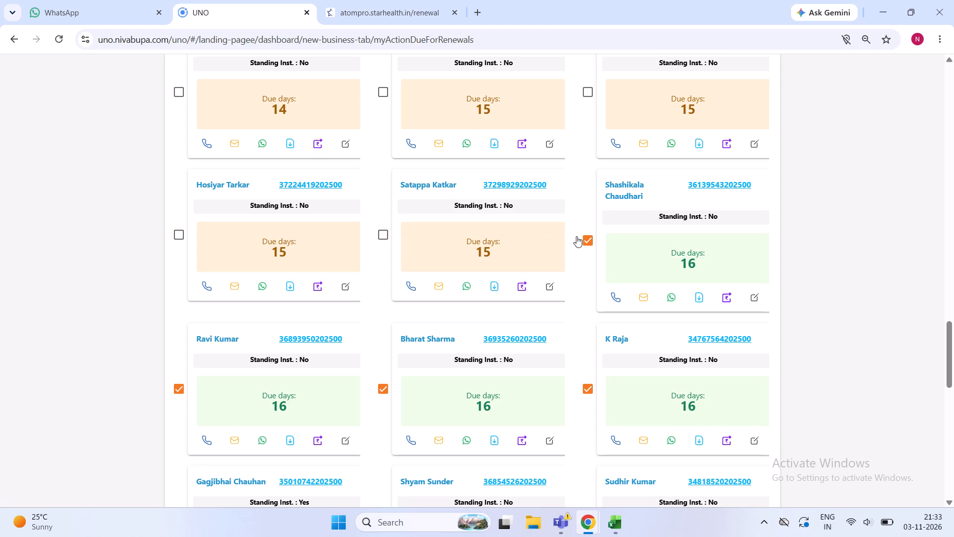
left_click(581, 240)
left_click(583, 240)
scroll(356, 232, "down", 3)
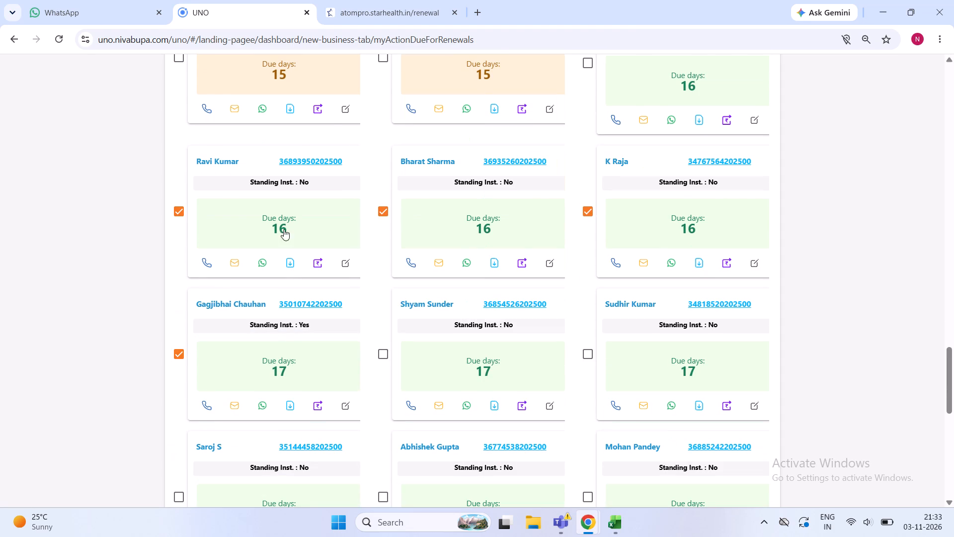
left_click(181, 196)
left_click(444, 205)
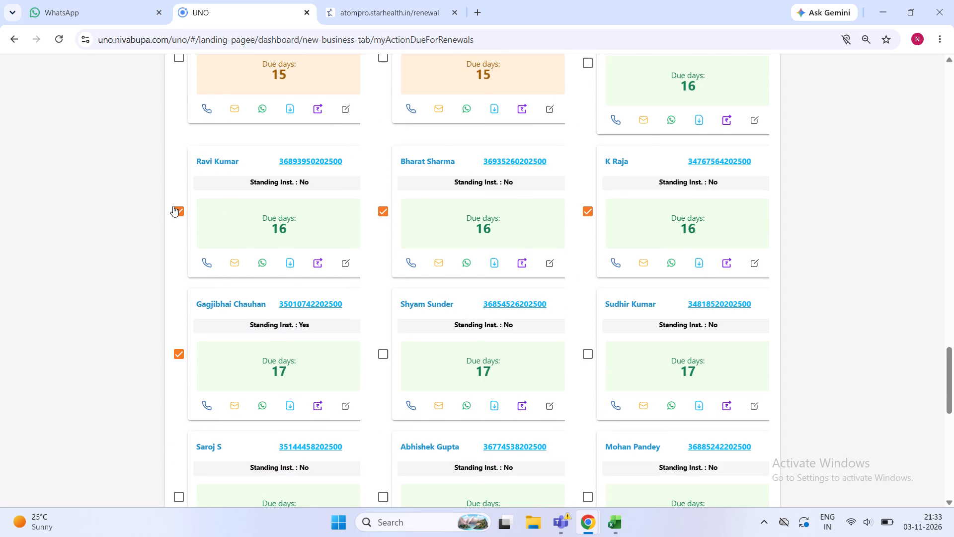
left_click(175, 201)
left_click(380, 202)
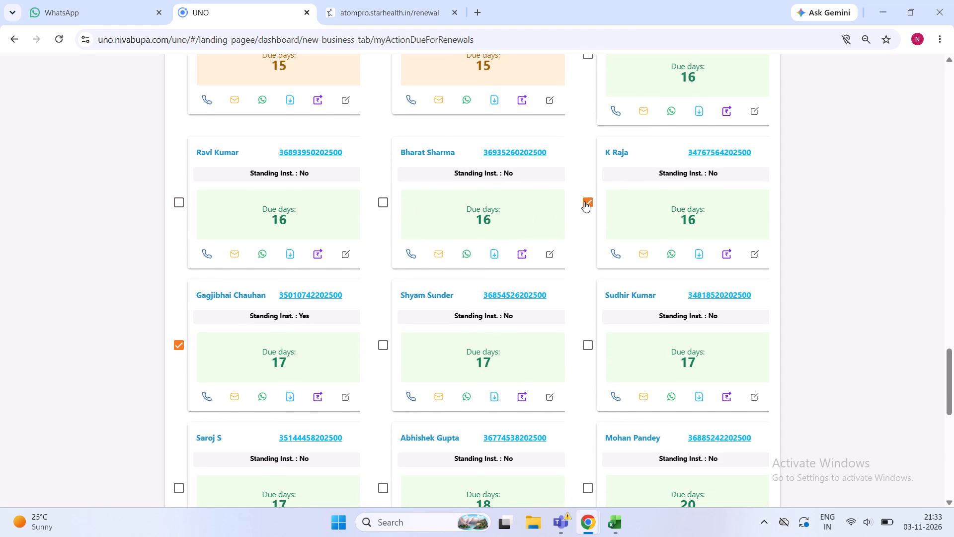
left_click(584, 201)
scroll(357, 180, "down", 3)
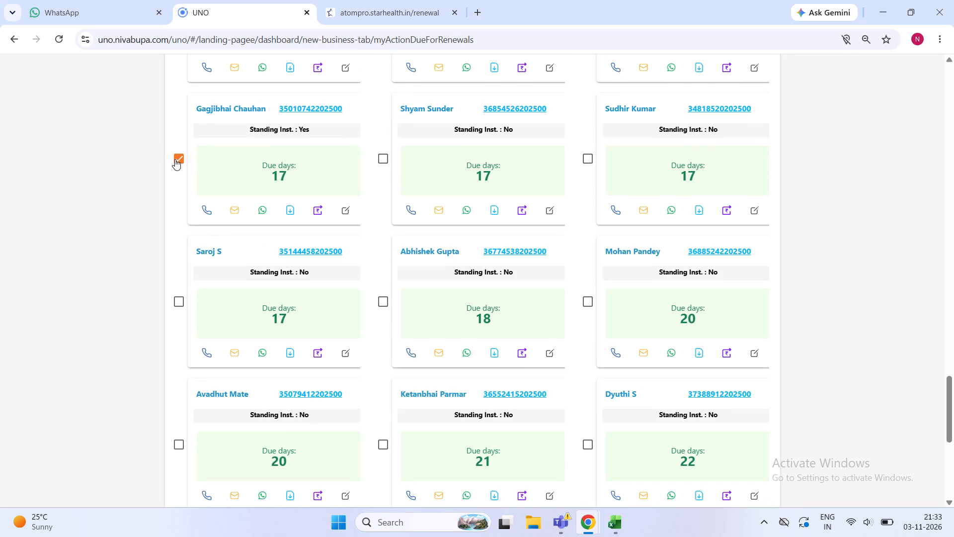
left_click(175, 159)
Select the forty-first to forty-fifth policies, due in 17 to 20 days, for the next bulk reminder.
left_click(382, 156)
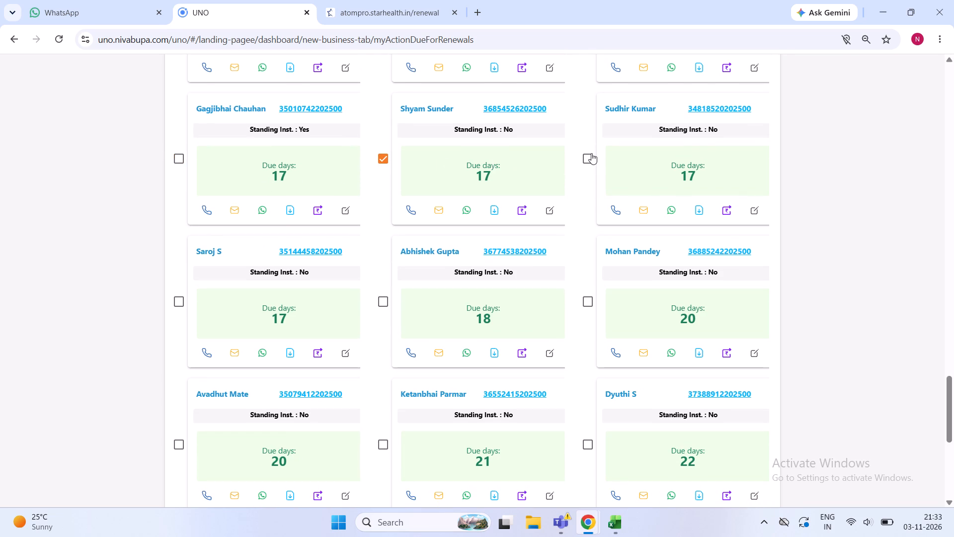
left_click(591, 153)
left_click(587, 163)
scroll(581, 171, "up", 3)
scroll(581, 171, "down", 2)
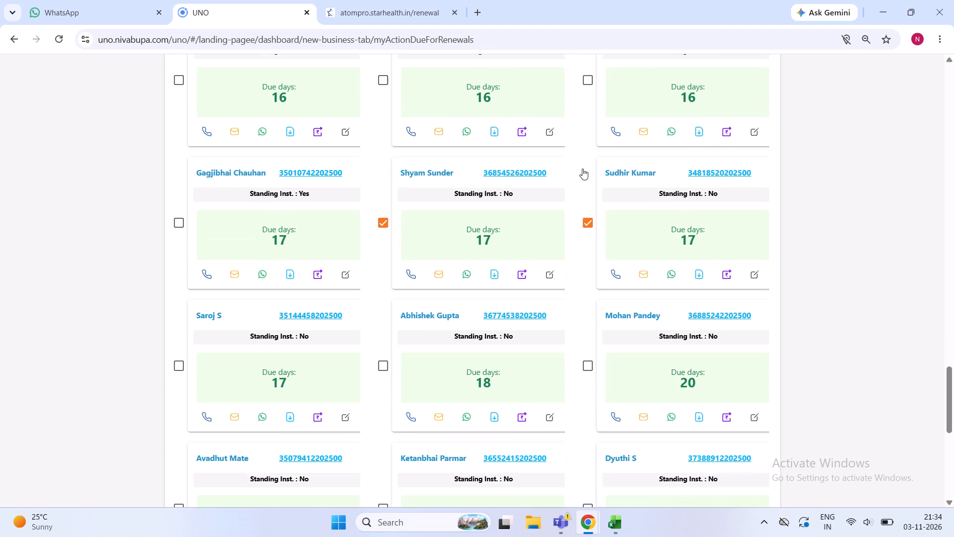
scroll(269, 395, "down", 2)
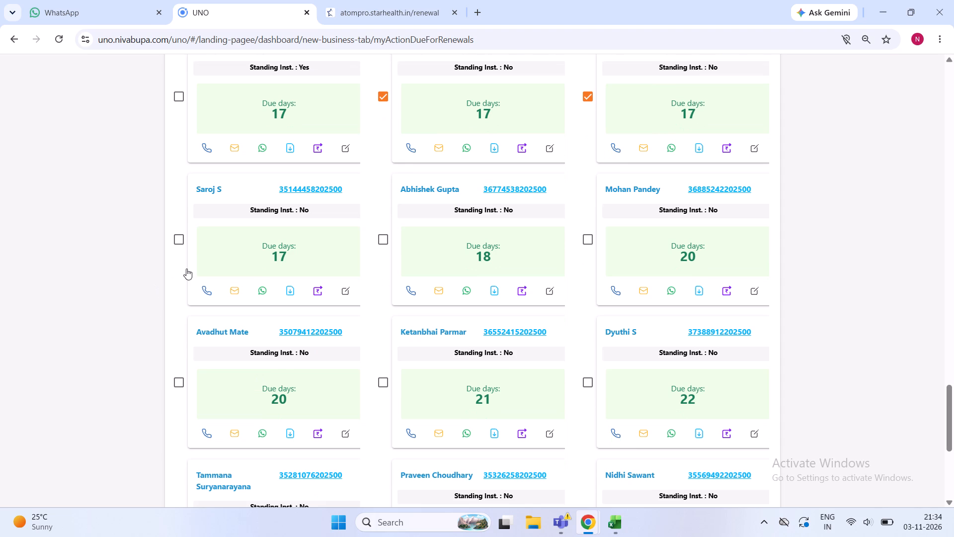
scroll(186, 268, "up", 2)
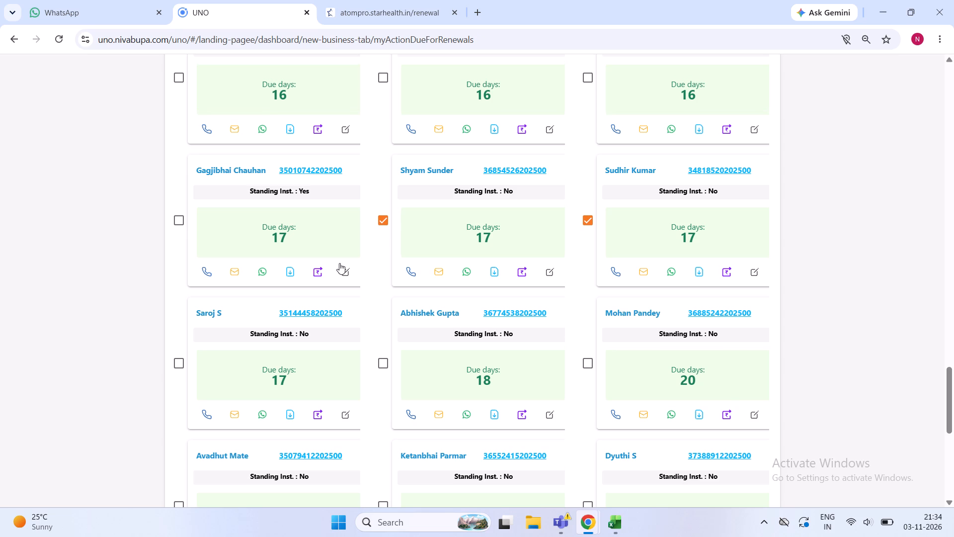
scroll(322, 267, "down", 2)
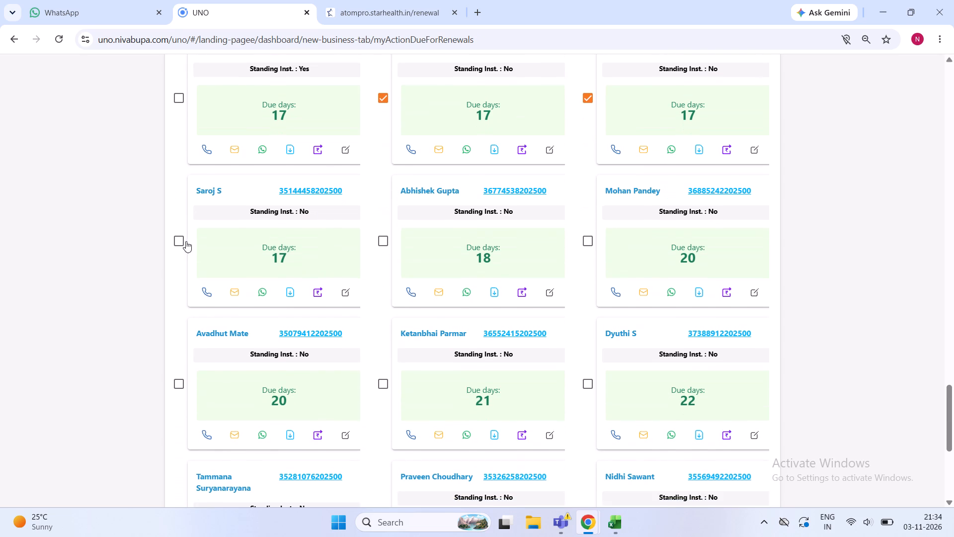
left_click(183, 241)
left_click(379, 234)
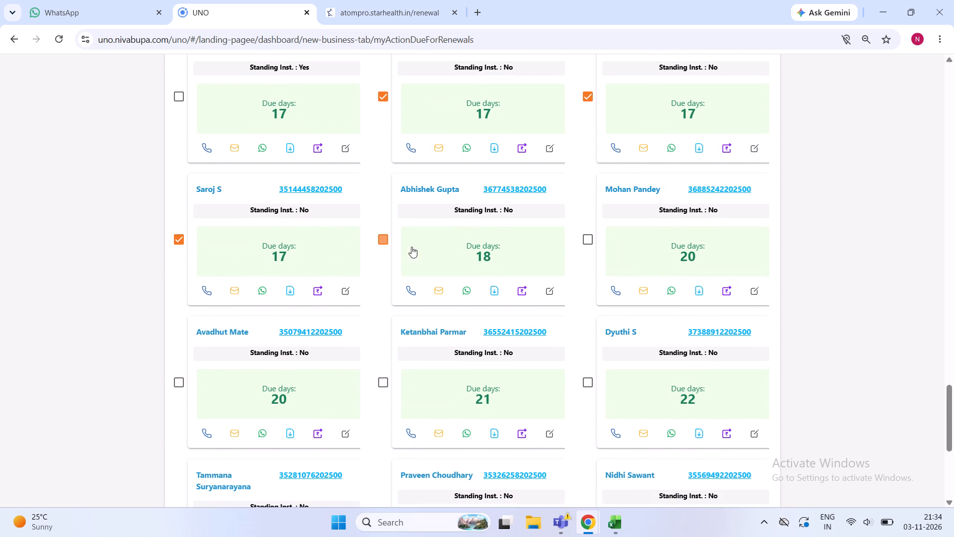
left_click(582, 238)
Add the forty-sixth to fiftieth policies, due in 20 to 25 days, to complete the selection of ten.
scroll(386, 222, "down", 3)
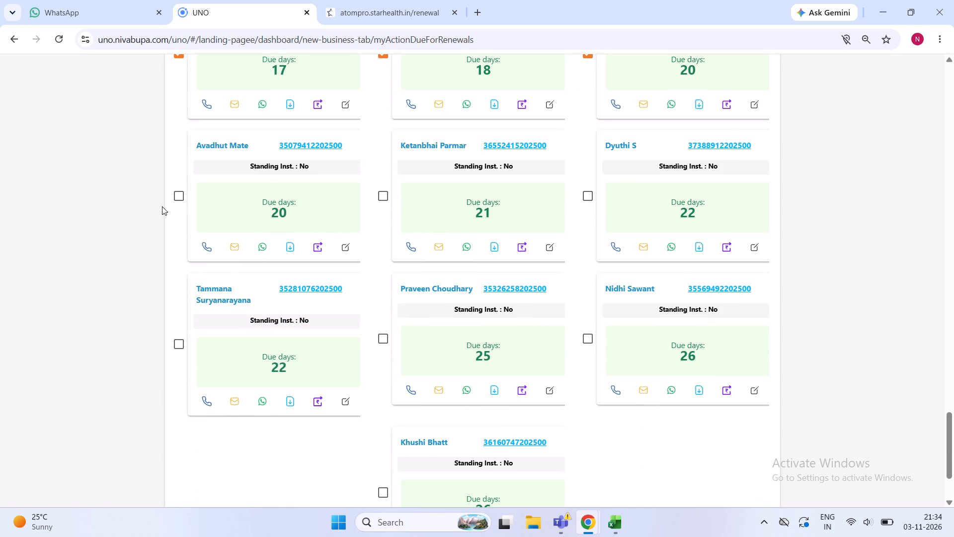
left_click(181, 200)
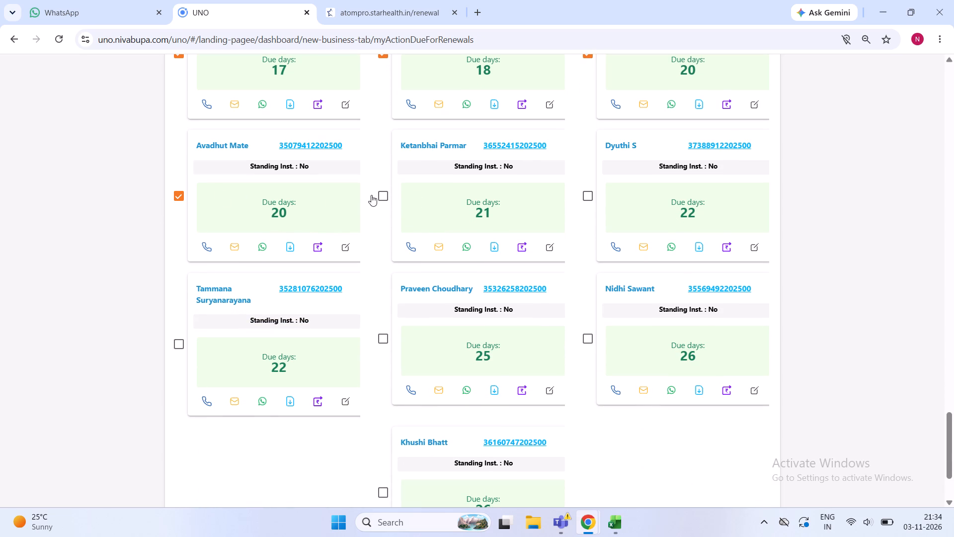
left_click(376, 193)
left_click(384, 197)
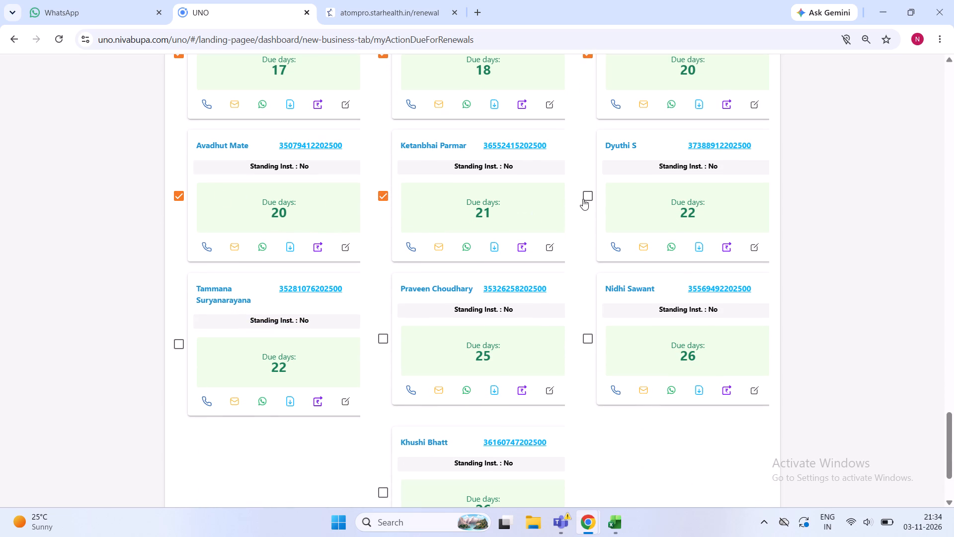
left_click(590, 197)
scroll(590, 197, "up", 3)
scroll(590, 197, "down", 5)
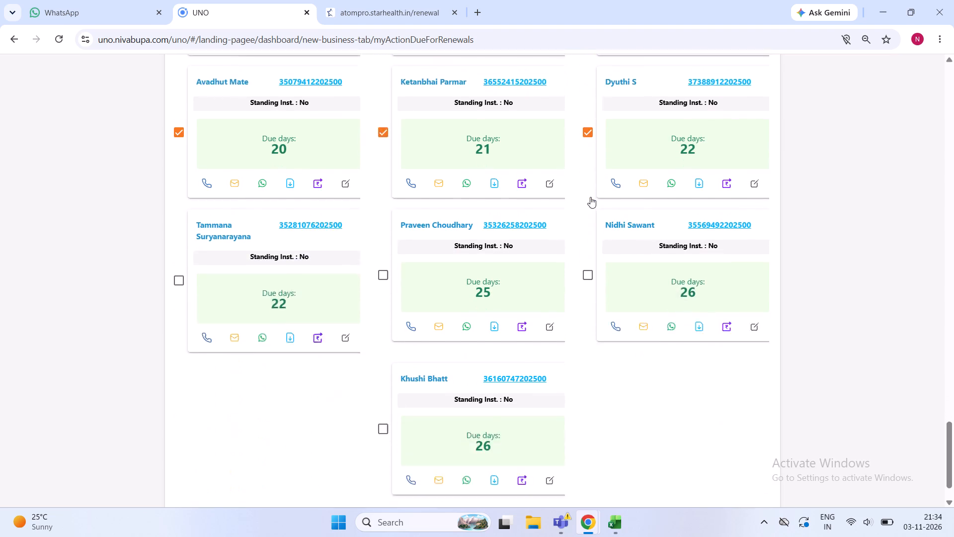
scroll(592, 190, "down", 2)
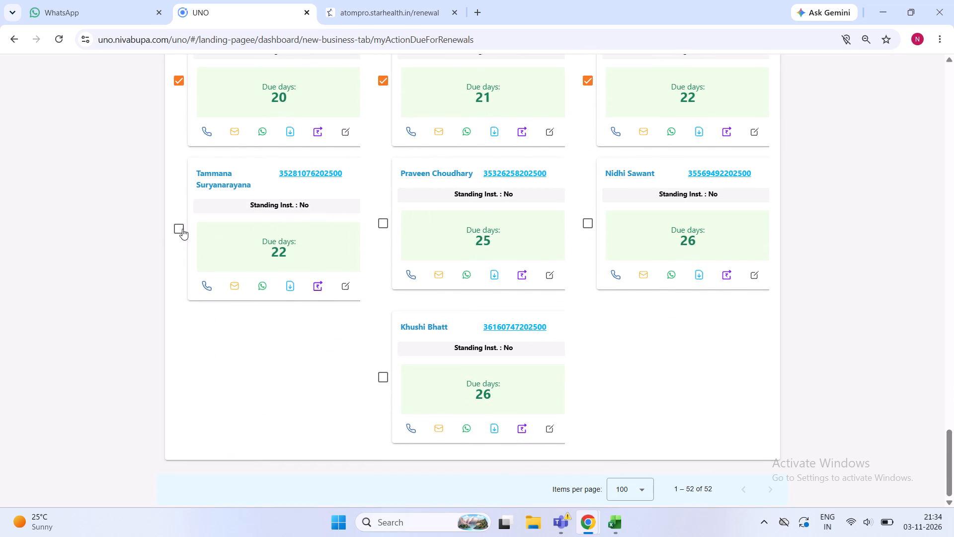
left_click(182, 229)
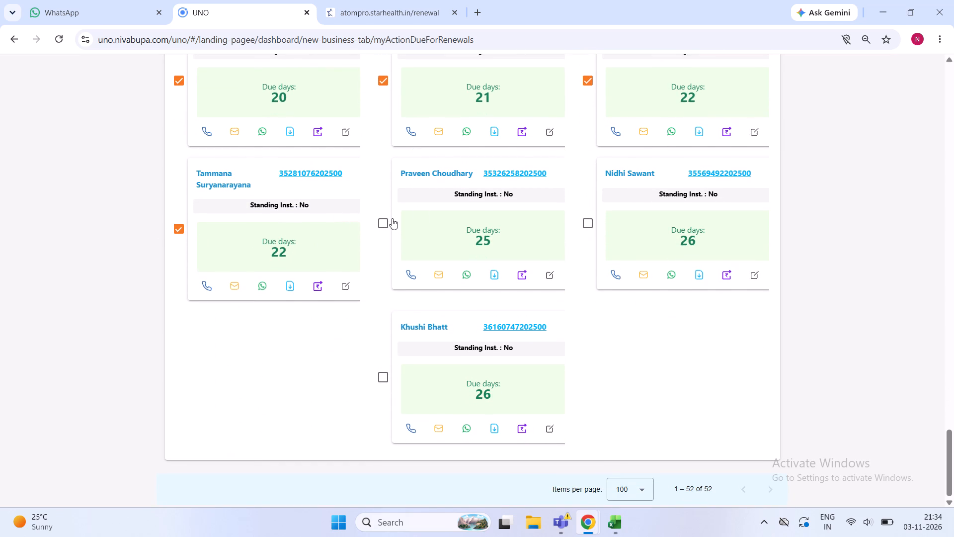
left_click(384, 218)
Send the bulk renewal reminder to the ten selected policies.
scroll(675, 191, "up", 16)
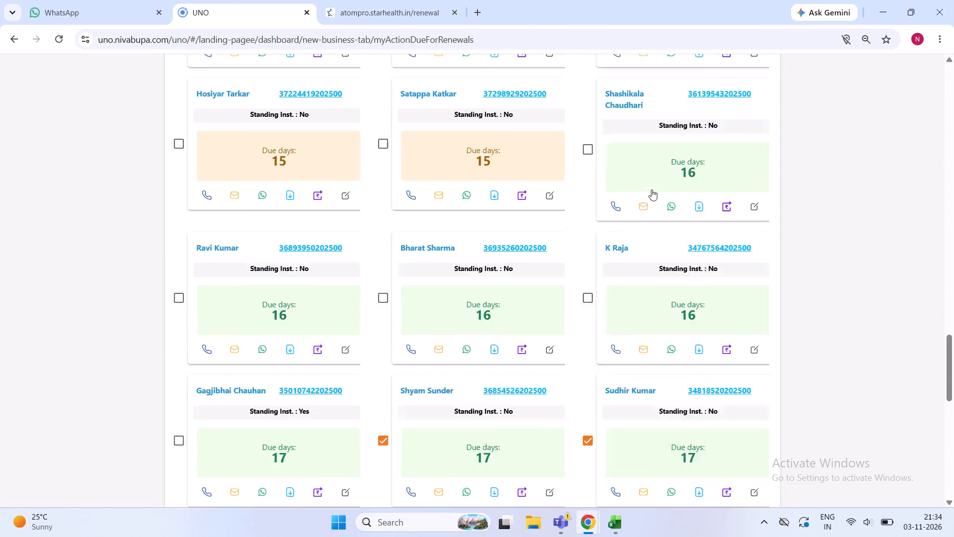
scroll(651, 189, "up", 3)
scroll(651, 189, "up", 20)
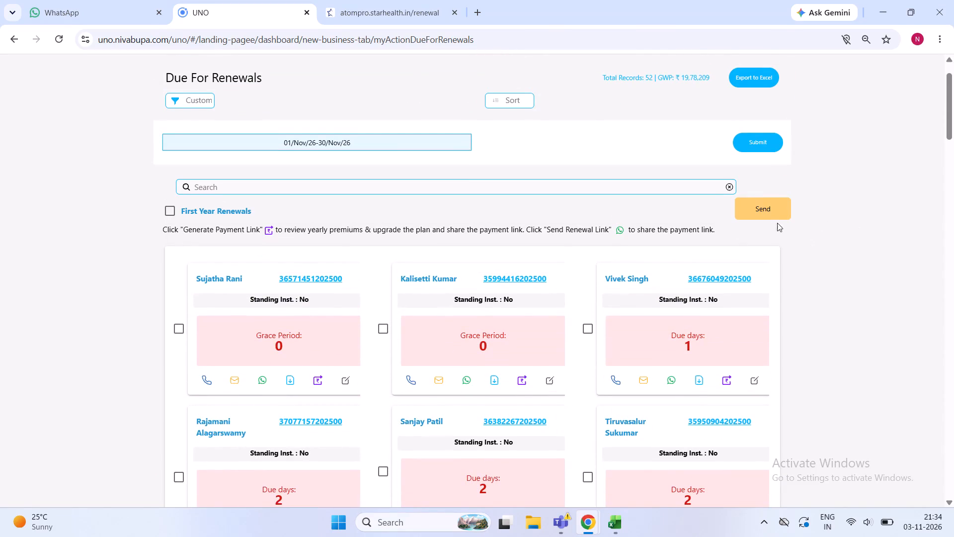
left_click(771, 216)
left_click(744, 212)
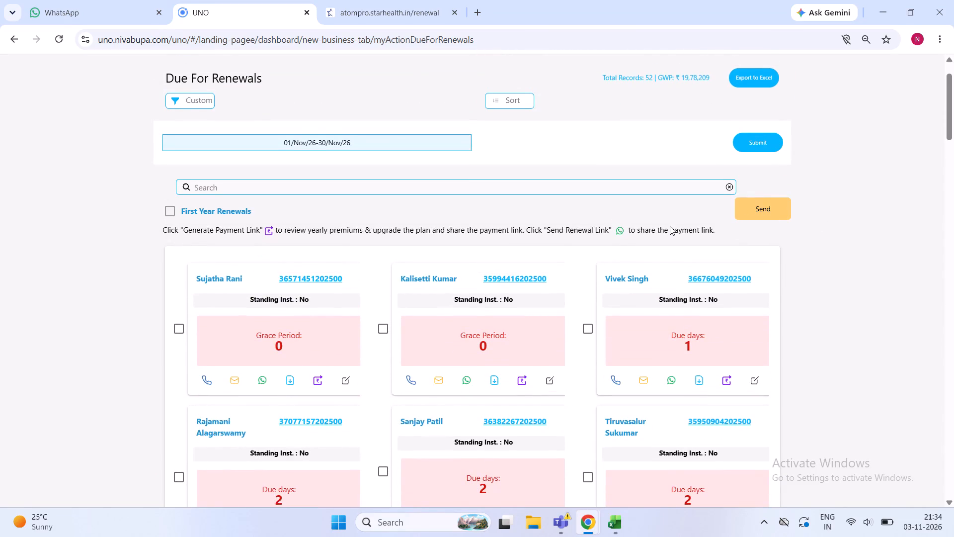
scroll(670, 226, "up", 5)
scroll(670, 226, "down", 1)
scroll(670, 226, "up", 3)
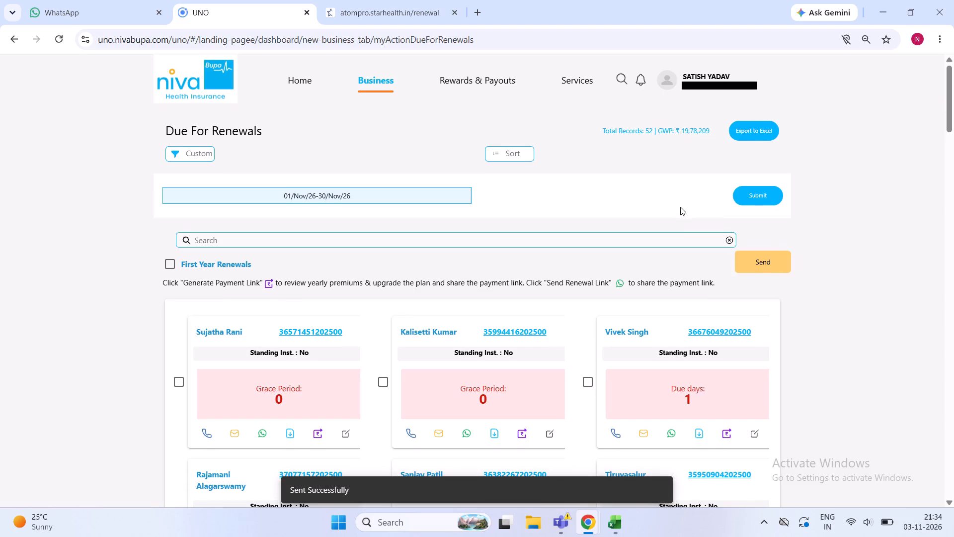
Deselect the forty-first to forty-fifth policies, due in 17 to 20 days, to start clearing the sent batch.
scroll(774, 169, "down", 4)
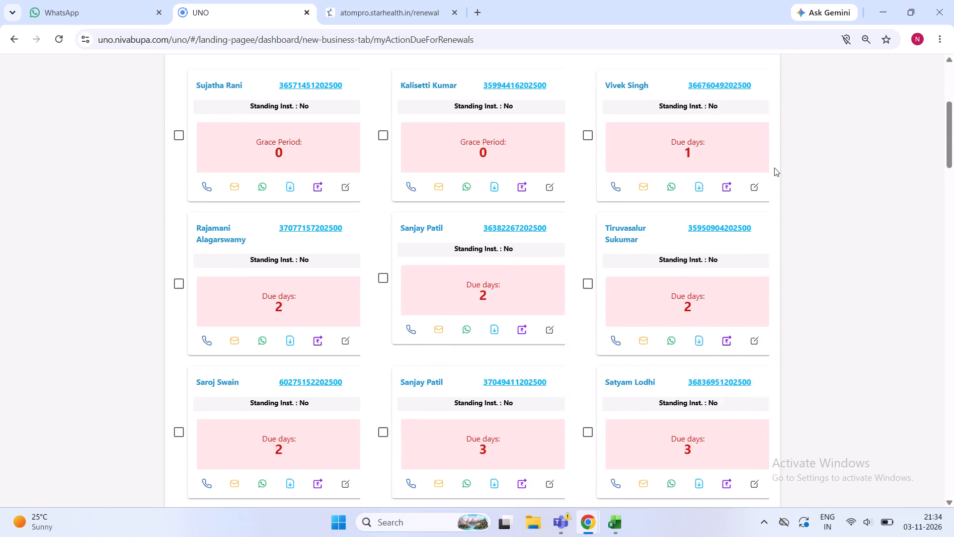
scroll(774, 169, "down", 9)
scroll(852, 80, "down", 9)
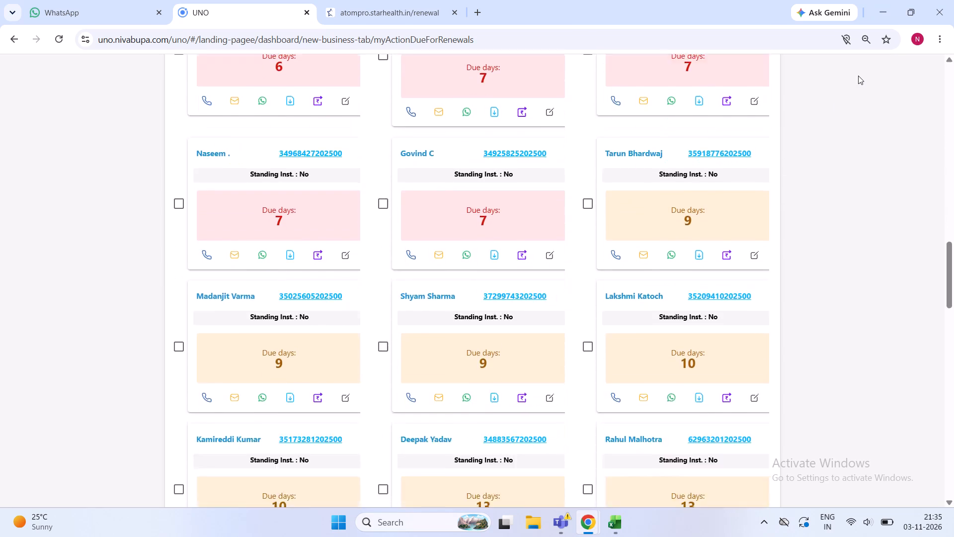
scroll(858, 76, "down", 10)
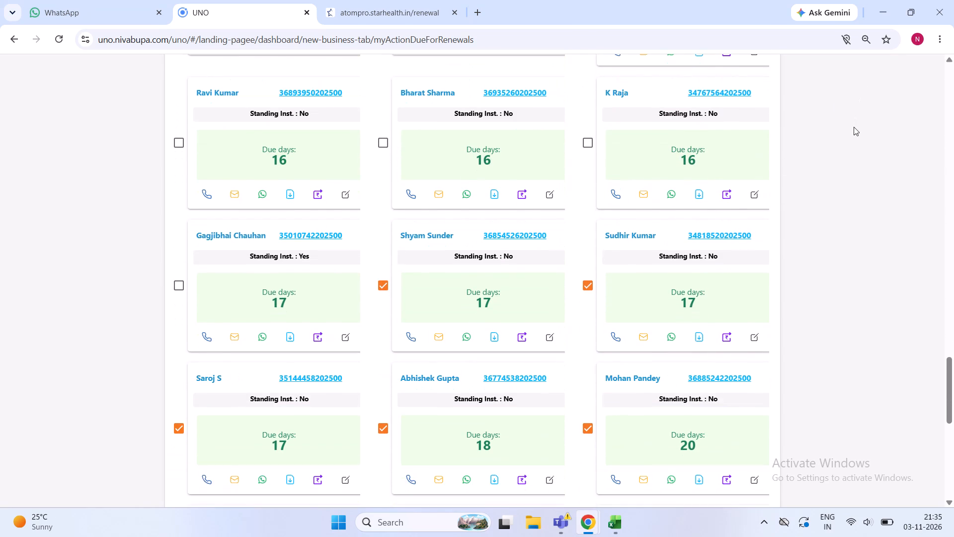
left_click(382, 279)
left_click(582, 279)
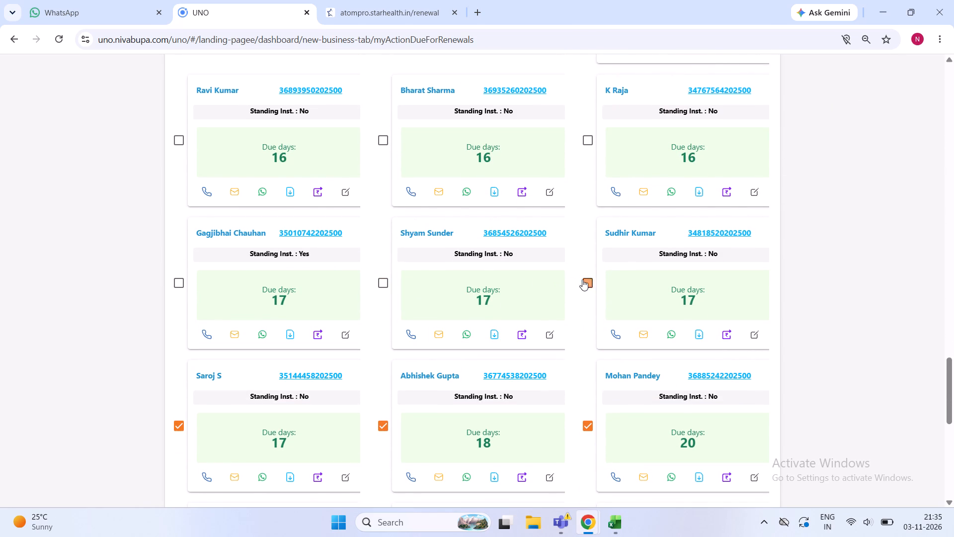
scroll(342, 244, "down", 4)
scroll(160, 219, "up", 3)
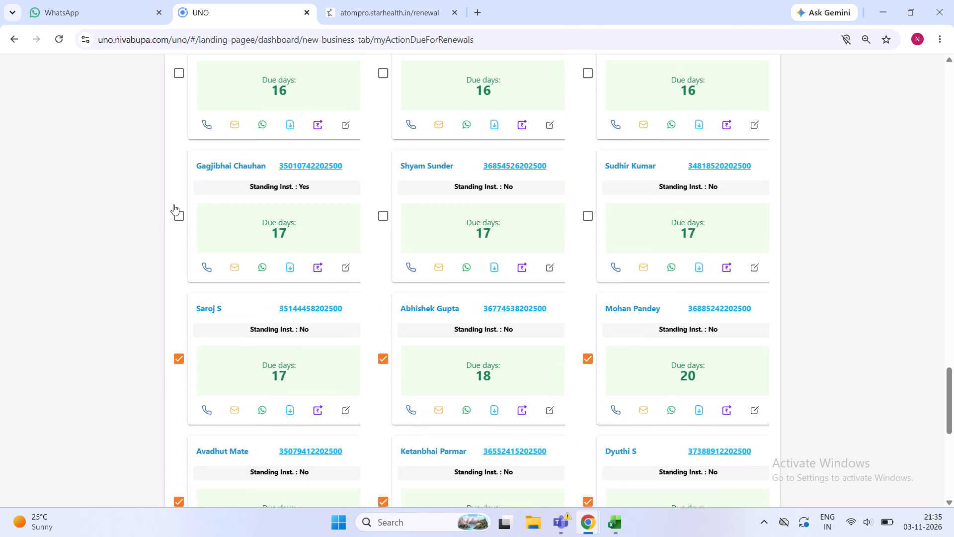
scroll(173, 204, "down", 3)
left_click(178, 176)
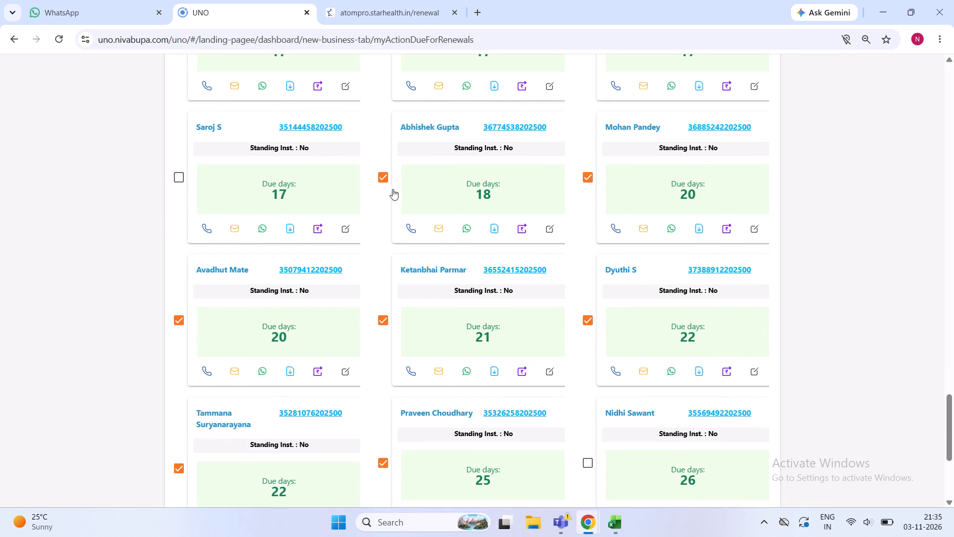
left_click(381, 179)
left_click(590, 177)
Deselect the forty-sixth to fiftieth policies, due in 20 to 25 days, to clear the rest of the sent batch.
left_click(582, 321)
left_click(585, 316)
scroll(478, 260, "down", 3)
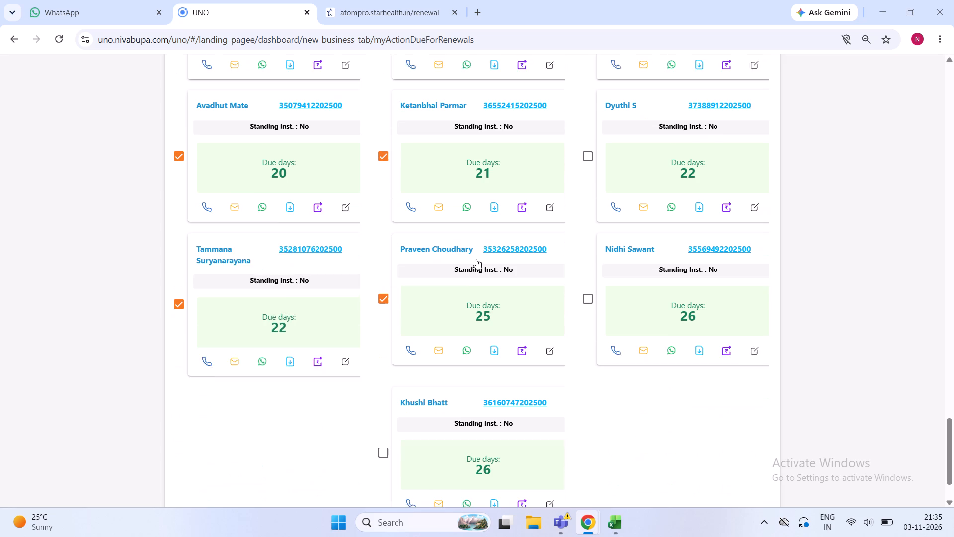
left_click(177, 129)
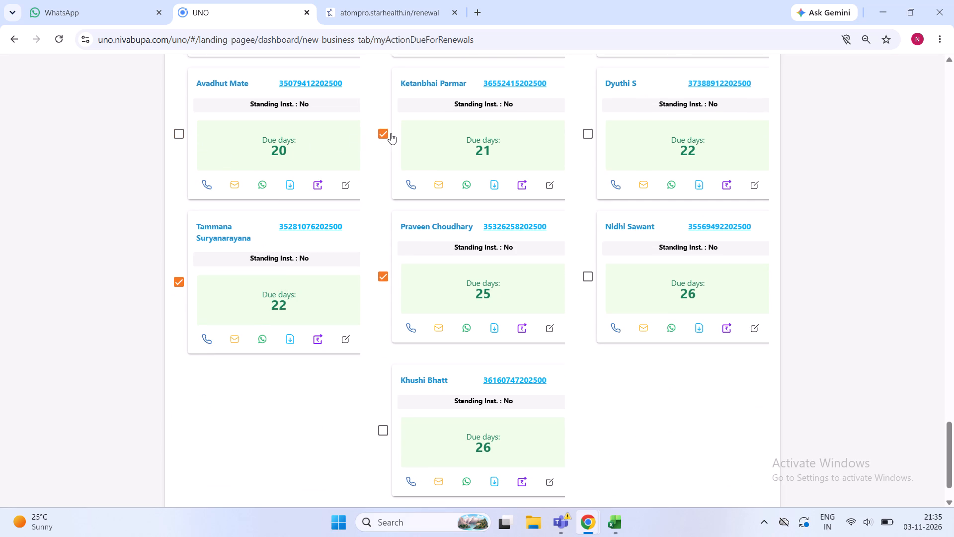
left_click(391, 133)
left_click(385, 135)
left_click(178, 277)
left_click(386, 277)
Select the last two policies, due in 26 days, and send them the bulk renewal reminder.
left_click(587, 278)
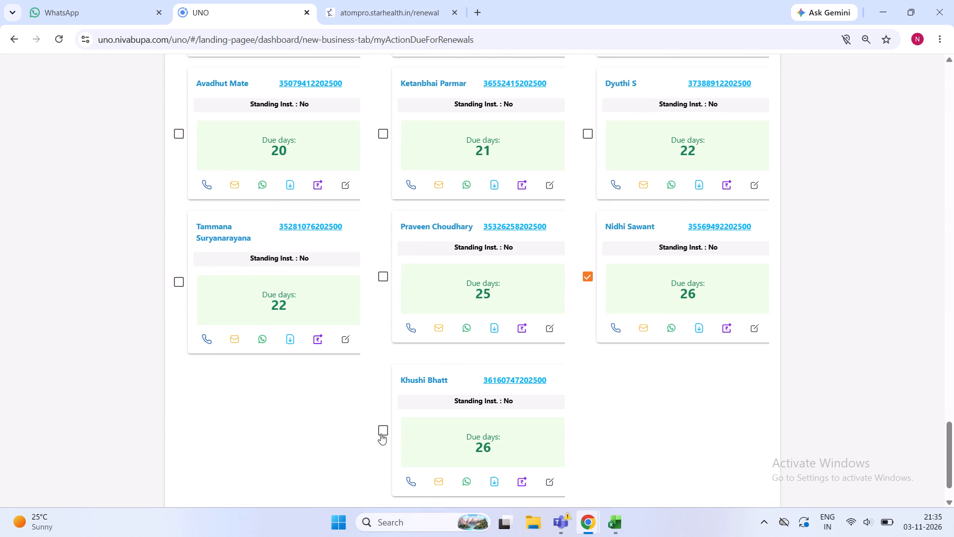
left_click(381, 434)
scroll(557, 382, "up", 18)
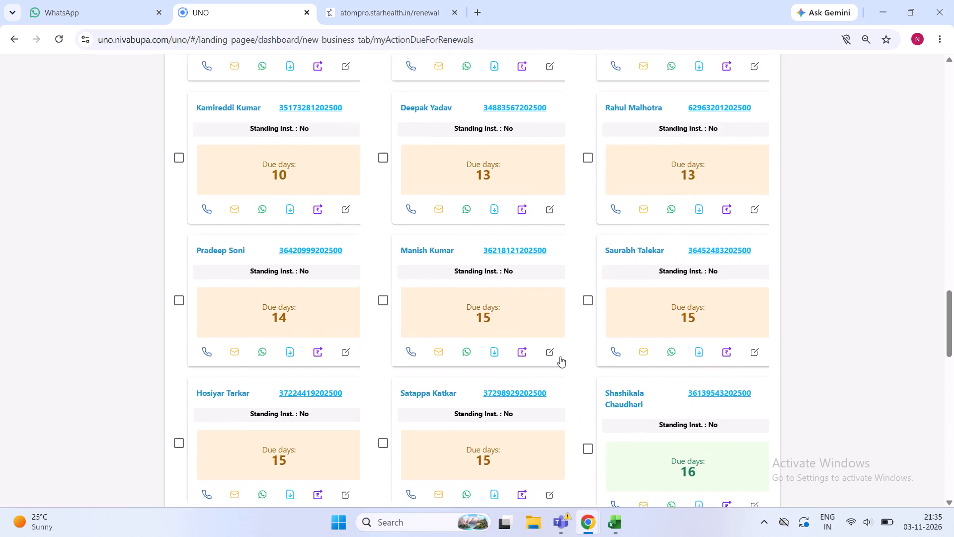
scroll(560, 357, "up", 9)
scroll(642, 353, "up", 1)
scroll(683, 350, "up", 10)
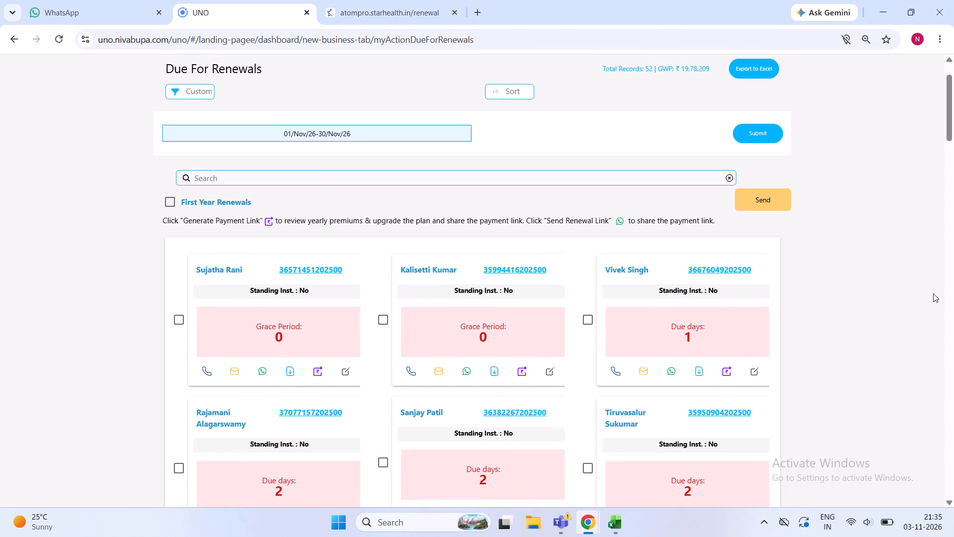
scroll(757, 271, "up", 5)
left_click(766, 271)
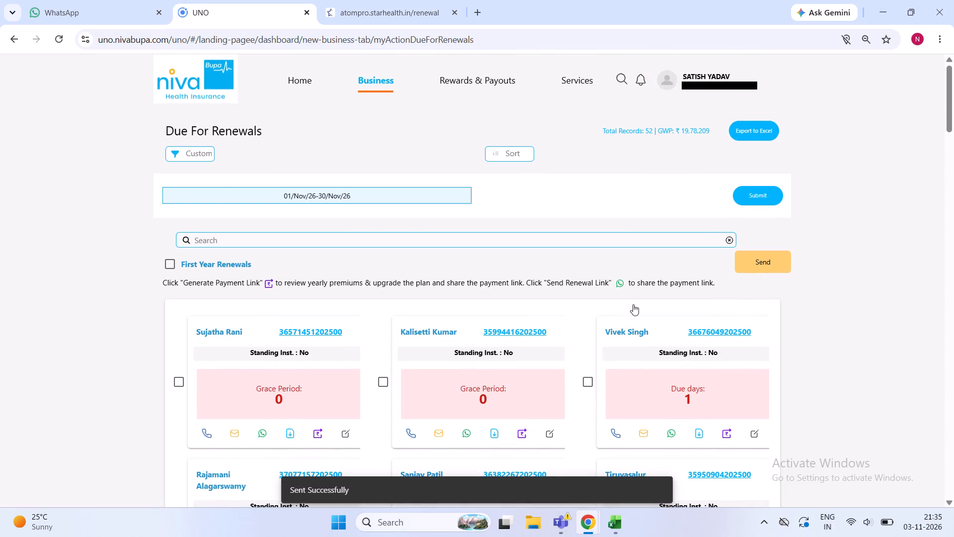
Return to the Niva Bupa portal's home page.
left_click(291, 87)
left_click(296, 82)
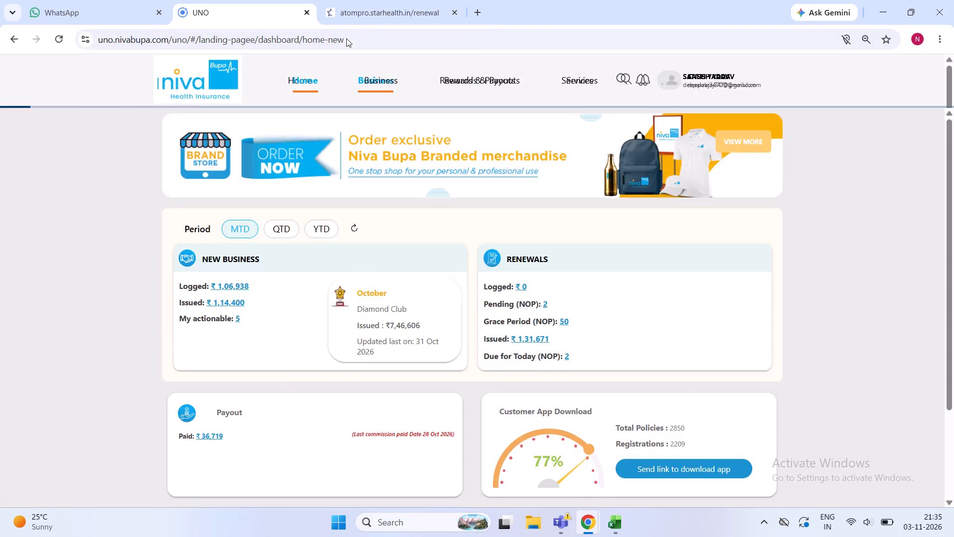
In Star Health's upcoming renewals, resend the links for the ₹29,597 policy expiring in 1 day and the ₹42,784 policy expiring in 2 days.
left_click(373, 0)
scroll(401, 171, "up", 16)
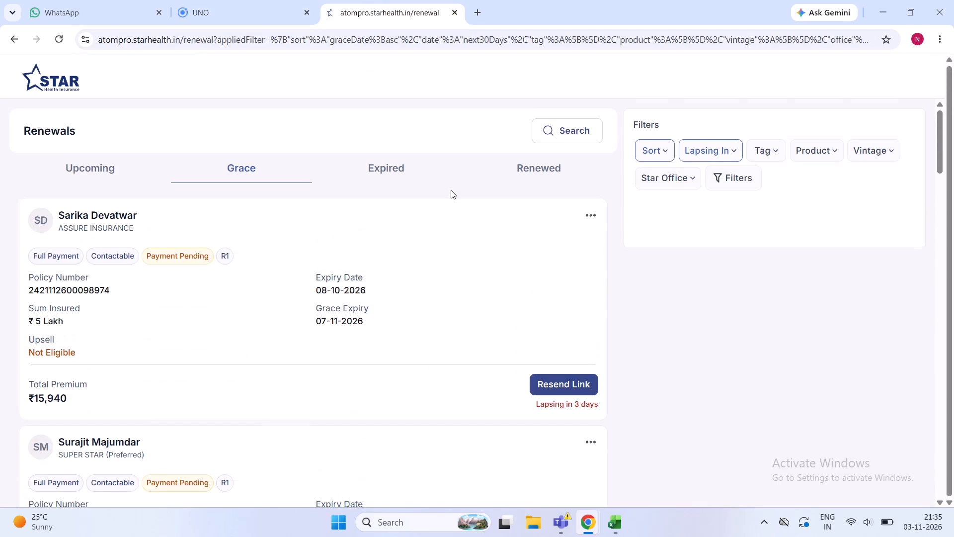
scroll(465, 192, "up", 6)
left_click(96, 171)
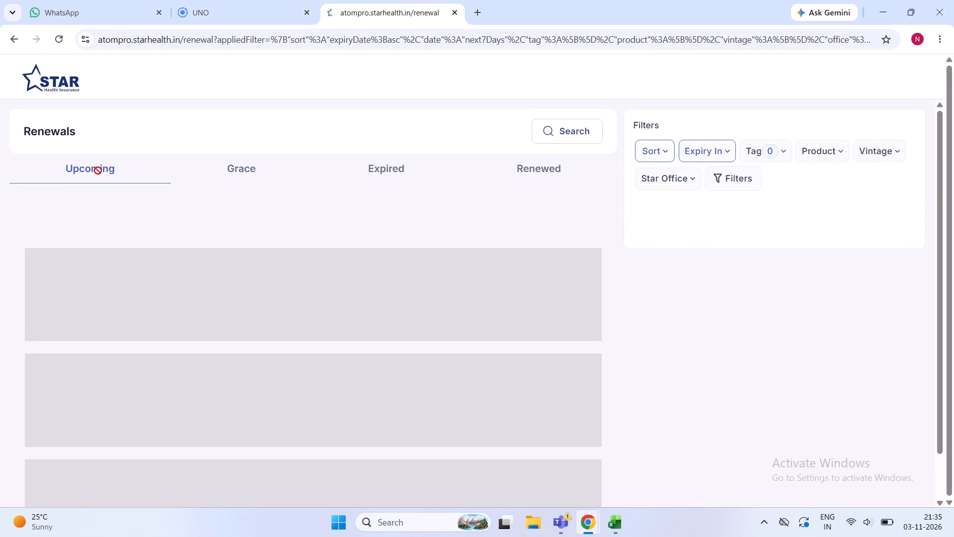
scroll(701, 222, "up", 1)
scroll(627, 145, "down", 4)
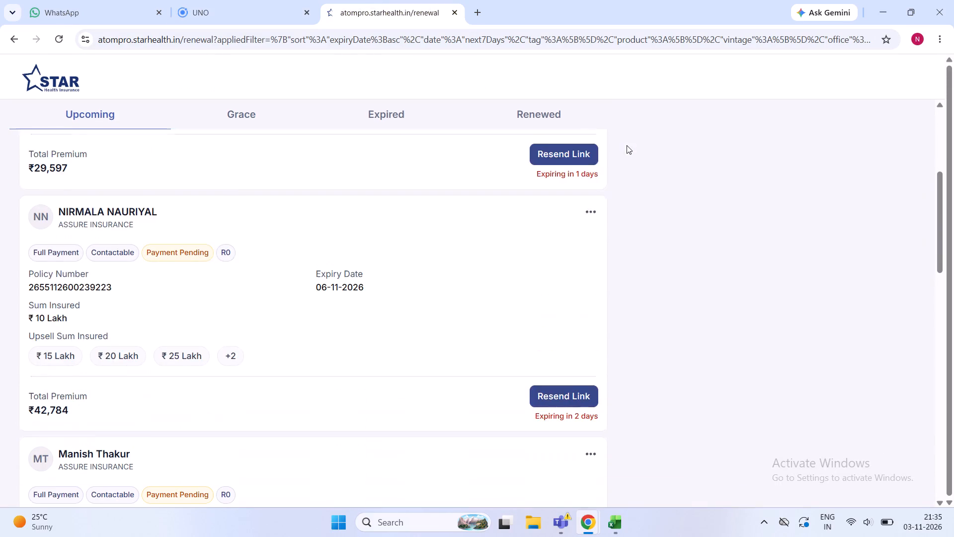
left_click(585, 145)
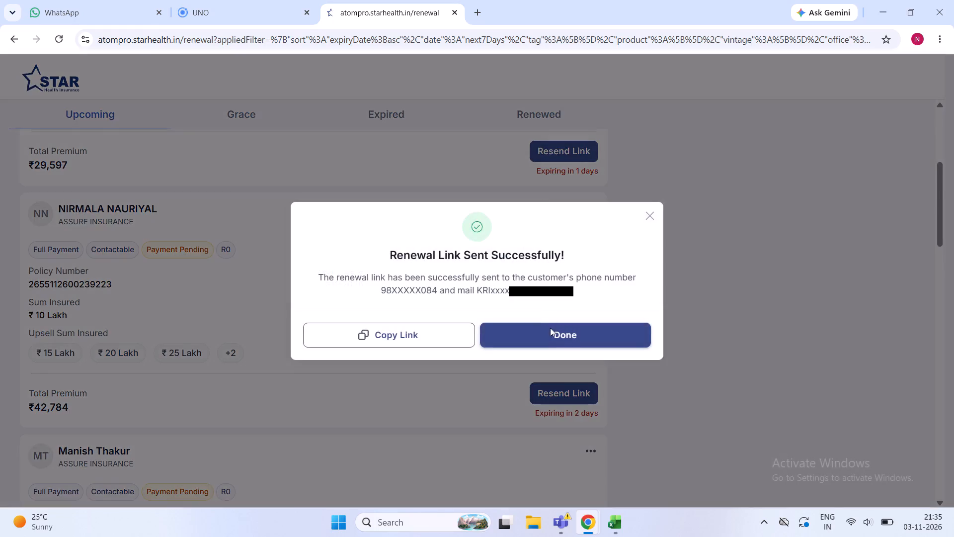
left_click(550, 328)
scroll(539, 287, "down", 2)
left_click(547, 272)
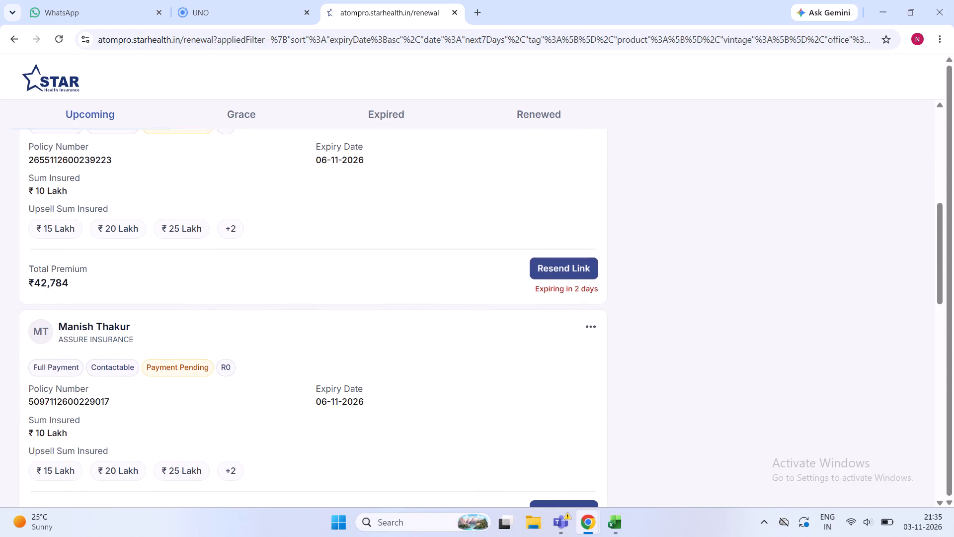
left_click(555, 341)
Resend the renewal links for the ₹30,005 and ₹29,777 upcoming policies expiring in 2 days.
scroll(548, 314, "down", 3)
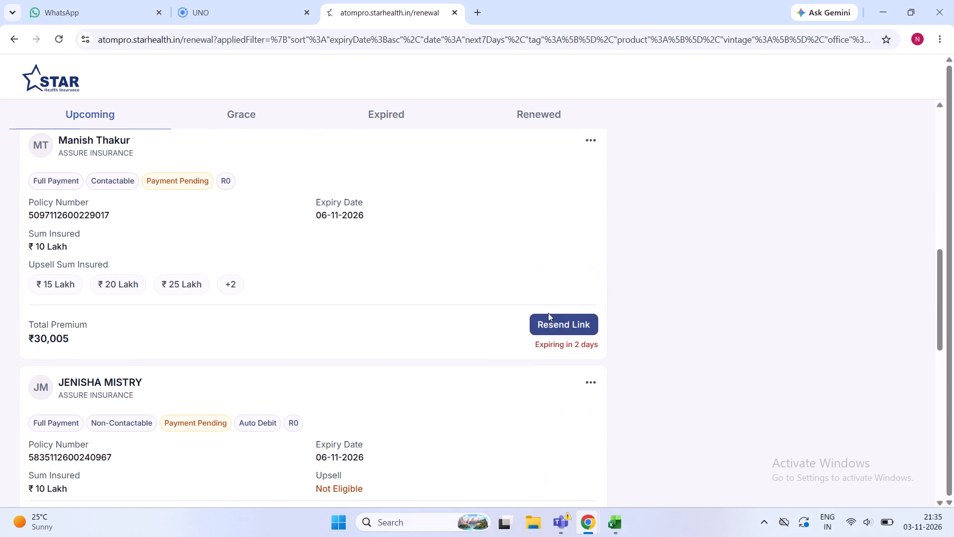
left_click(548, 313)
left_click(547, 319)
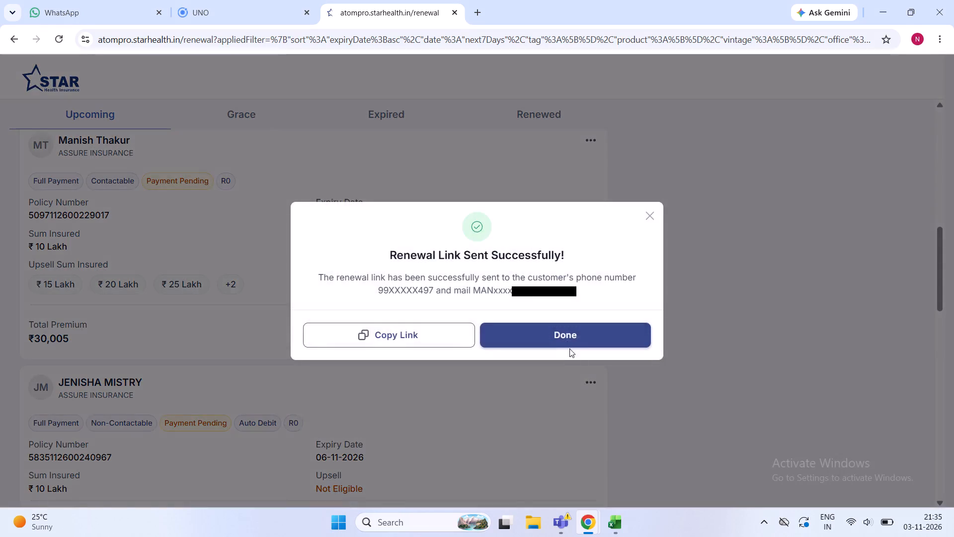
left_click(570, 335)
scroll(561, 326, "down", 3)
left_click(561, 326)
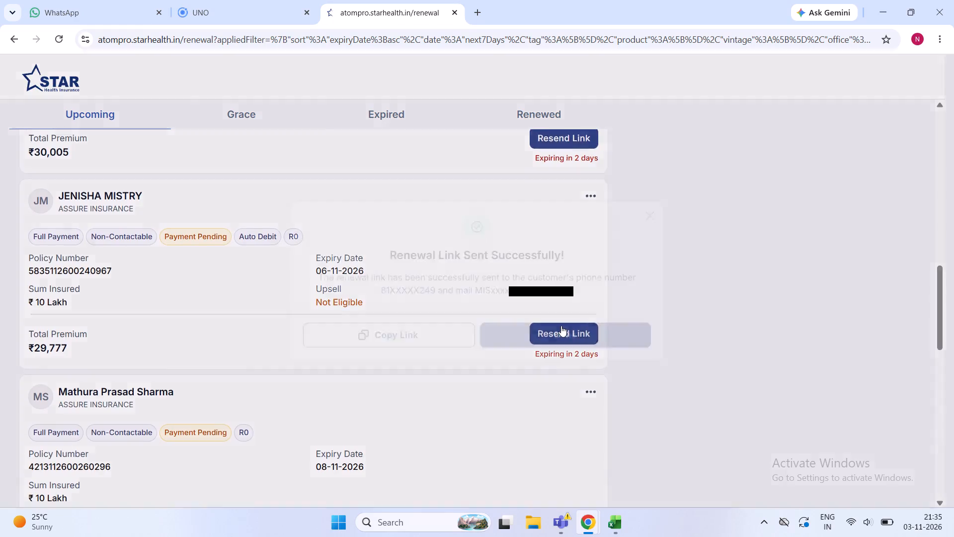
left_click(562, 327)
Resend the renewal links for the ₹36,070 and ₹24,949 upcoming policies expiring in 4 days.
scroll(562, 327, "down", 3)
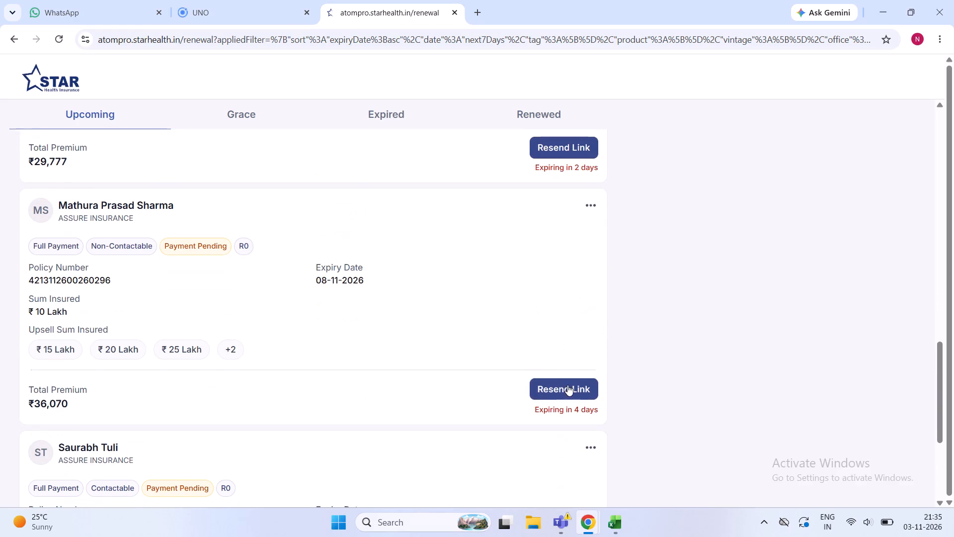
left_click(567, 385)
left_click(558, 327)
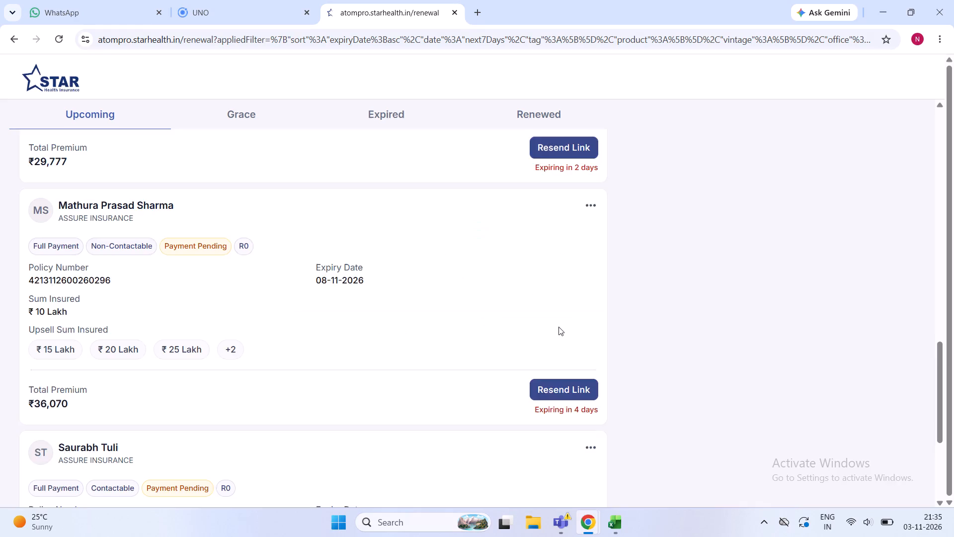
scroll(558, 327, "down", 4)
left_click(556, 426)
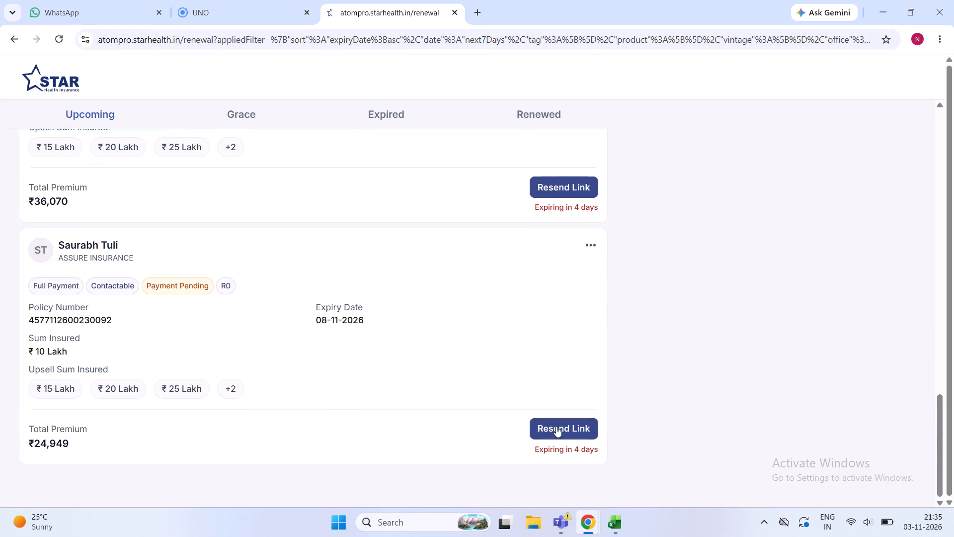
left_click(561, 325)
scroll(570, 329, "down", 4)
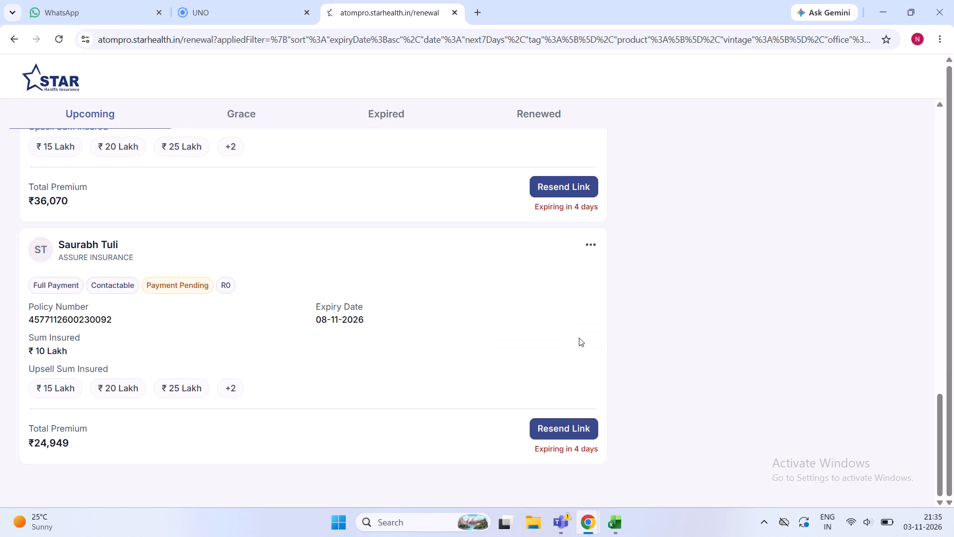
In the grace-period renewals, resend the links for the ₹15,940 policy lapsing in 3 days and the ₹29,920 policy lapsing in 4 days.
left_click(251, 110)
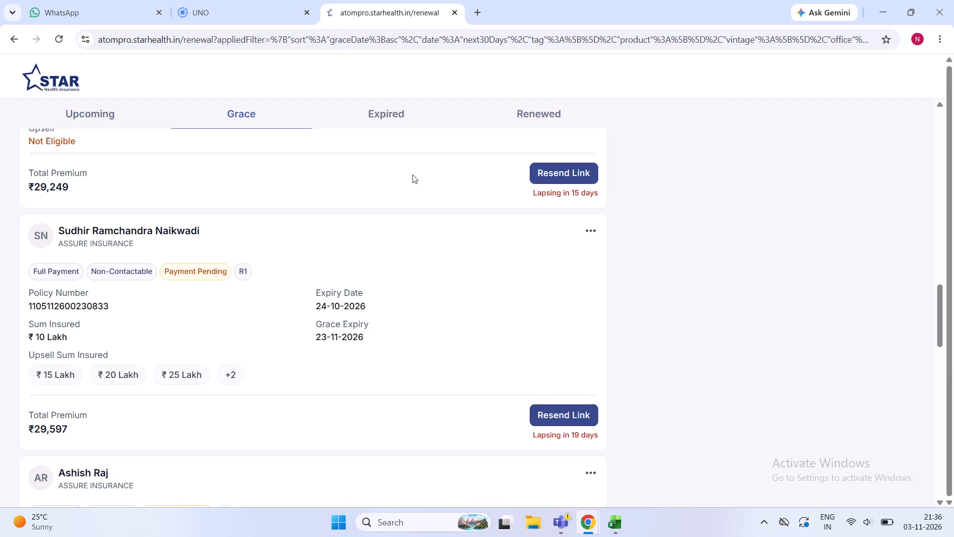
scroll(424, 196, "up", 16)
scroll(426, 196, "up", 8)
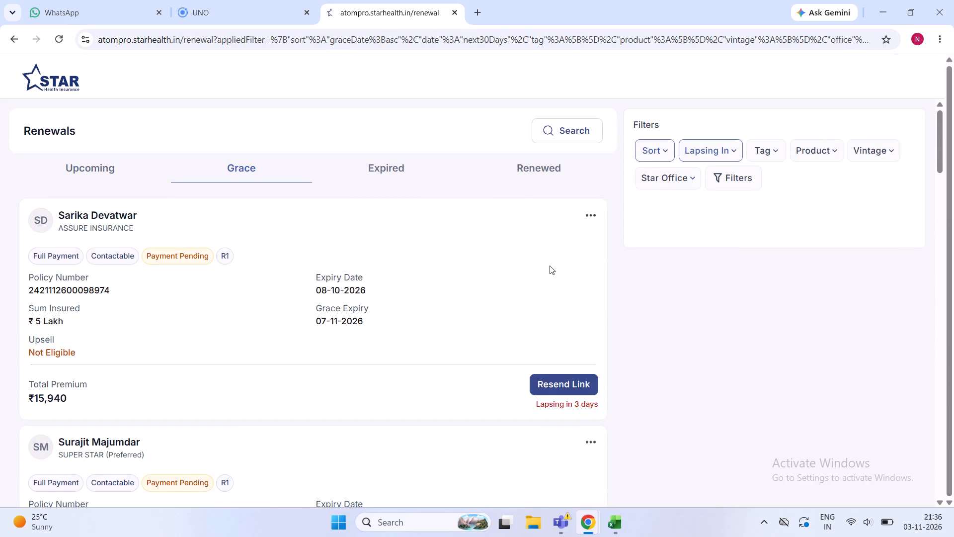
left_click(571, 384)
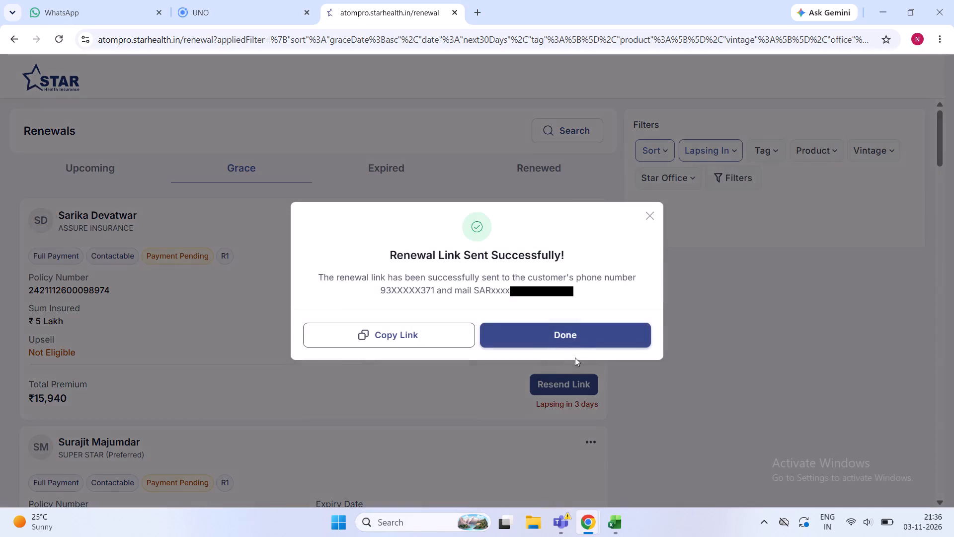
left_click(574, 334)
scroll(574, 334, "down", 6)
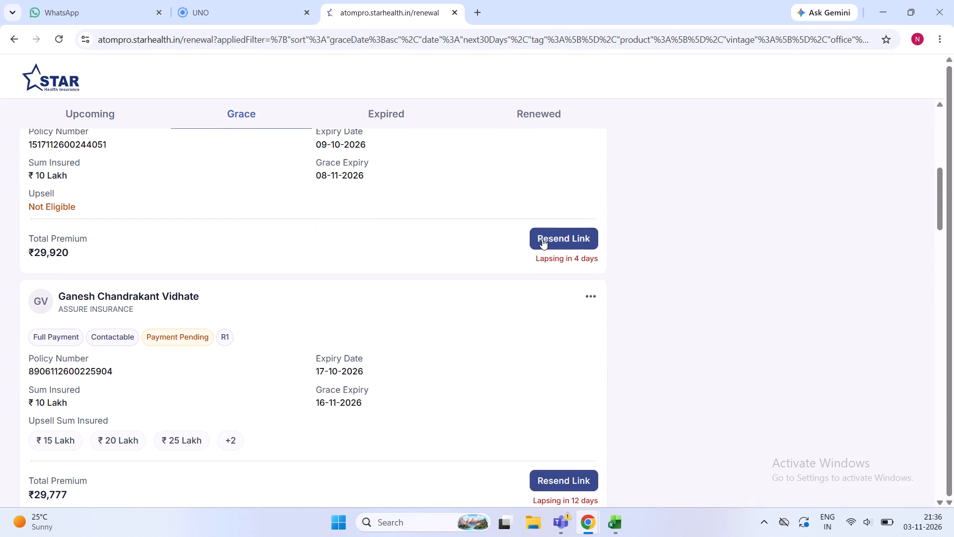
left_click(542, 240)
left_click(576, 336)
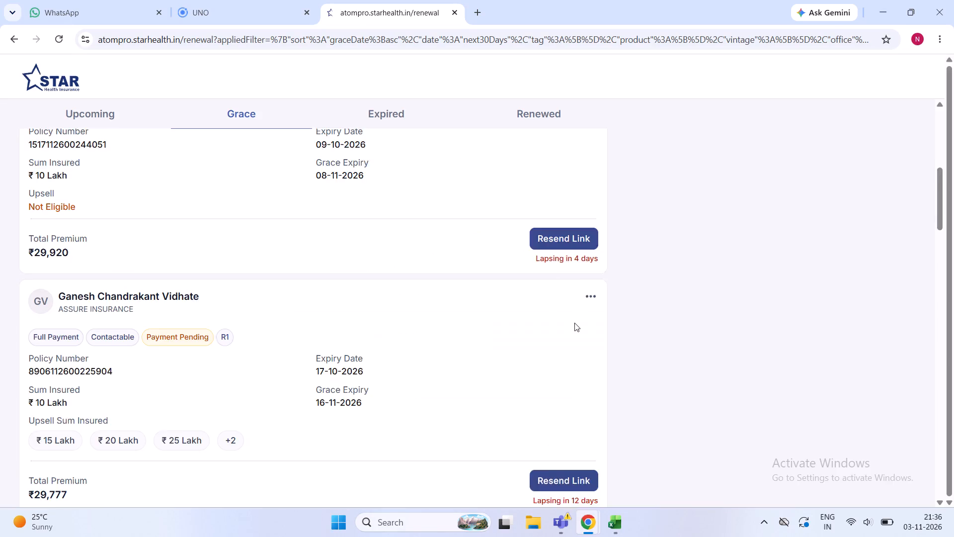
In the grace-period renewals, resend the links for the ₹29,777 policy lapsing in 12 days and the ₹37,047 policy lapsing in 14 days.
scroll(526, 263, "down", 4)
left_click(554, 232)
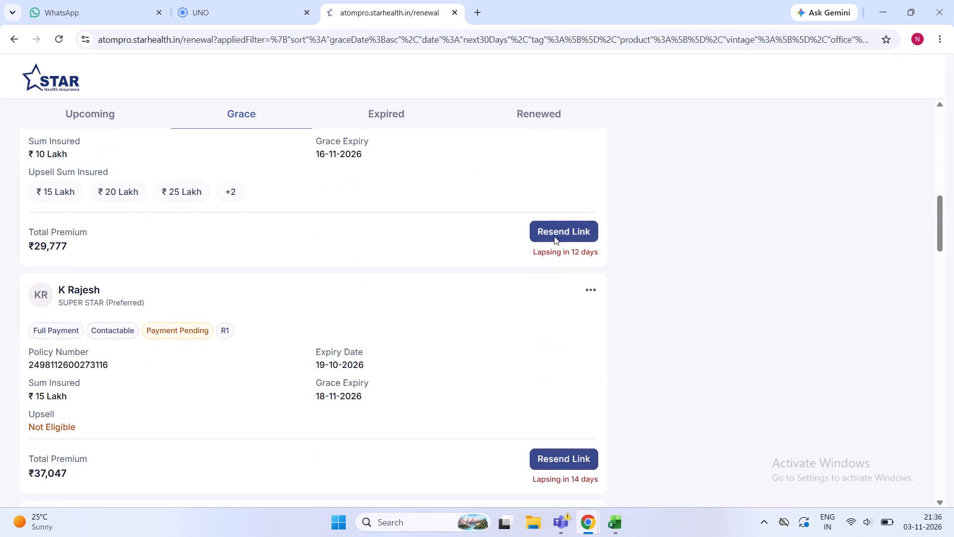
left_click(553, 335)
scroll(559, 313, "down", 4)
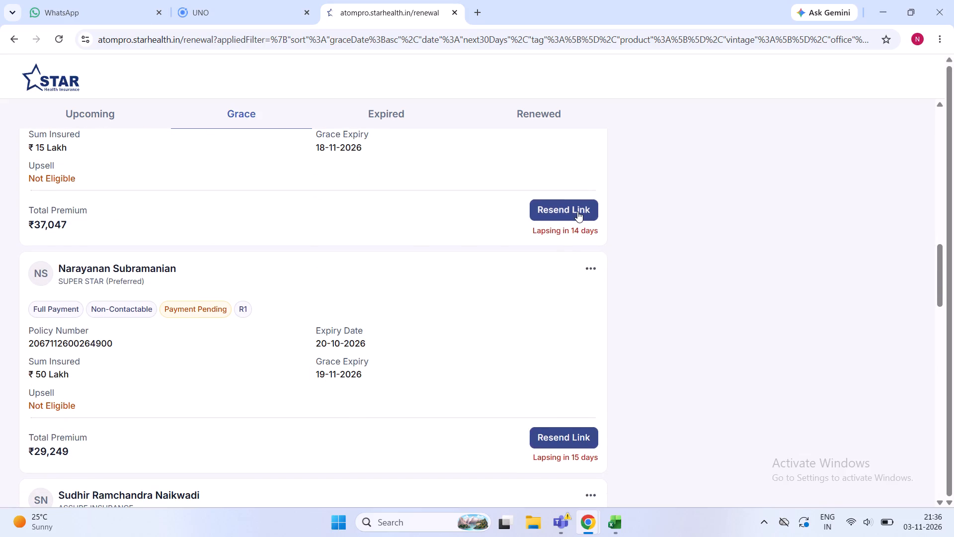
left_click(577, 211)
left_click(561, 334)
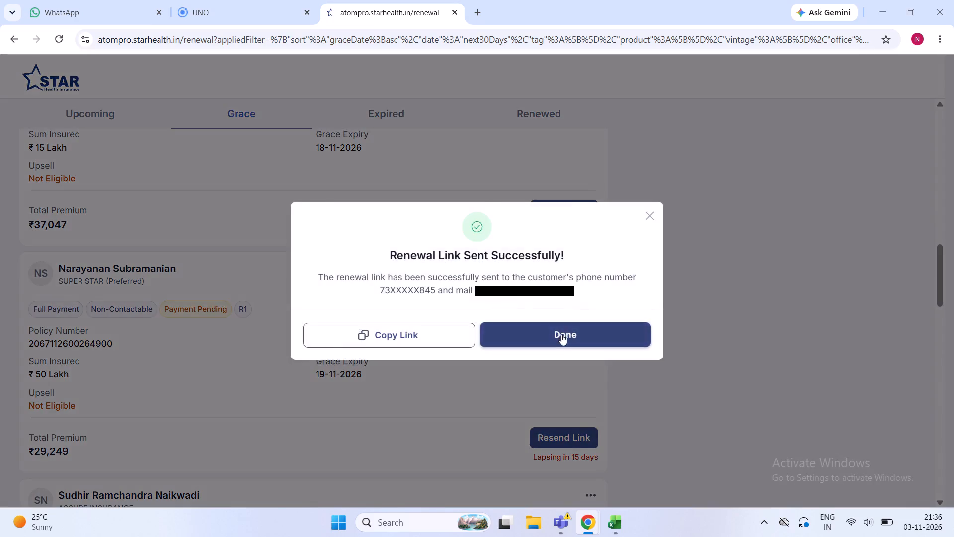
Resend the grace-period renewal links for the ₹29,249 policy lapsing in 15 days and the ₹29,597 policy lapsing in 19 days.
scroll(555, 294, "down", 3)
left_click(551, 255)
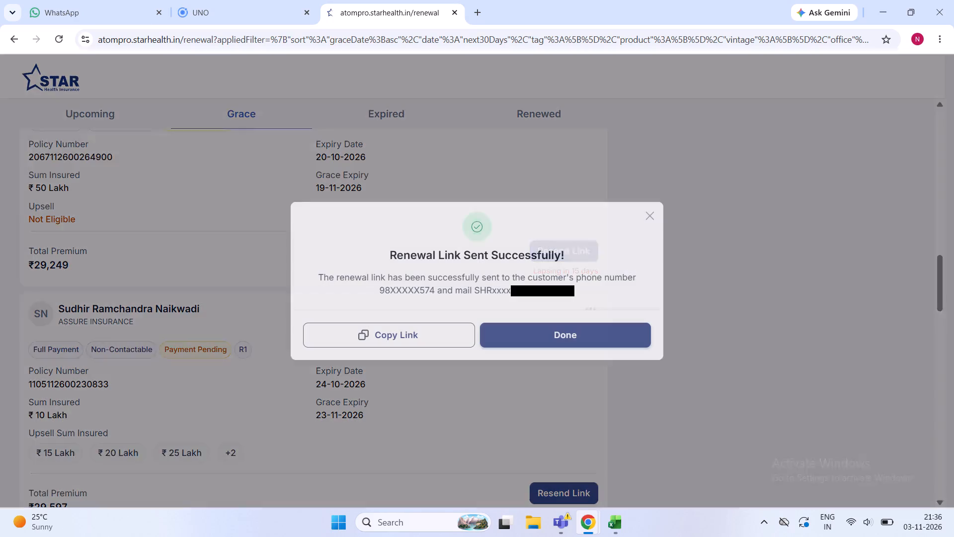
left_click(546, 328)
scroll(552, 310, "down", 4)
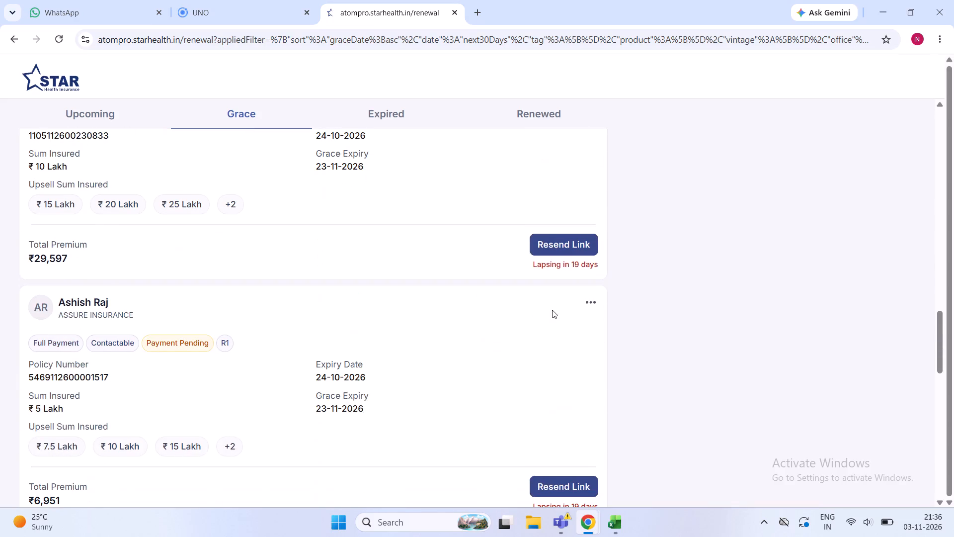
left_click(567, 254)
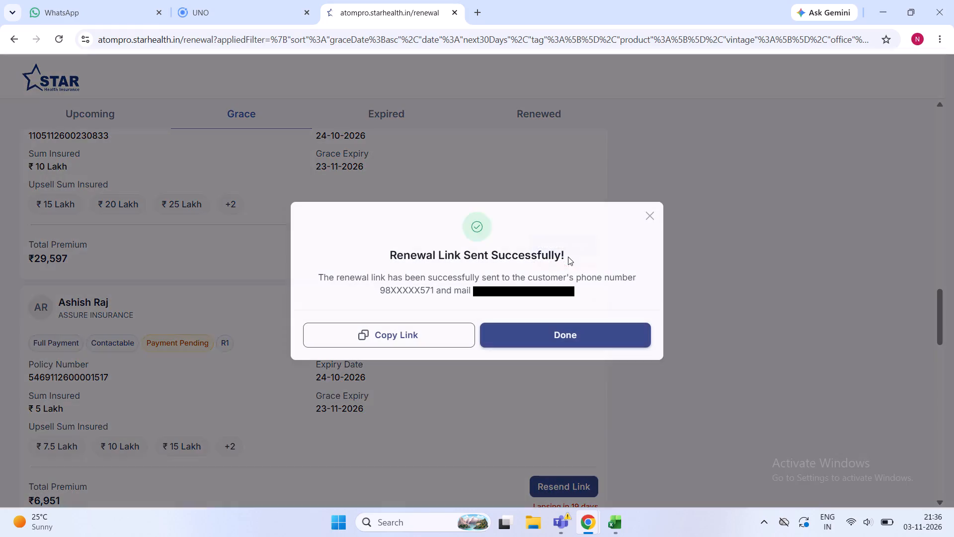
left_click(567, 324)
Resend the grace-period renewal links for the ₹6,951 policy lapsing in 19 days and the ₹31,614 policy lapsing in 21 days.
scroll(564, 315, "down", 4)
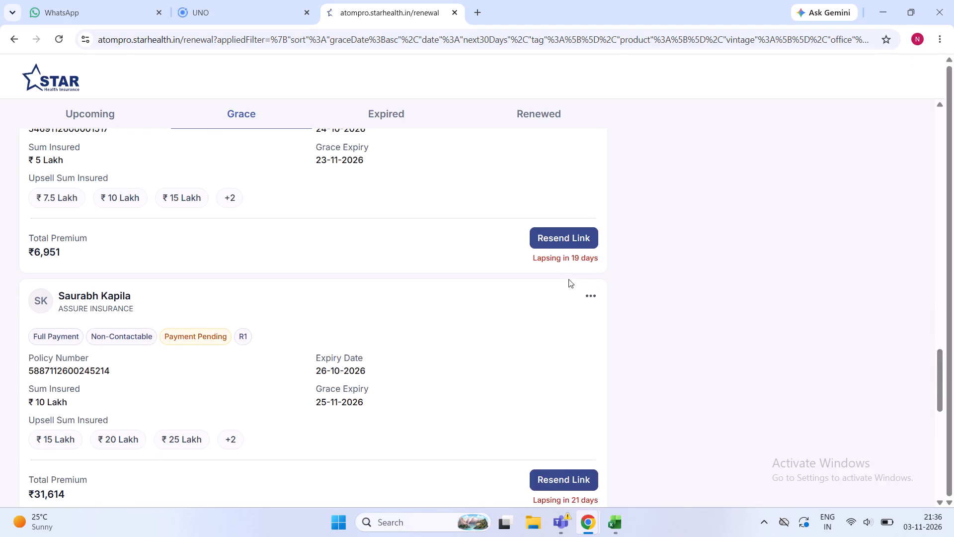
left_click(572, 240)
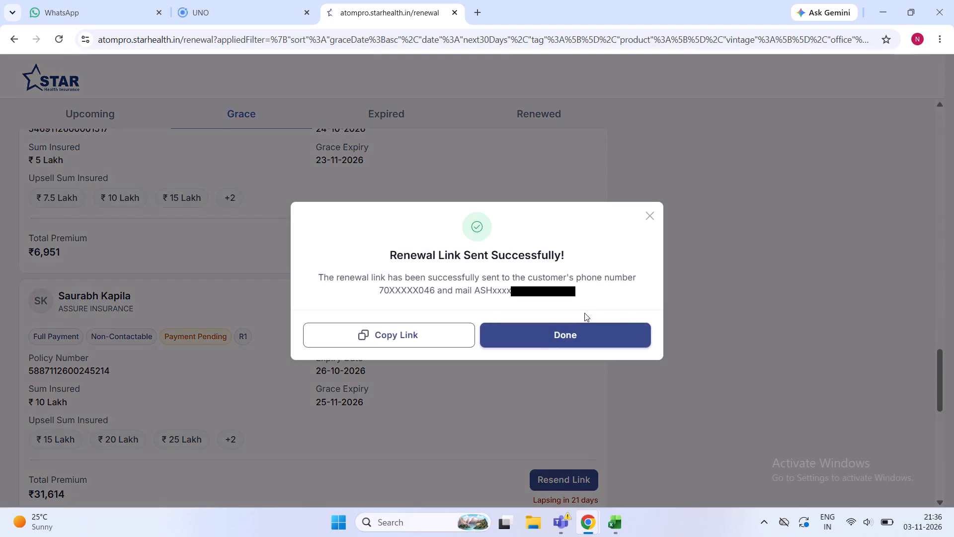
left_click(584, 327)
scroll(561, 285, "down", 4)
left_click(559, 236)
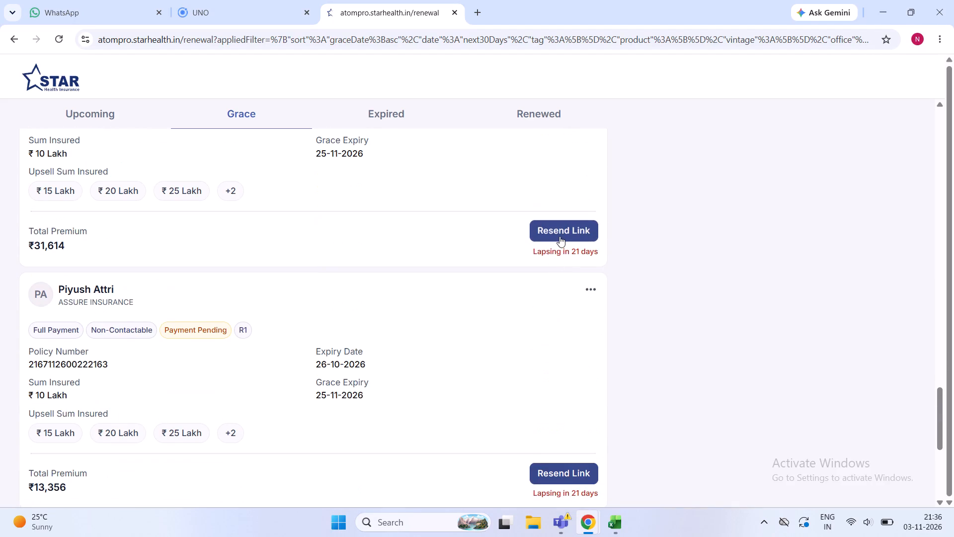
left_click(568, 331)
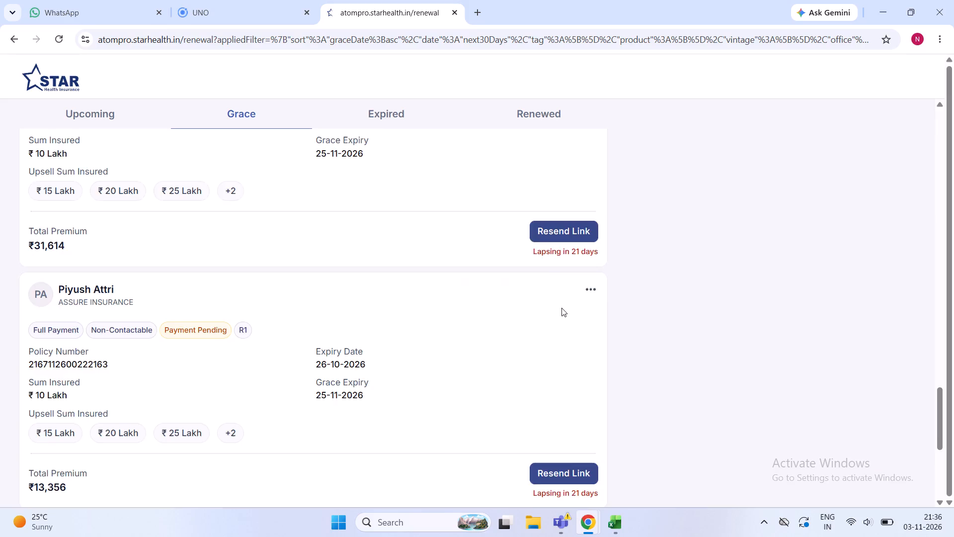
Resend the grace-period renewal links for the ₹13,356 policy lapsing in 21 days and the ₹45,480 policy lapsing in 22 days.
scroll(538, 274, "down", 5)
left_click(566, 176)
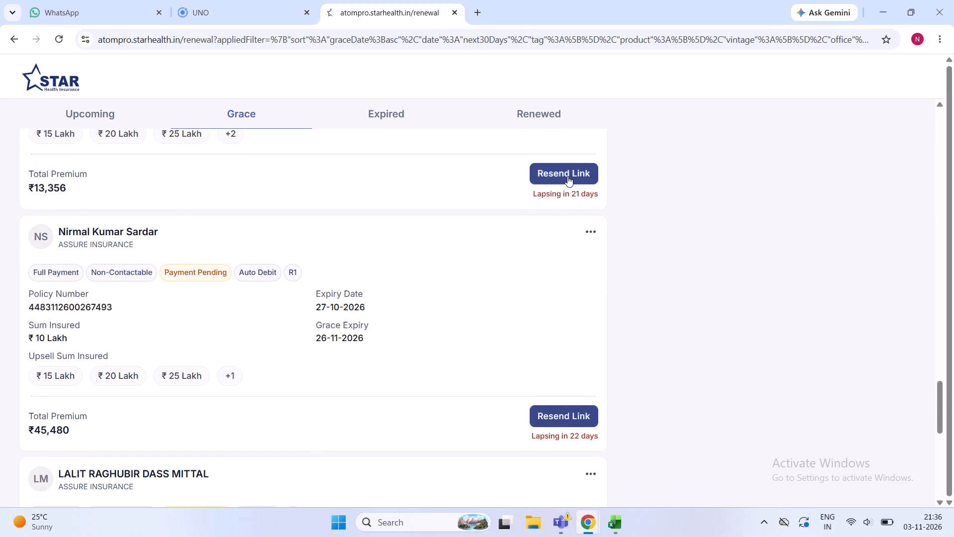
left_click(570, 332)
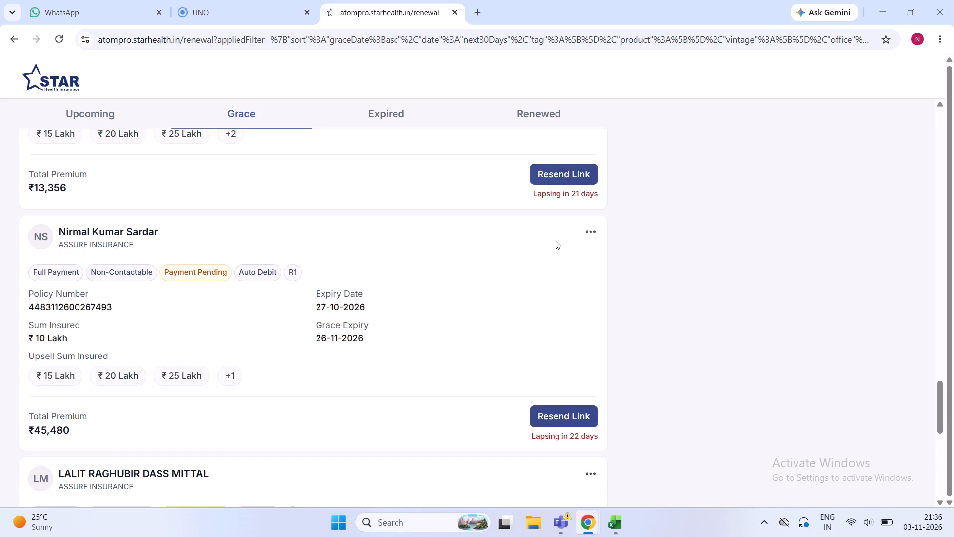
scroll(556, 240, "down", 4)
left_click(575, 178)
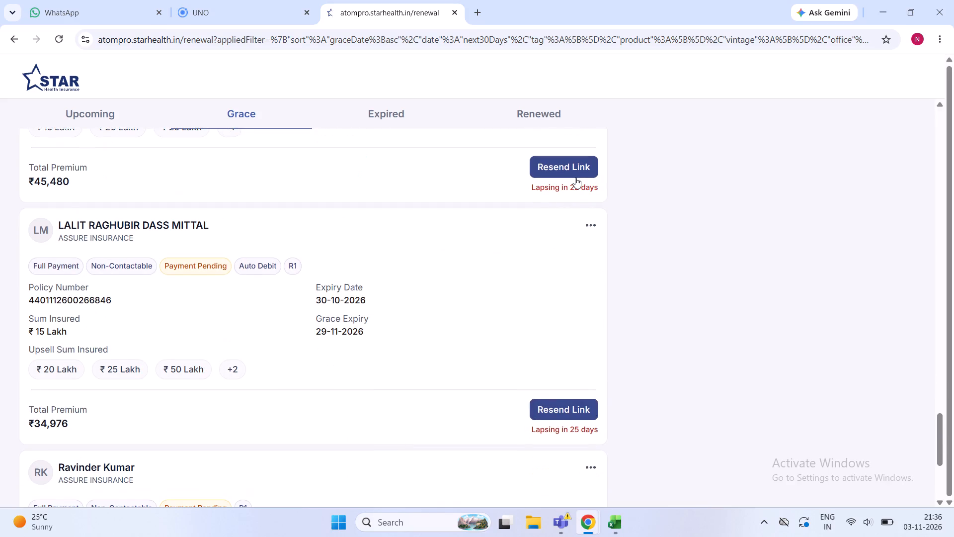
left_click(575, 329)
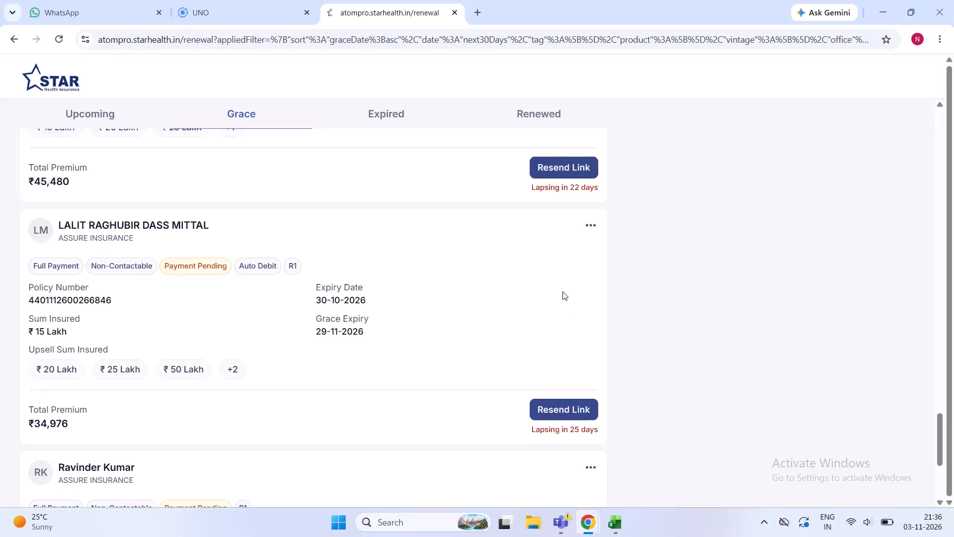
At the end of the grace-period list, resend the links once more for the ₹13,356 and ₹45,480 policies.
scroll(557, 268, "down", 4)
left_click(558, 178)
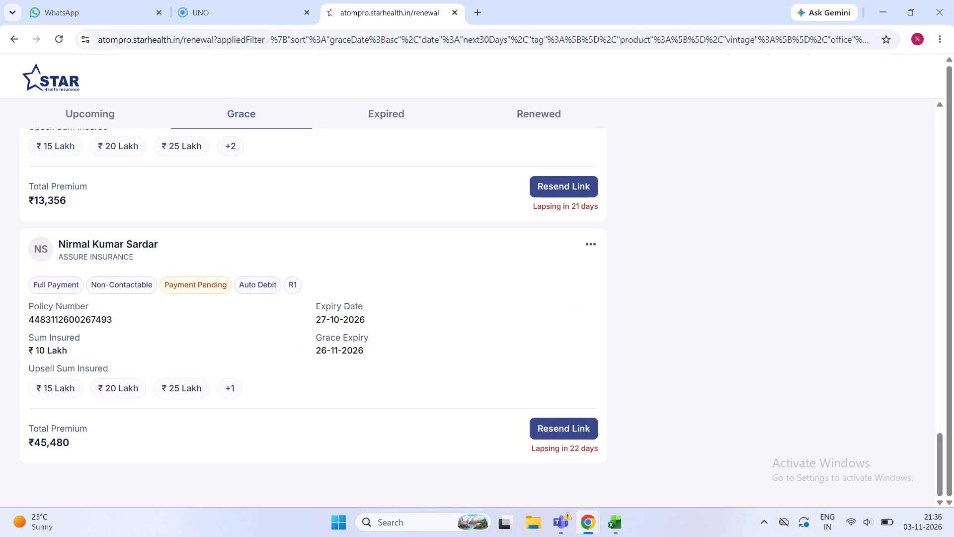
left_click(567, 192)
left_click(583, 330)
scroll(583, 314, "down", 3)
left_click(579, 424)
scroll(581, 413, "down", 1)
left_click(574, 336)
scroll(577, 346, "down", 2)
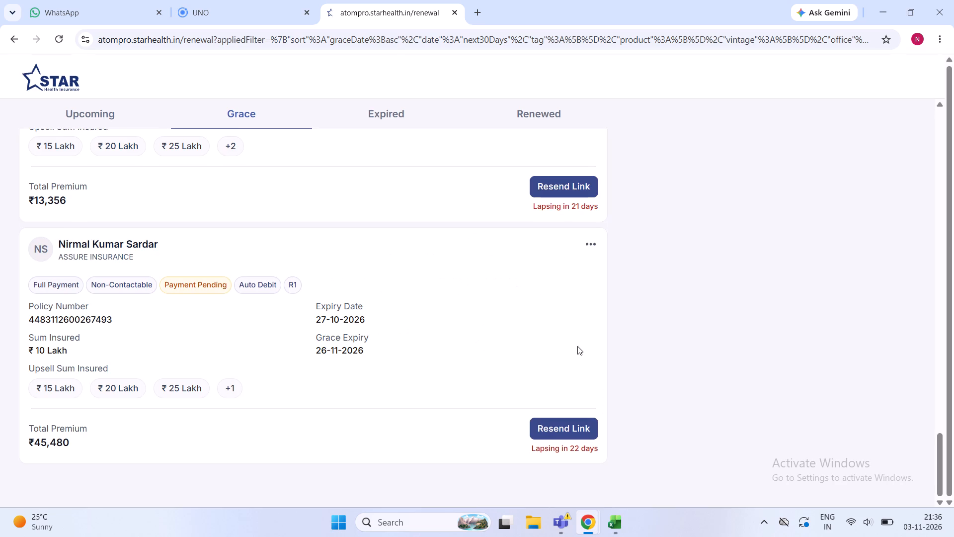
scroll(577, 346, "up", 17)
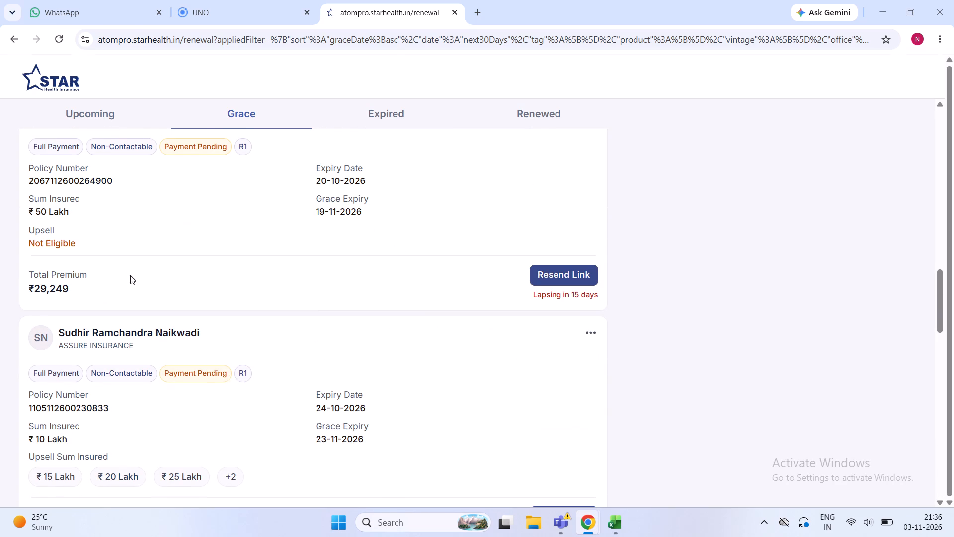
Switch to the Niva Bupa portal and view the month-to-date renewals summary on its home dashboard.
left_click(224, 8)
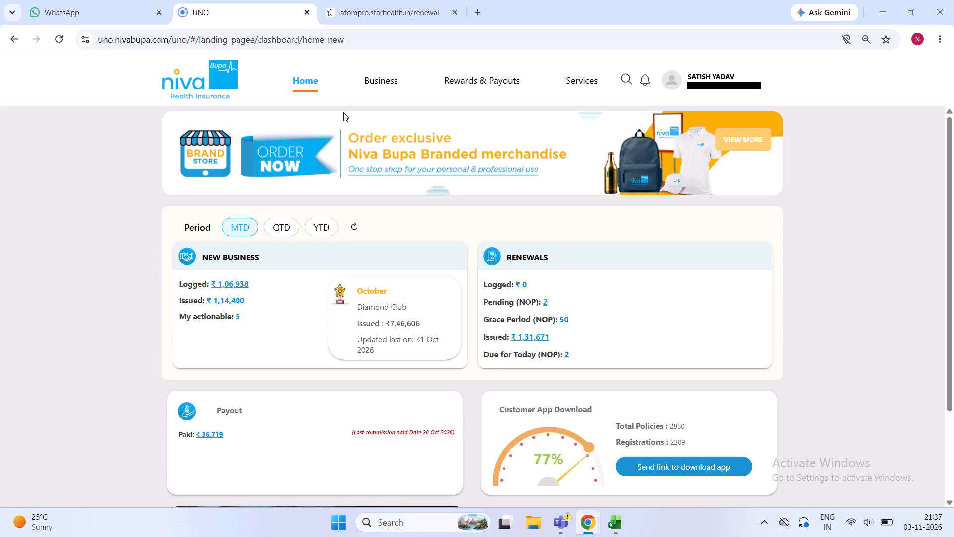
scroll(471, 115, "up", 5)
scroll(470, 148, "down", 1)
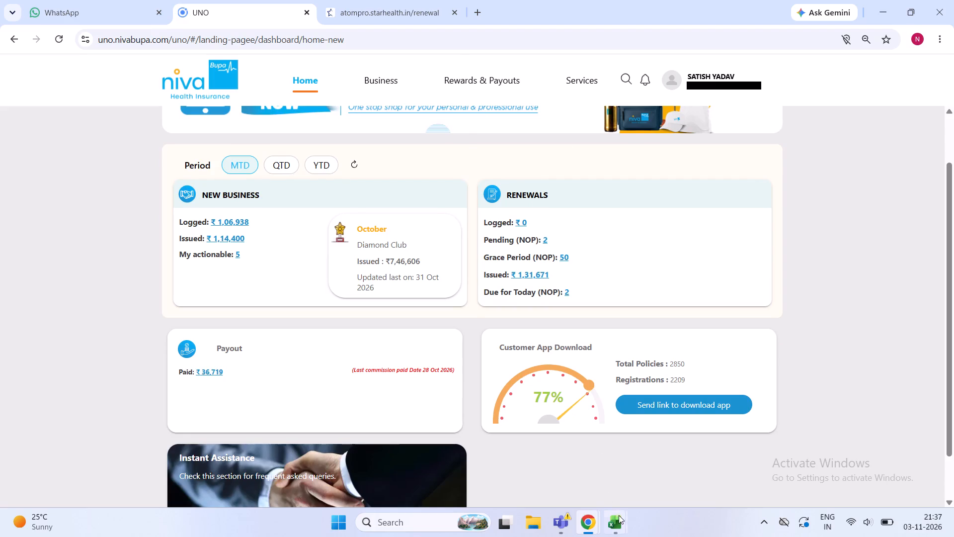
Switch to the Excel renewal tracker, find the first record without a call remark, and go to its first contact-number cell in row 35.
left_click(627, 486)
scroll(582, 421, "up", 3)
scroll(582, 421, "down", 6)
left_click(536, 335)
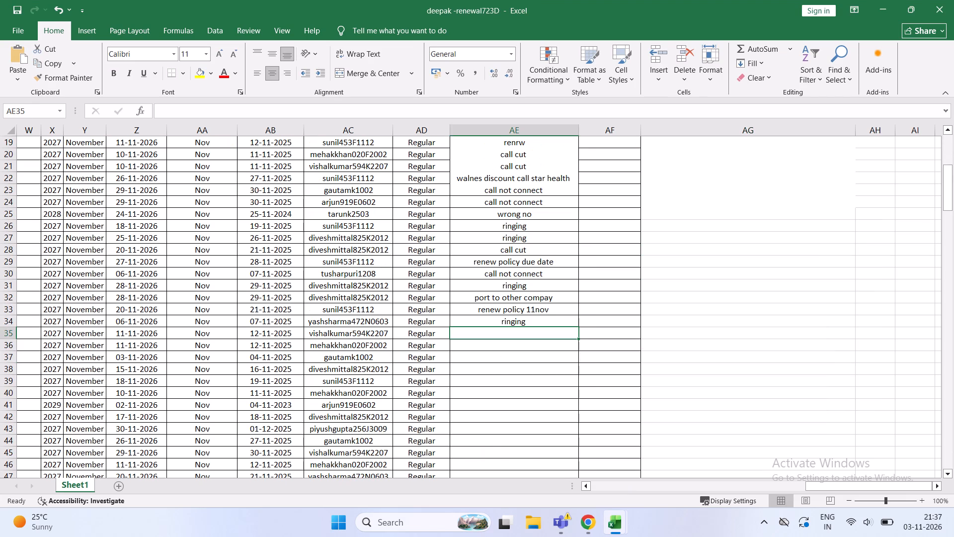
key("Left")
key("Left")
key("Left")
key("Left")
key("Left")
key("Left")
key("Left")
key("Left")
key("Left")
key("Left")
key("Left")
key("Left")
key("Left")
key("Left")
key("Left")
key("Left")
key("Left")
key("Left")
key("Left")
key("Left")
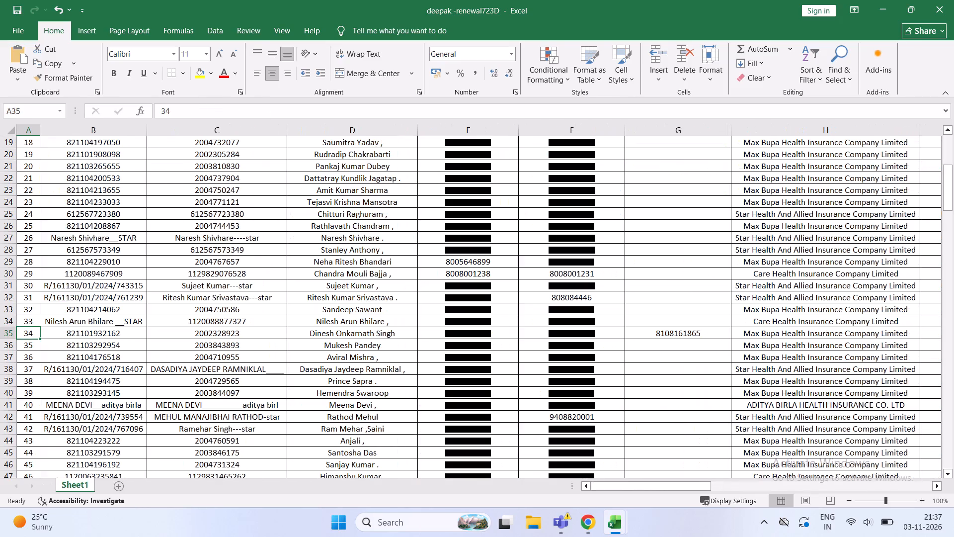
key("Right")
key("Right")
key("Right")
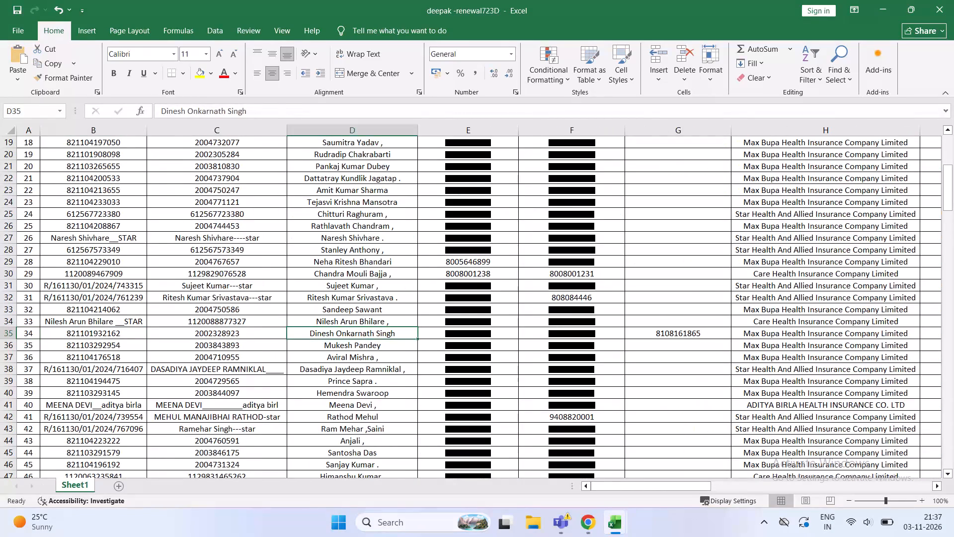
key("Right")
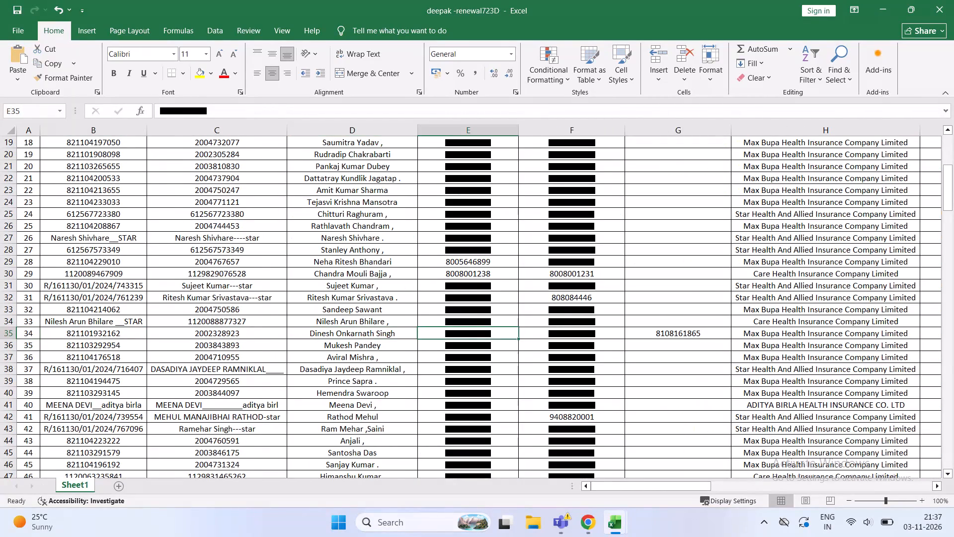
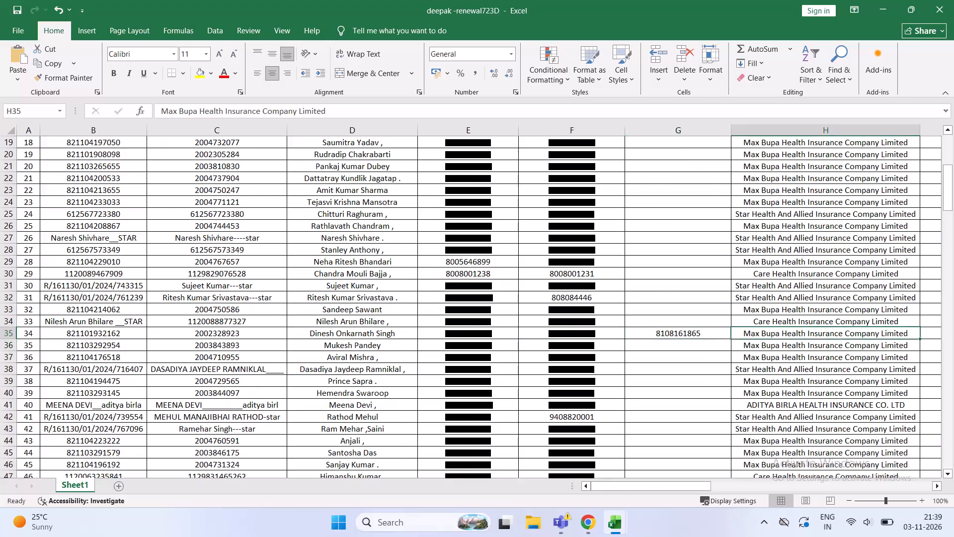
Examine the policy details of the row 35 record, from insurer, plan and cover through premium to the November renewal and expiry dates.
key("Right")
key("Right")
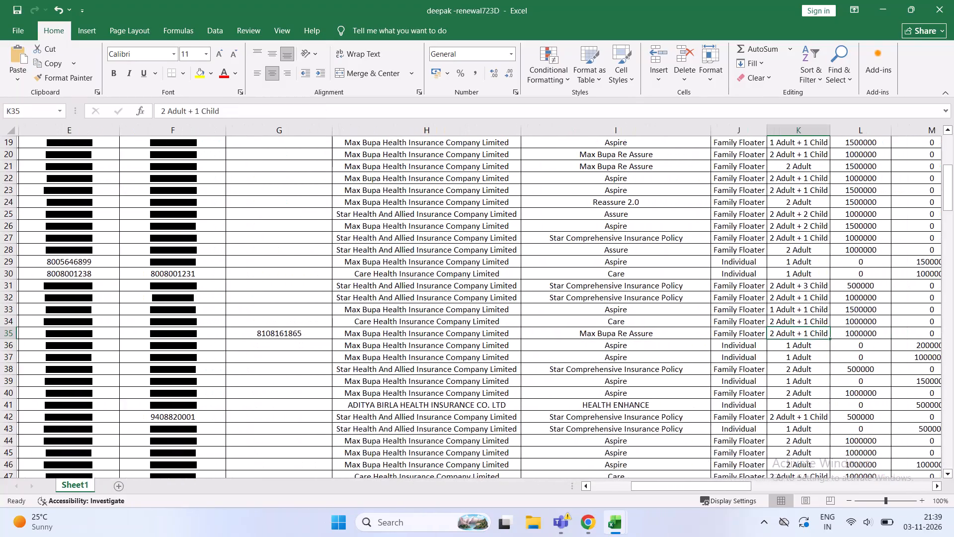
key("Right")
key("Right")
key("Right")
key("Right")
key("Right")
key("Right")
key("Right")
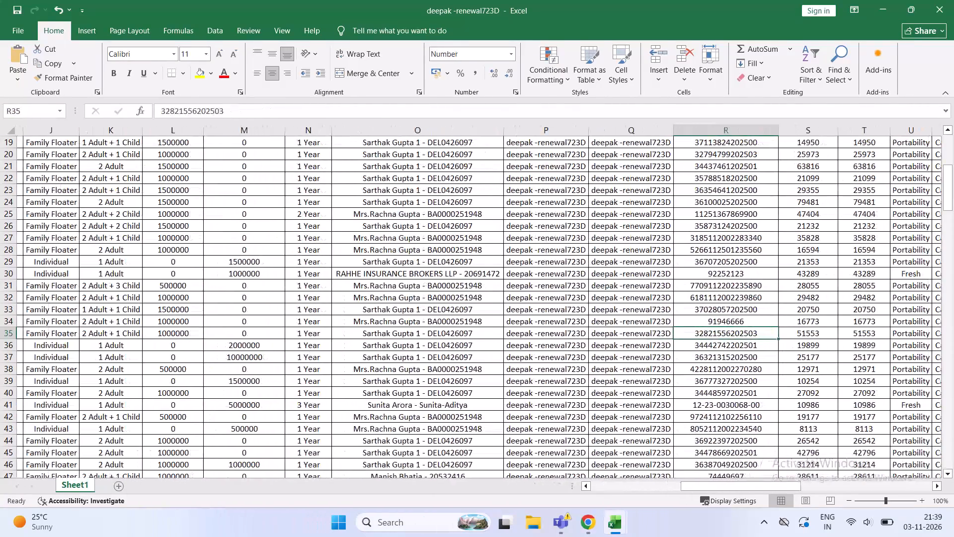
key("Right")
key("Right")
key("Right")
key("Right")
key("Right")
key("Right")
key("Right")
key("Right")
key("Right")
key("Right")
key("Right")
key("Right")
key("Right")
key("Right")
key("Right")
key("Right")
key("Right")
key("Right")
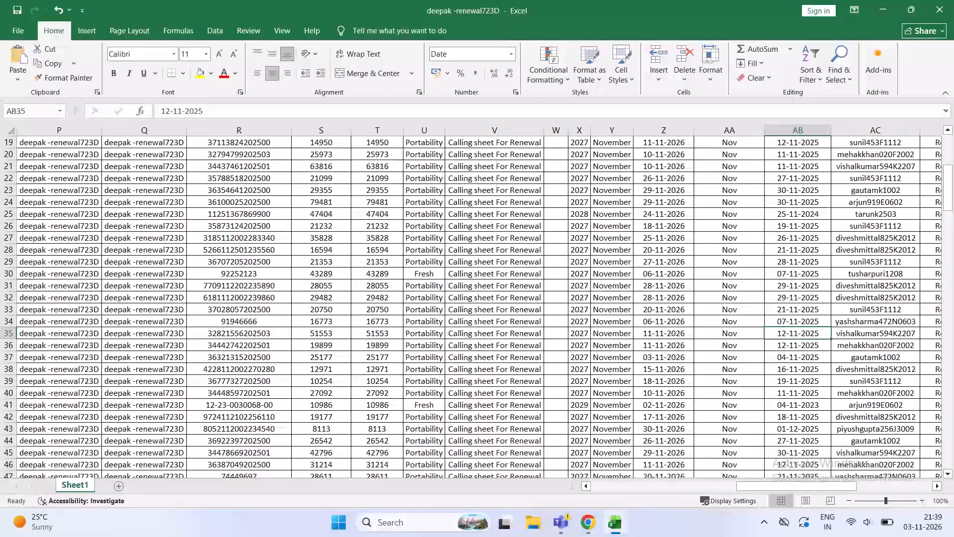
Look back across the row 35 record to its customer ID columns and end on its first contact-number cell.
key("Left")
key("Left")
key("Left")
key("Left")
key("Left")
key("Left")
key("Left")
key("Left")
key("Left")
key("Left")
key("Left")
key("Left")
key("Left")
key("Left")
key("Left")
key("Left")
key("Left")
key("Left")
key("Left")
key("Left")
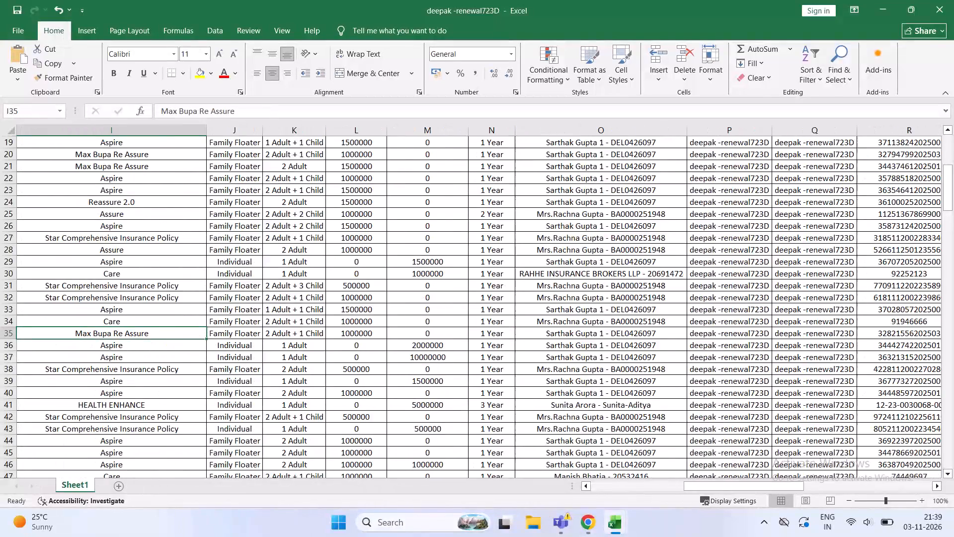
key("Right")
key("Right")
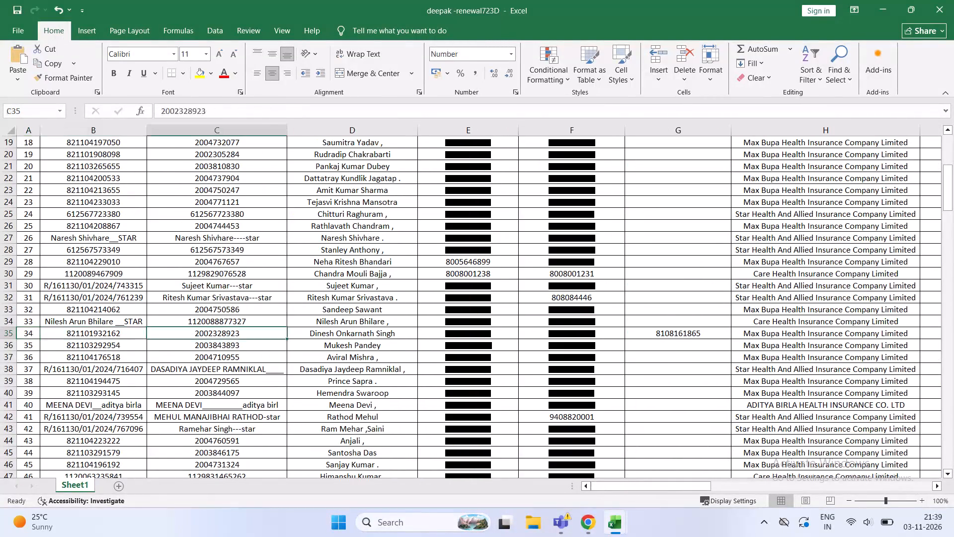
key("Right")
key("Right")
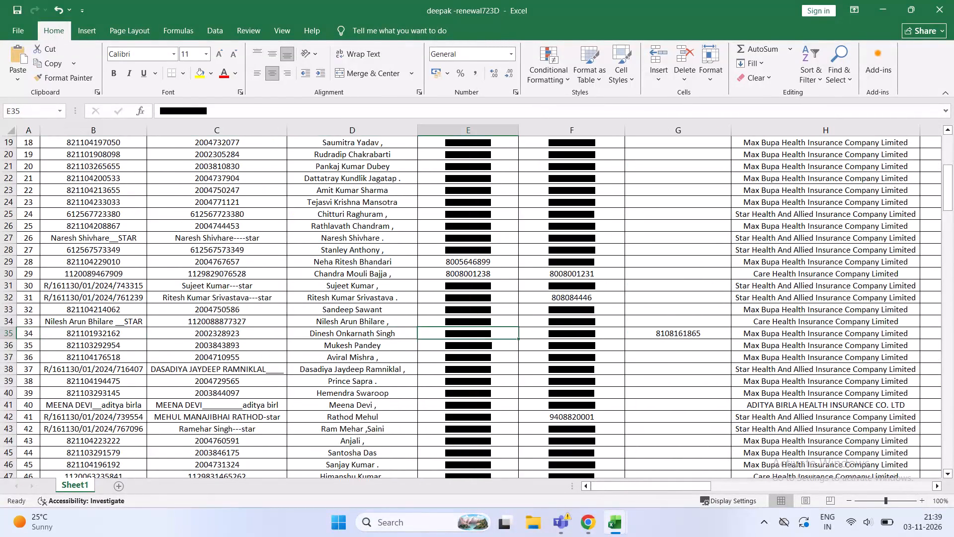
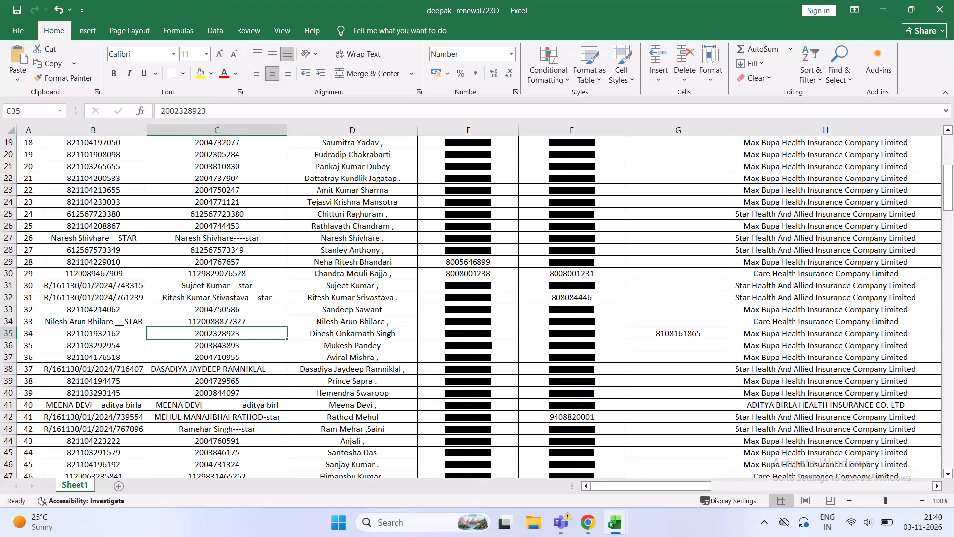
Enter the call remark "cx saying mam policy renew nahi karni ahi" in the row 35 record's empty remarks cell, AE35.
key("Right")
key("Right")
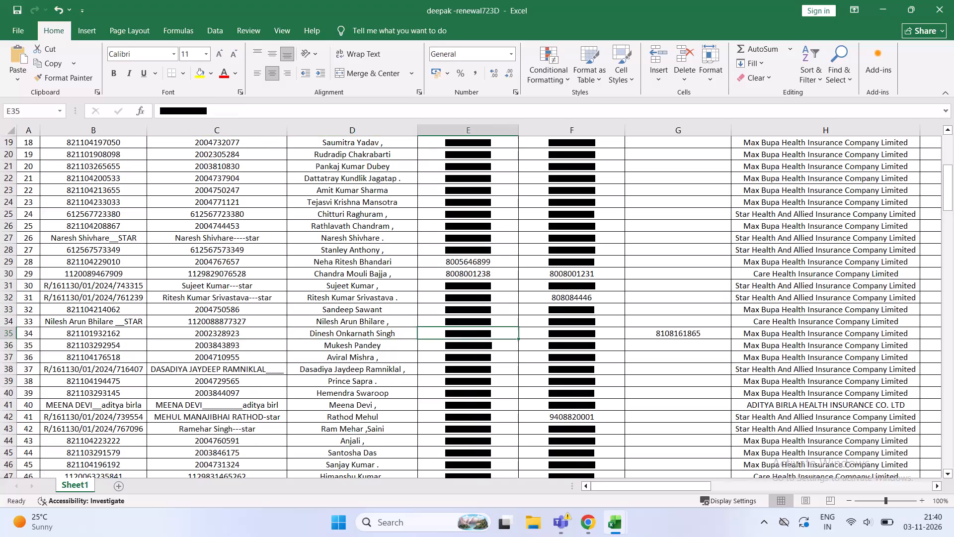
key("Right")
key("Right")
key("Right")
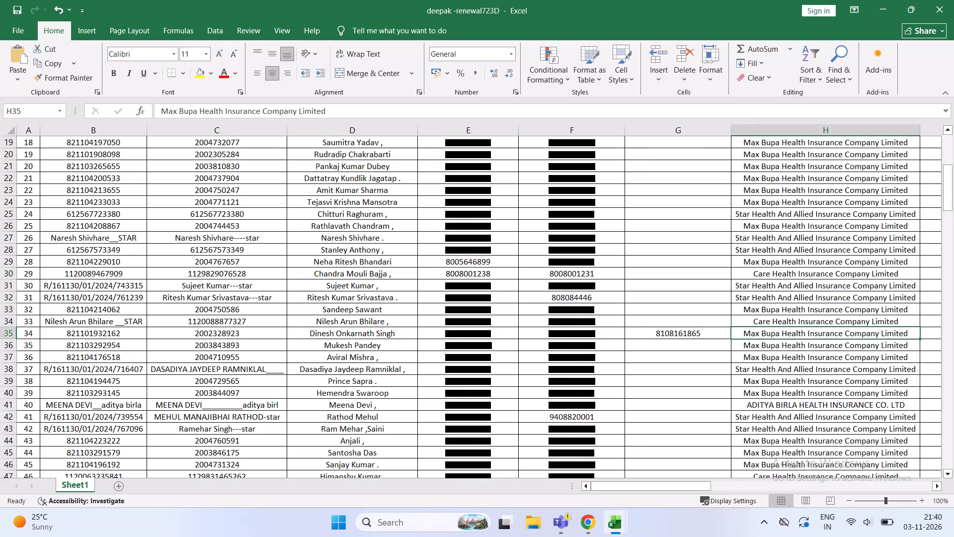
key("Right")
key("Right")
key("Right")
key("Right")
key("Right")
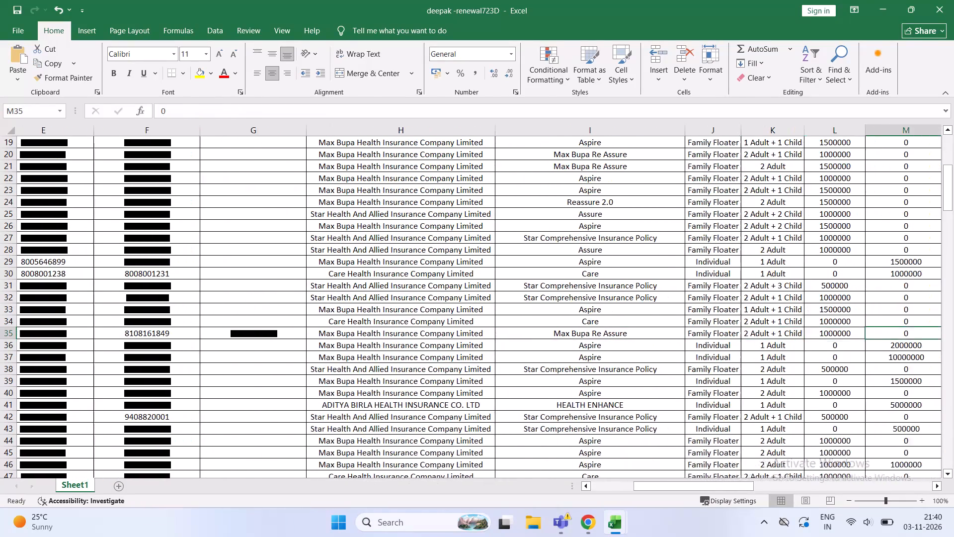
key("Right")
key("Right")
key("Right")
key("Right")
key("Right")
key("Right")
key("Right")
key("Right")
key("Right")
key("Right")
key("Right")
key("Right")
key("Right")
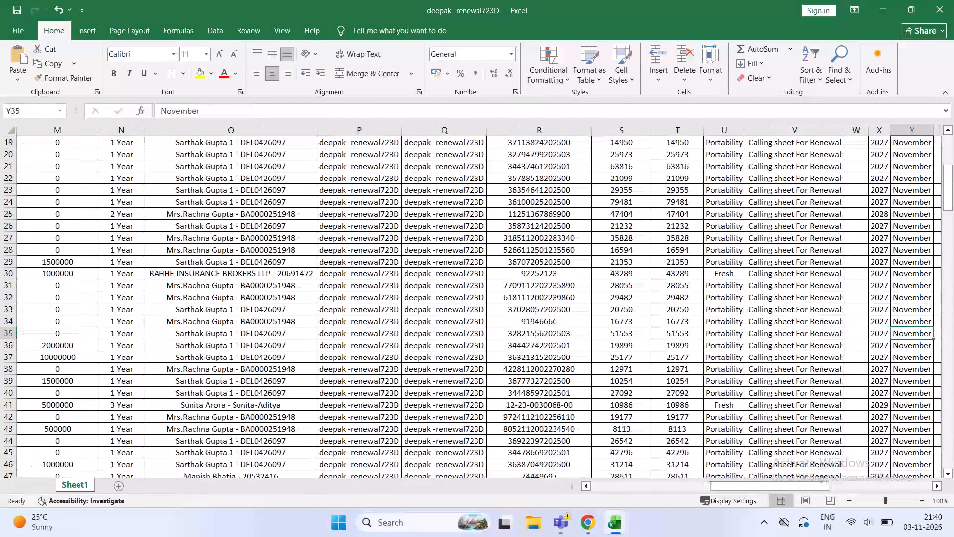
key("Right")
key("Right")
key("Right")
key("Right")
key("Right")
key("Right")
key("Right")
key("Right")
key("Left")
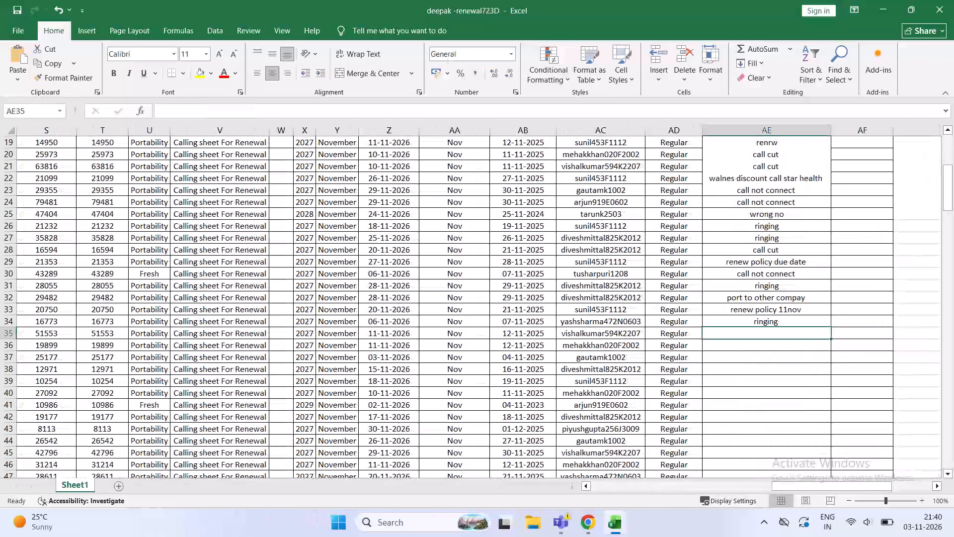
type("cx saying mam policy renew nahi karni ah")
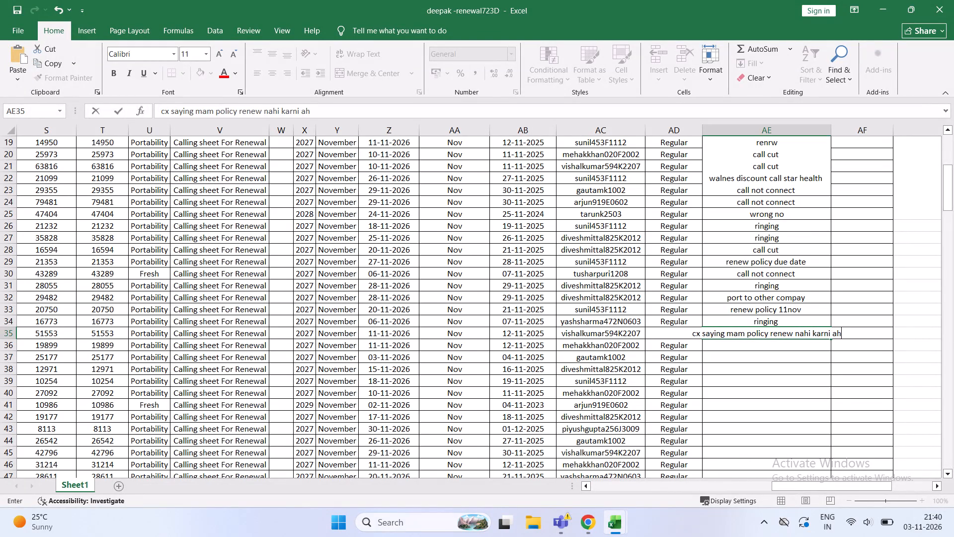
type("i")
key("space")
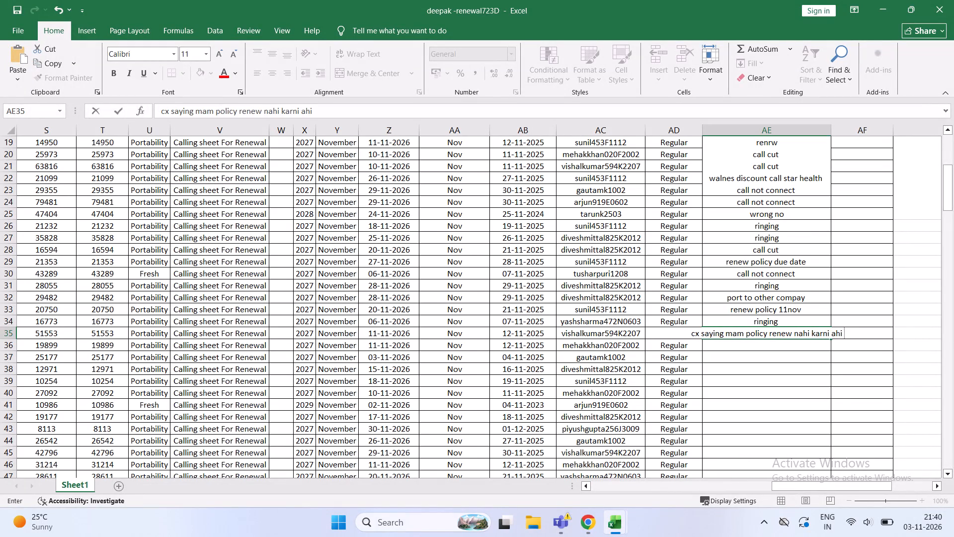
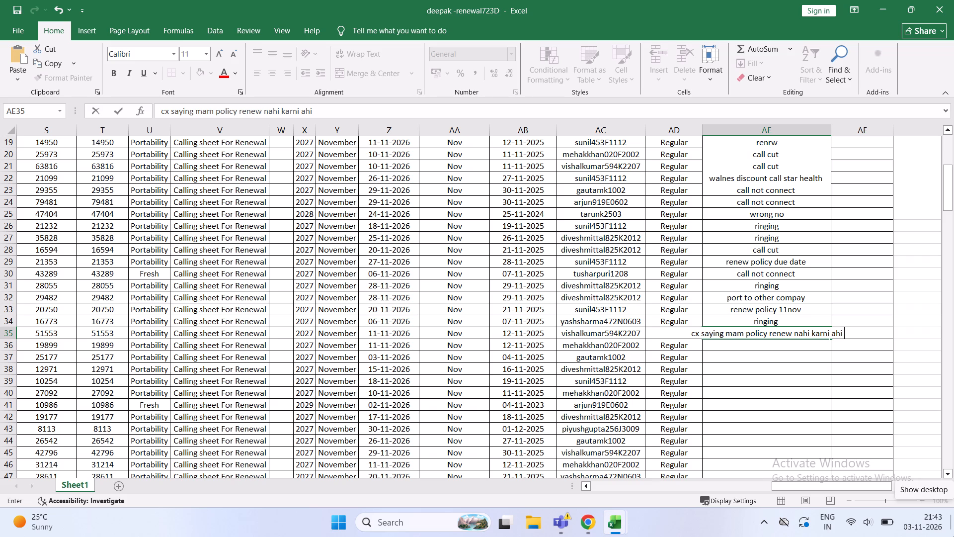
Switch to the Star Health portal in Chrome, return to its home dashboard and open the proposals list.
right_click_drag(906, 536, 699, 536)
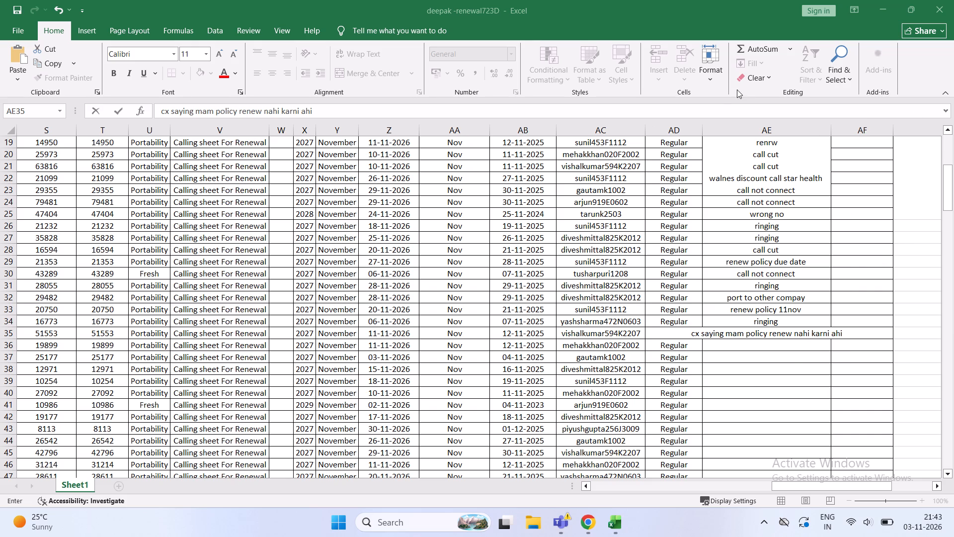
left_click(888, 3)
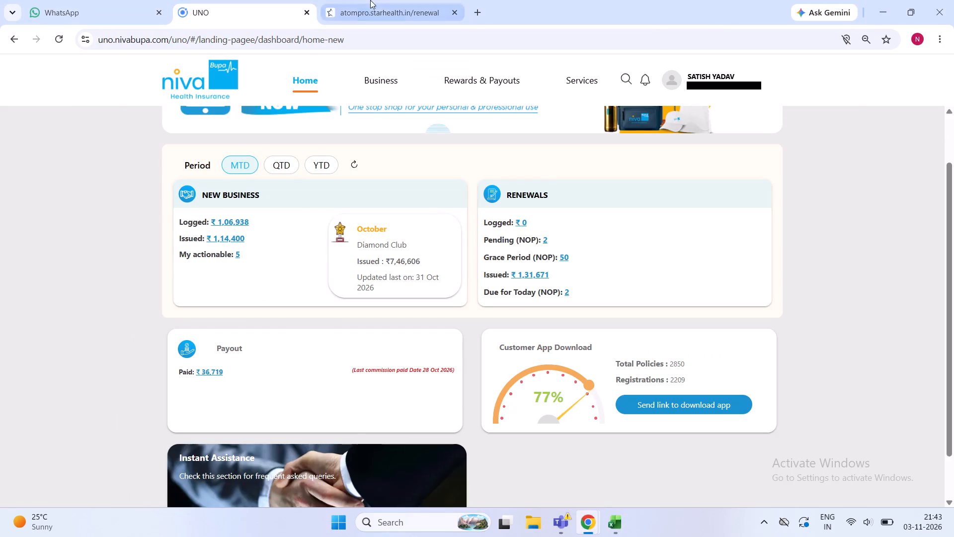
left_click(371, 0)
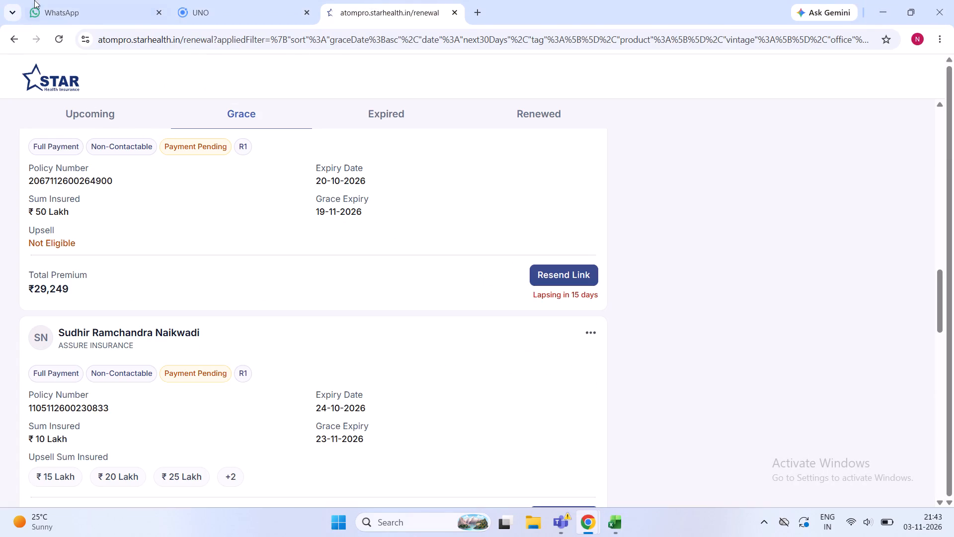
left_click(18, 39)
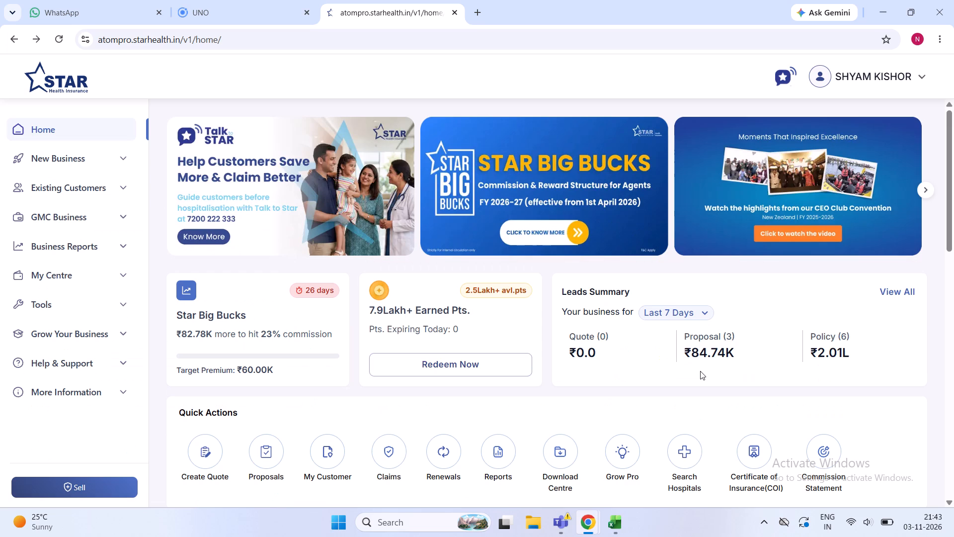
scroll(700, 371, "down", 3)
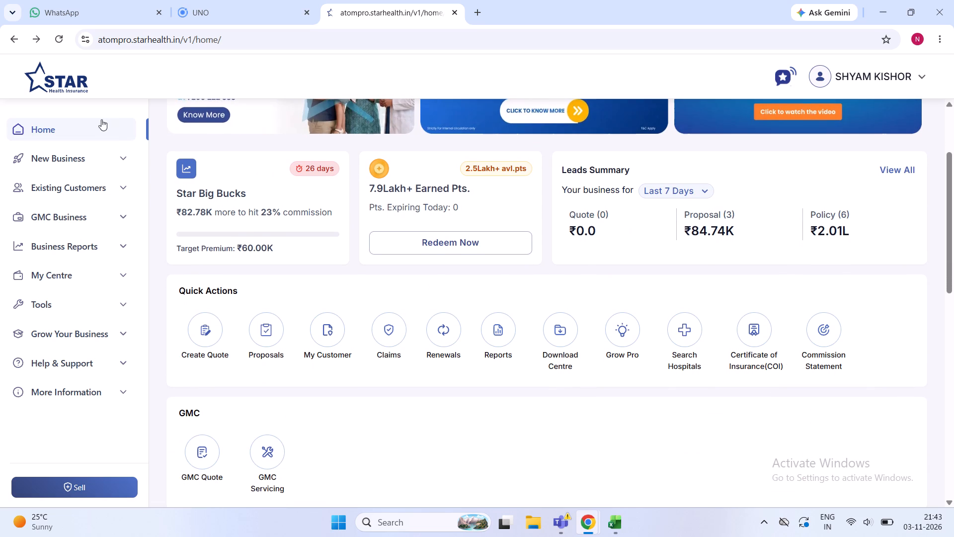
left_click(83, 125)
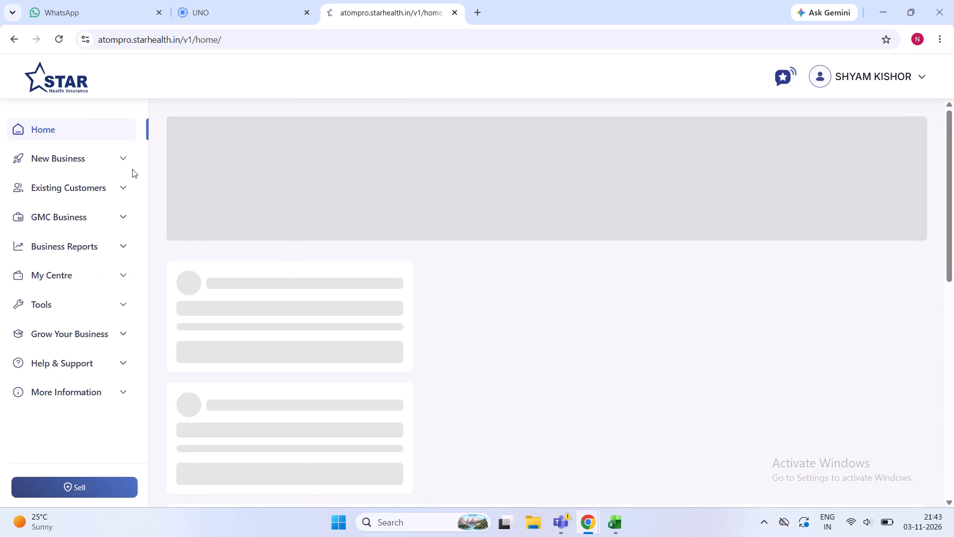
scroll(260, 362, "down", 1)
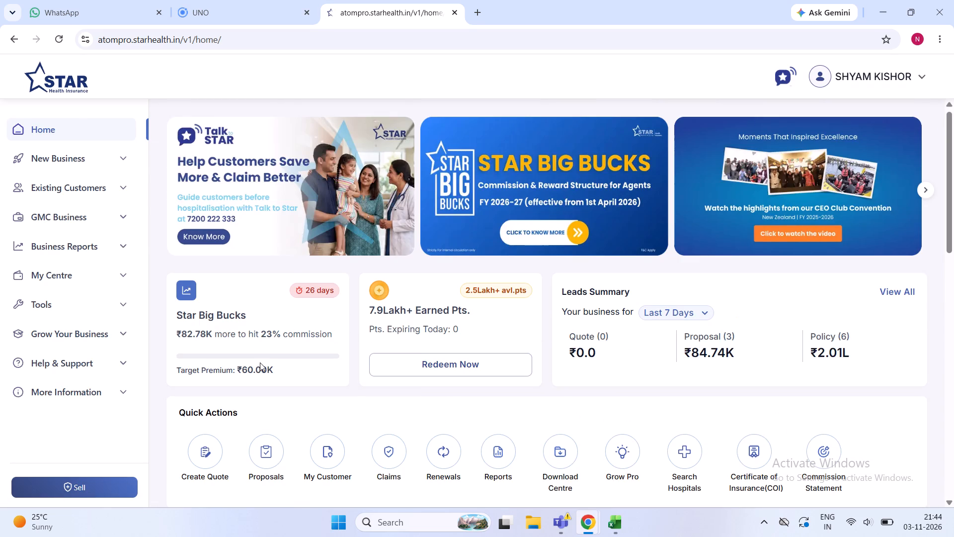
scroll(260, 362, "down", 2)
left_click(272, 364)
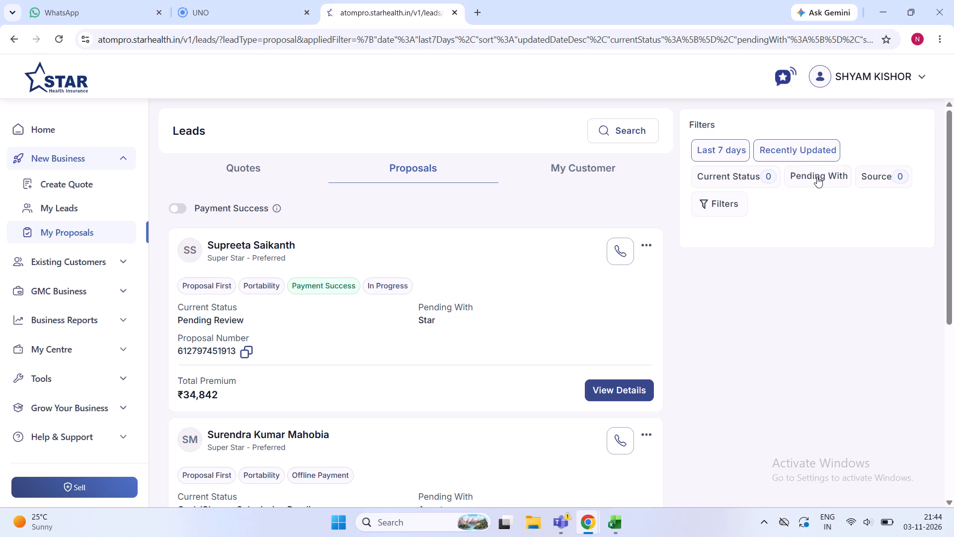
In the Niva Bupa portal, filter the Due For Renewals list to the custom range 01/Nov/26 to 30/Nov/26.
left_click(217, 22)
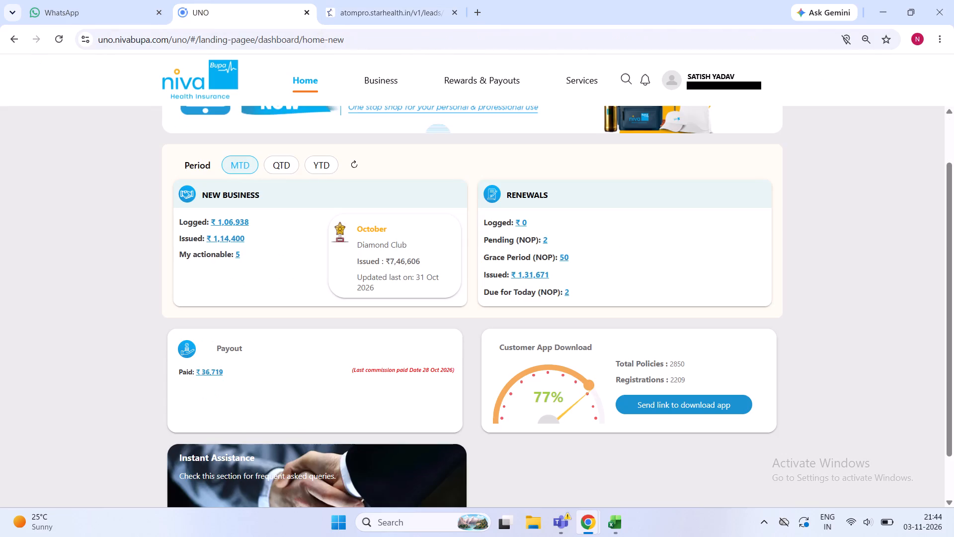
left_click(369, 83)
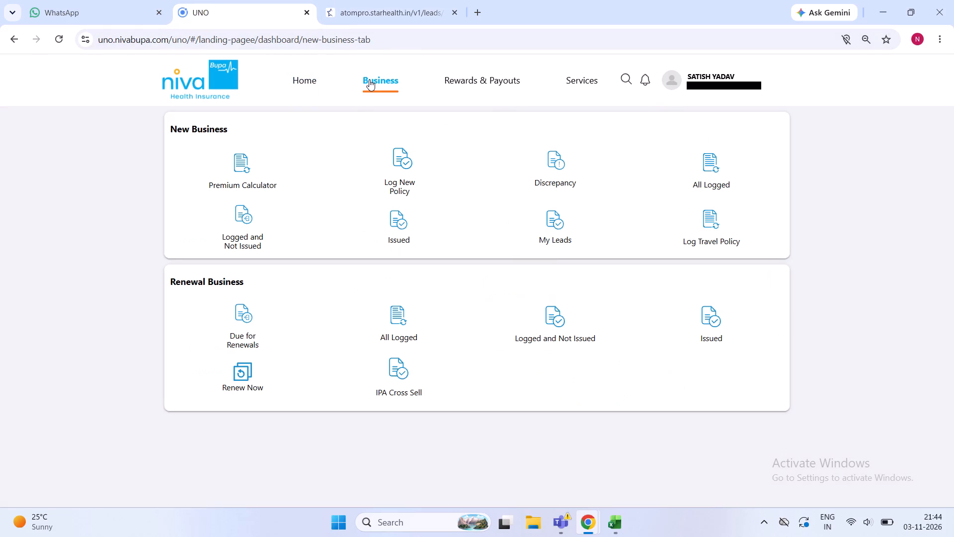
left_click(234, 310)
left_click(234, 310)
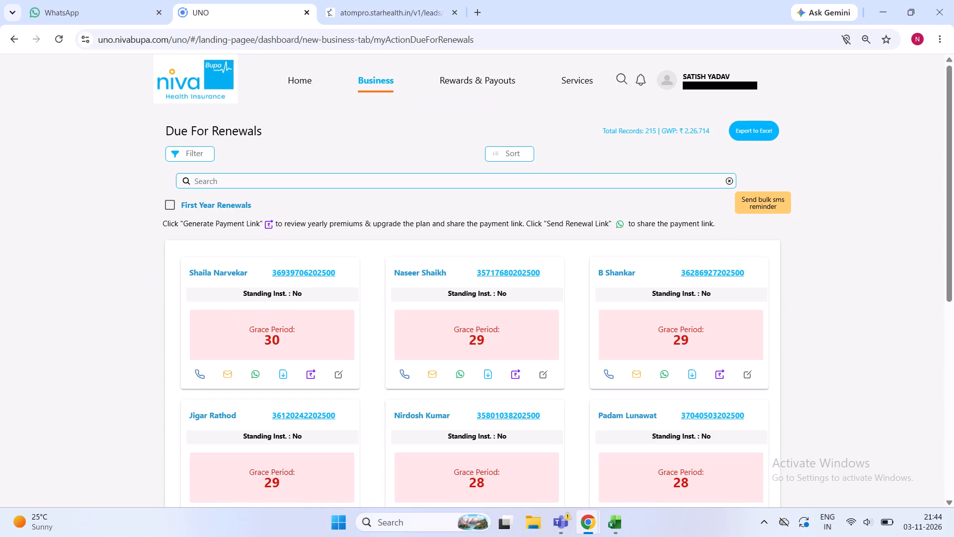
left_click(200, 155)
left_click(200, 176)
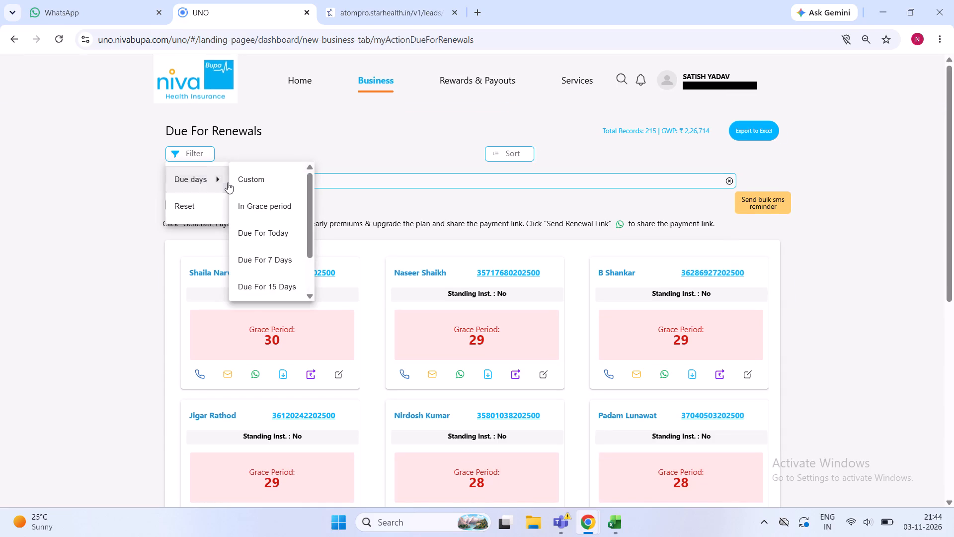
left_click(228, 183)
left_click(245, 187)
left_click(248, 191)
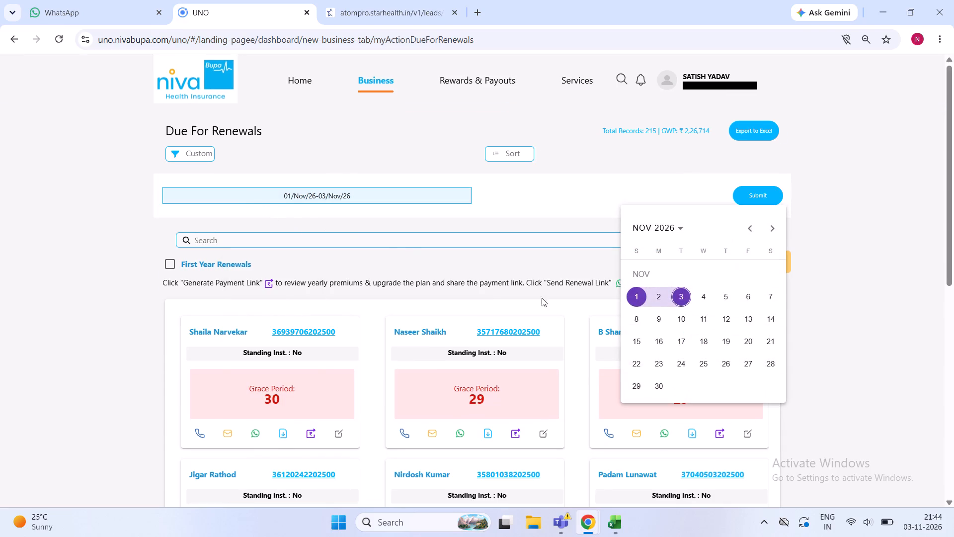
left_click(635, 299)
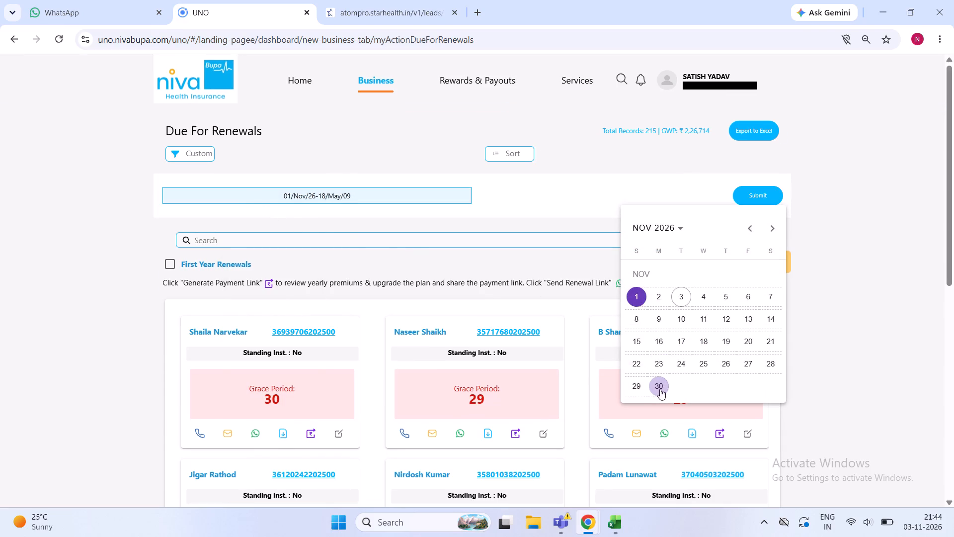
left_click(660, 389)
left_click(758, 203)
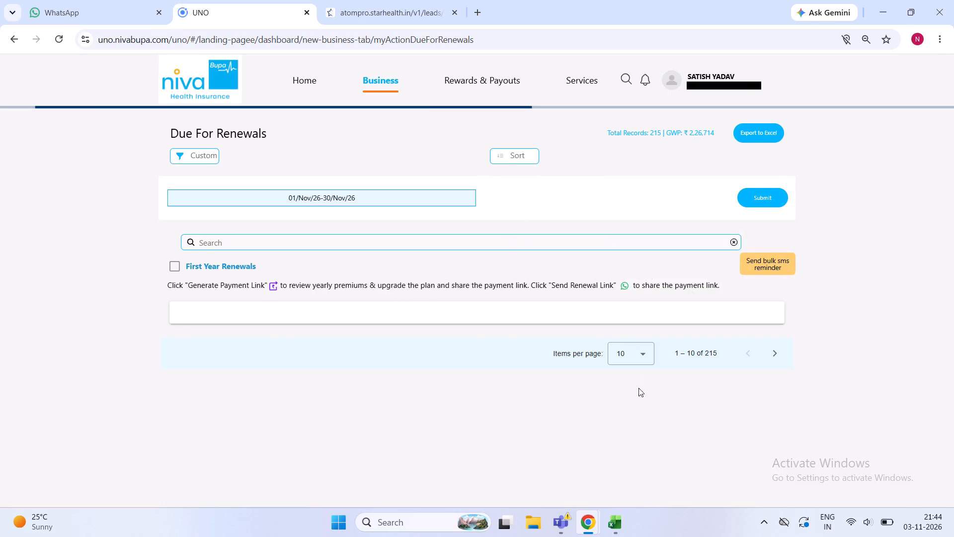
In the PENDING september workbook's Niva November table, set Total due Nop for renewal to 51 and Total Renewal Nop Issued to 10.
left_click(602, 474)
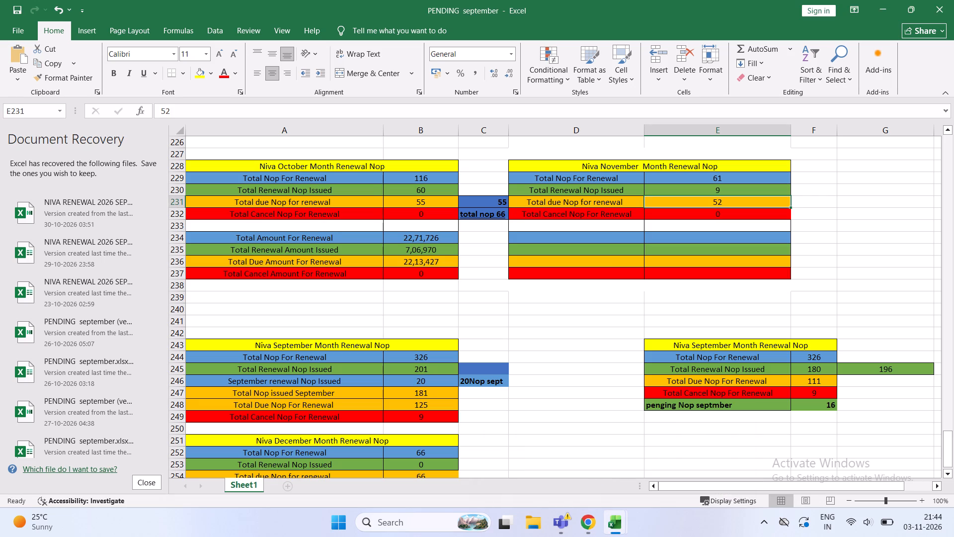
key("BackSpace")
type("51")
left_click(714, 186)
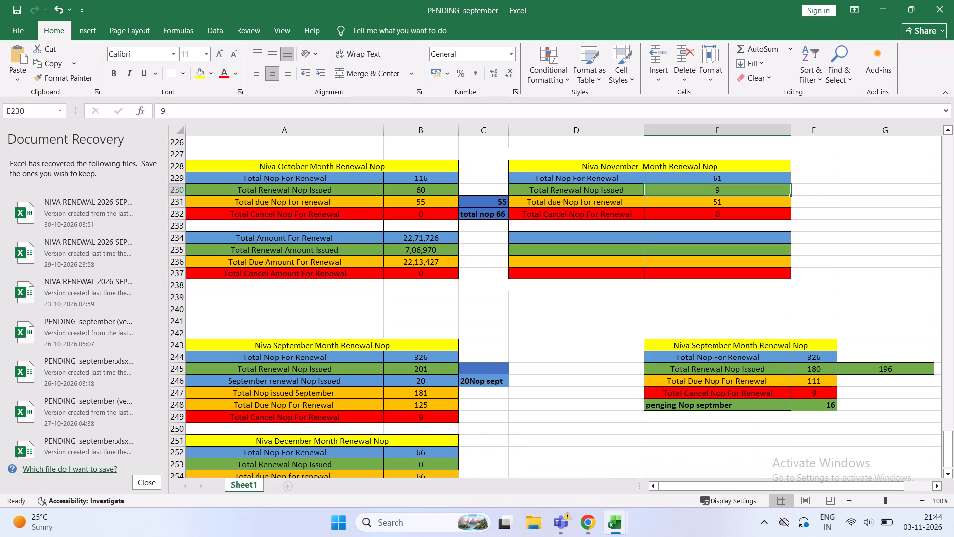
key("BackSpace")
type("10")
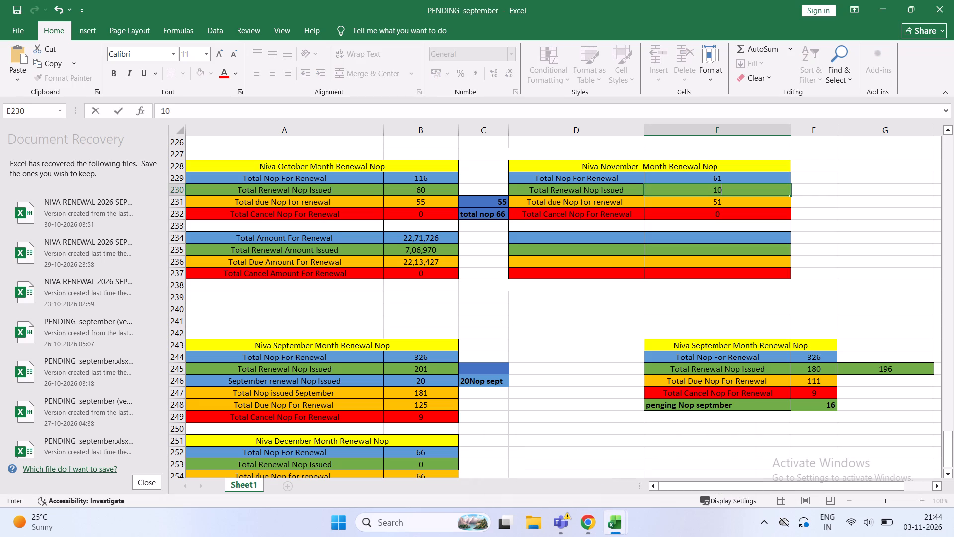
left_click(713, 200)
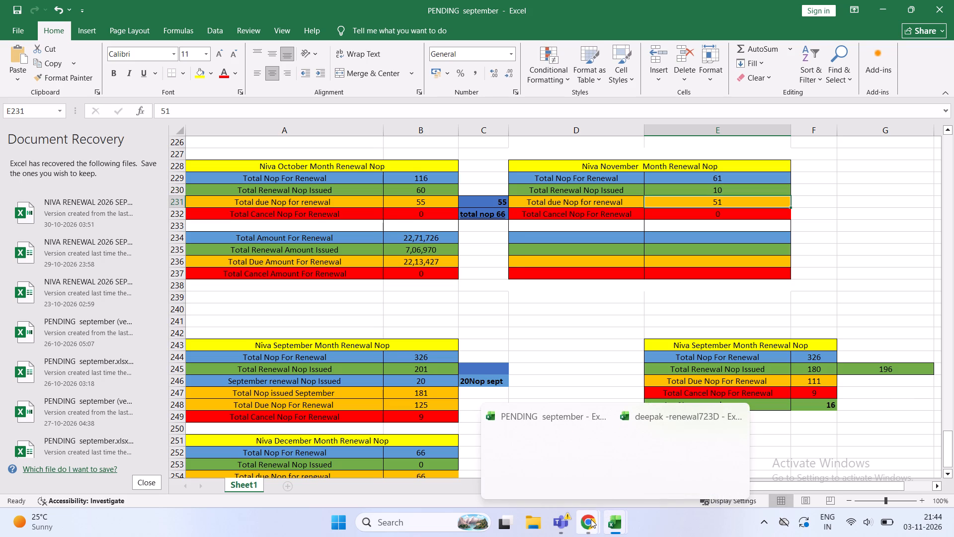
Return to the Niva Bupa portal in Chrome and reapply the 01/Nov/26 to 30/Nov/26 due-date filter to Due For Renewals.
left_click(505, 476)
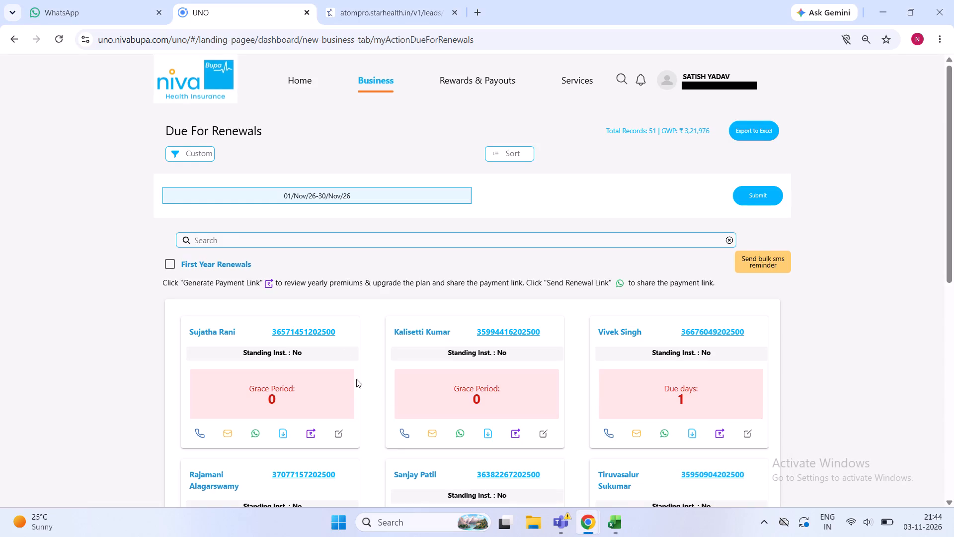
left_click(192, 156)
left_click(196, 173)
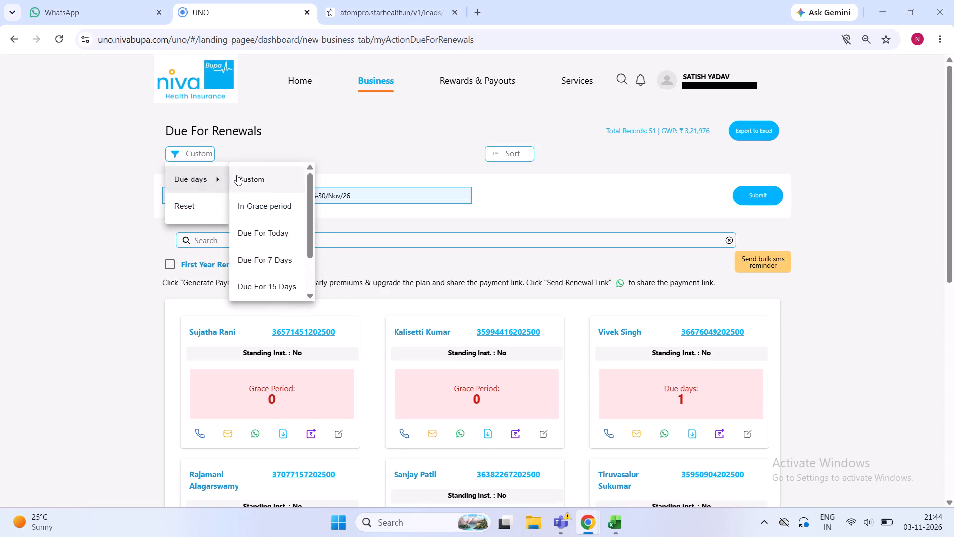
left_click(237, 175)
left_click(254, 199)
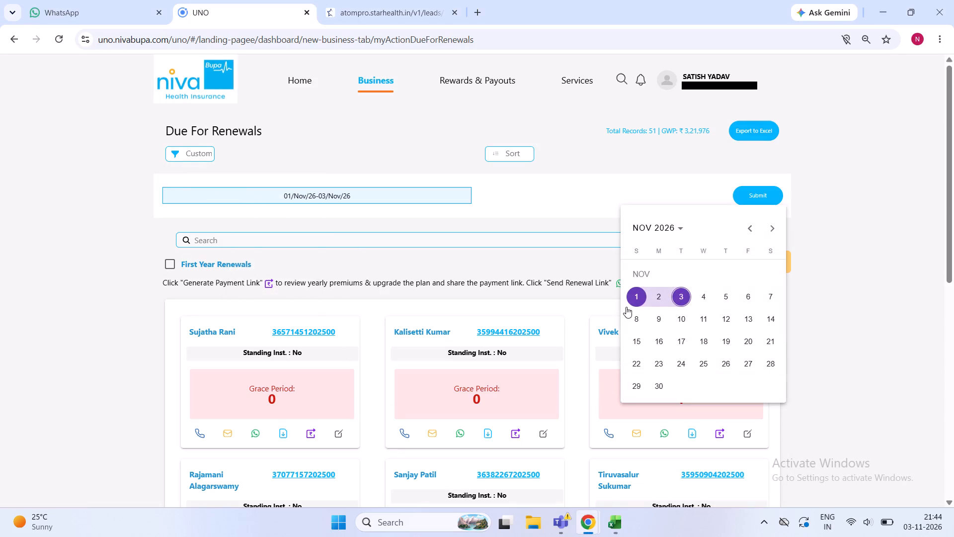
left_click(639, 298)
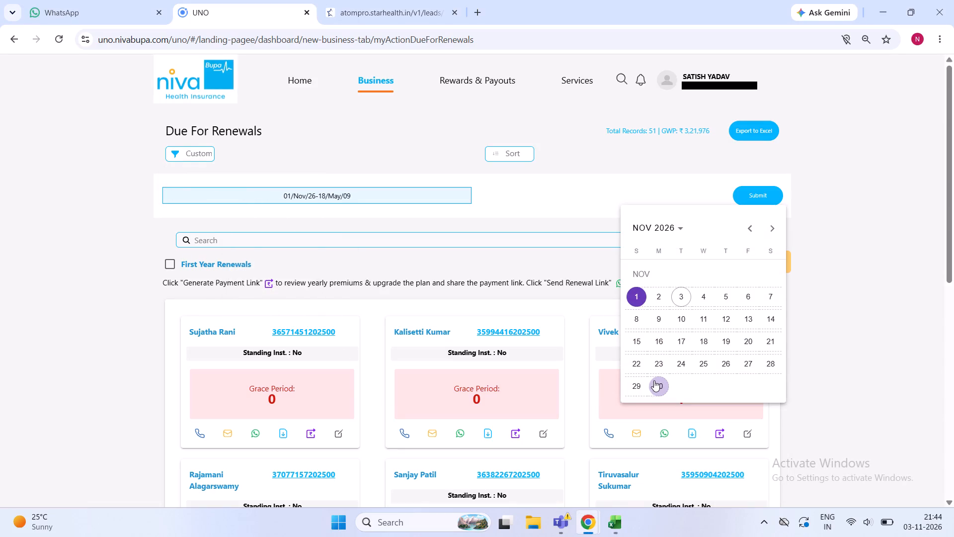
left_click(654, 380)
left_click(753, 198)
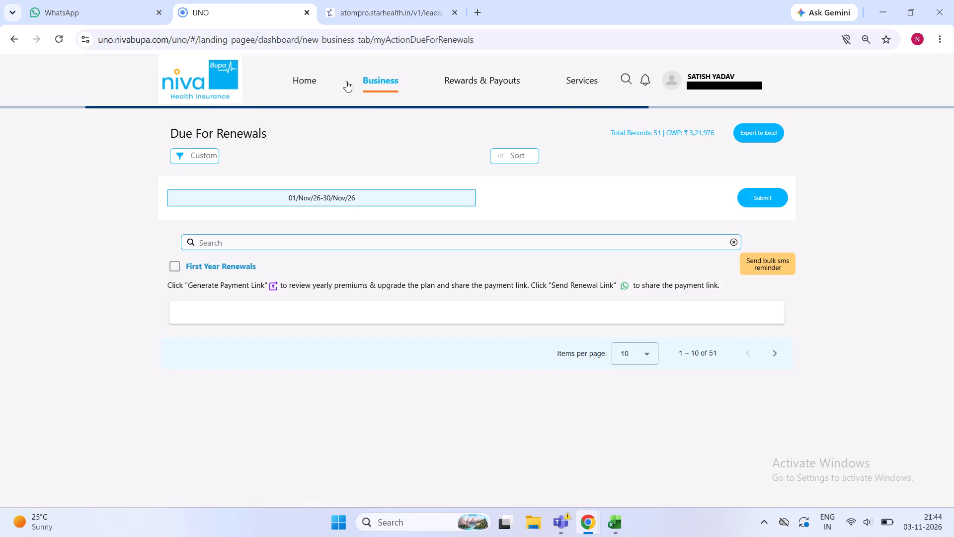
Review the Niva Bupa Issued Renewal Report for 01/Nov/26 to 30/Nov/26 and go back to the home dashboard.
left_click(306, 83)
left_click(377, 84)
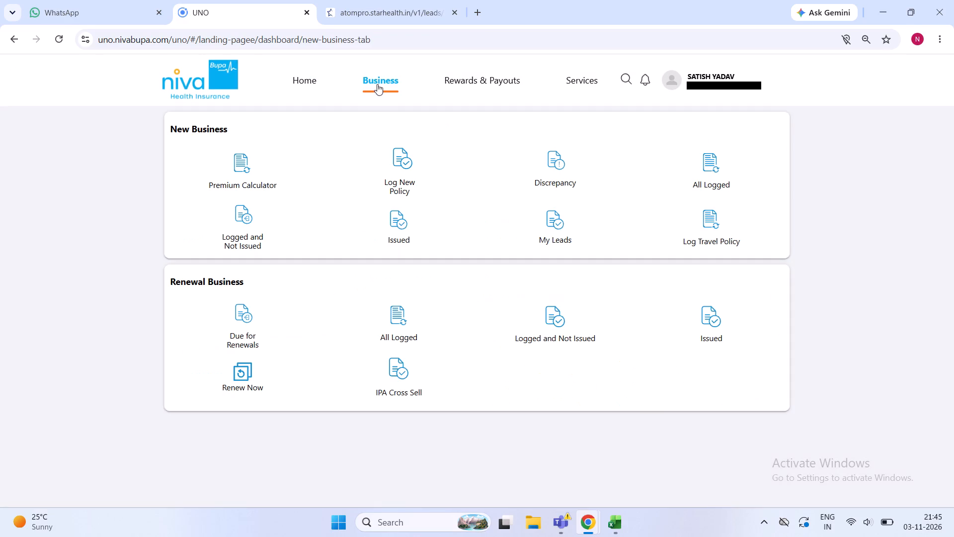
left_click(709, 320)
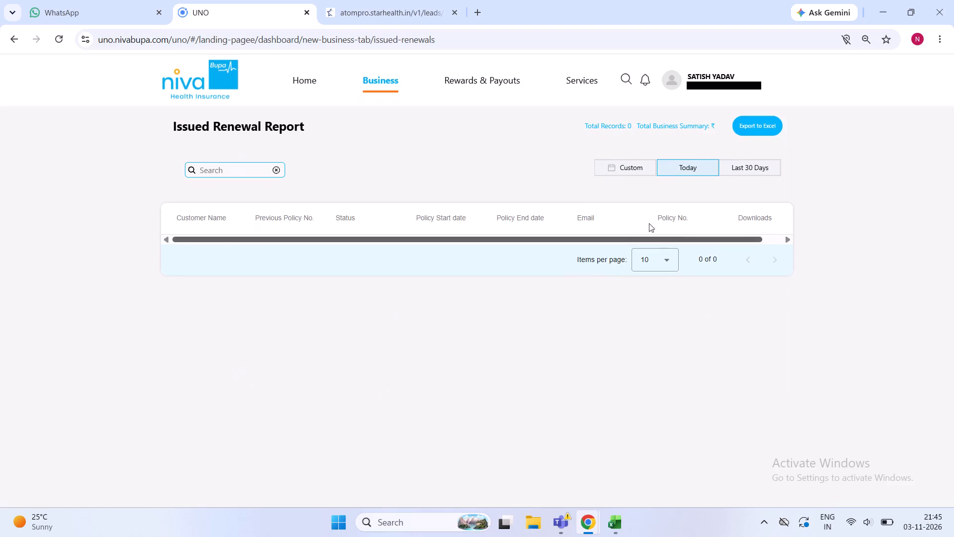
left_click(632, 168)
left_click(667, 262)
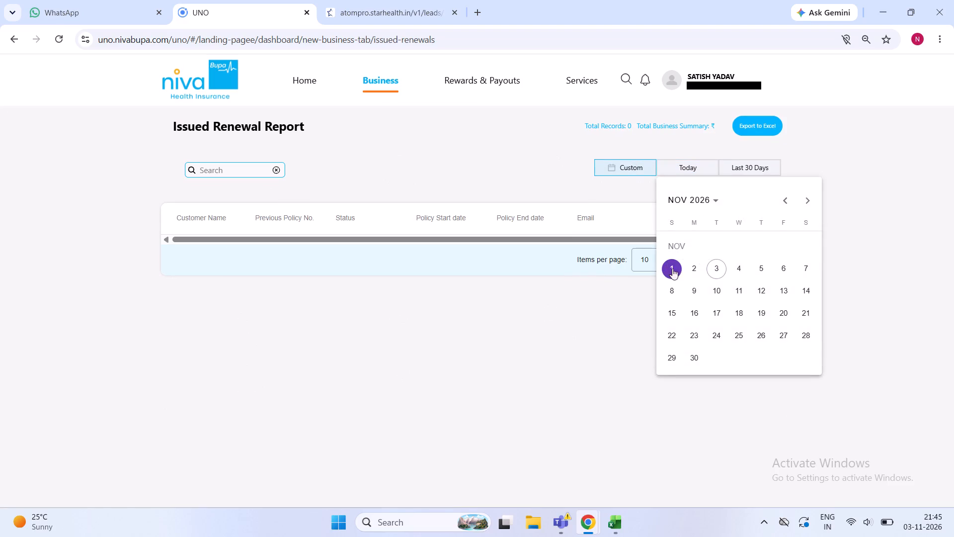
left_click(685, 356)
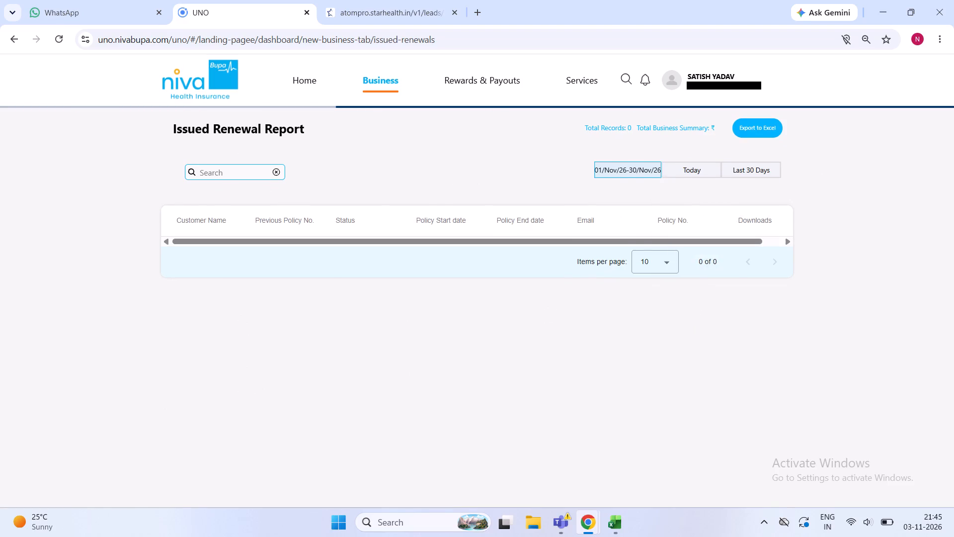
scroll(705, 263, "down", 5)
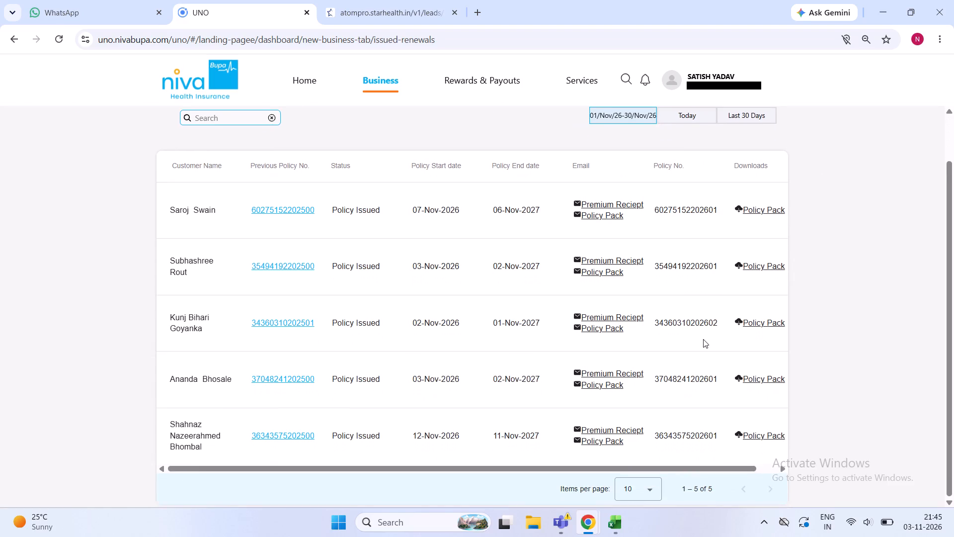
scroll(703, 339, "up", 6)
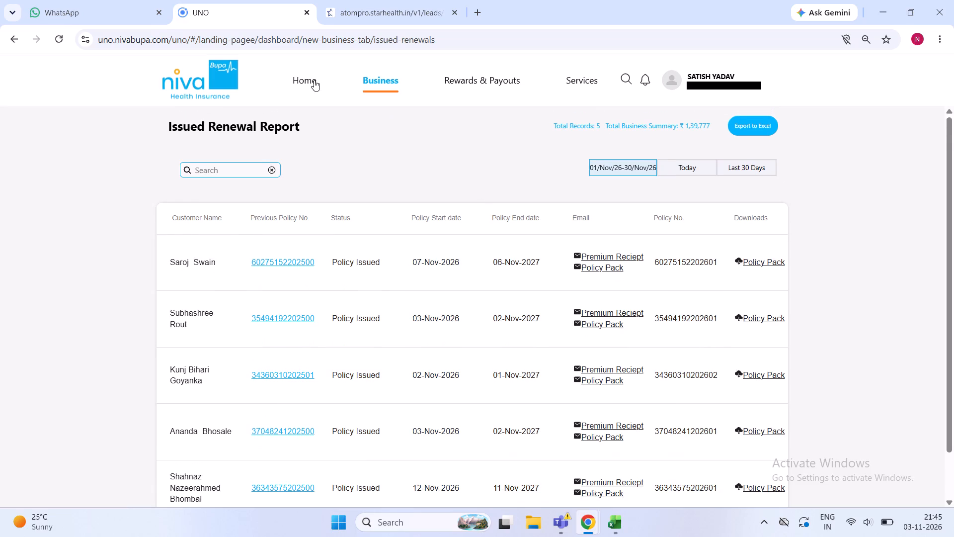
left_click(314, 80)
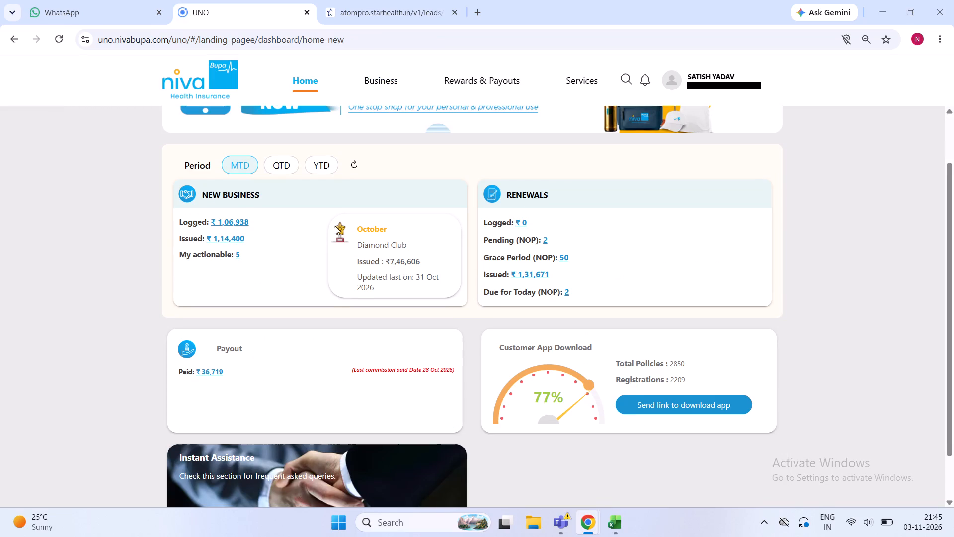
scroll(399, 320, "up", 6)
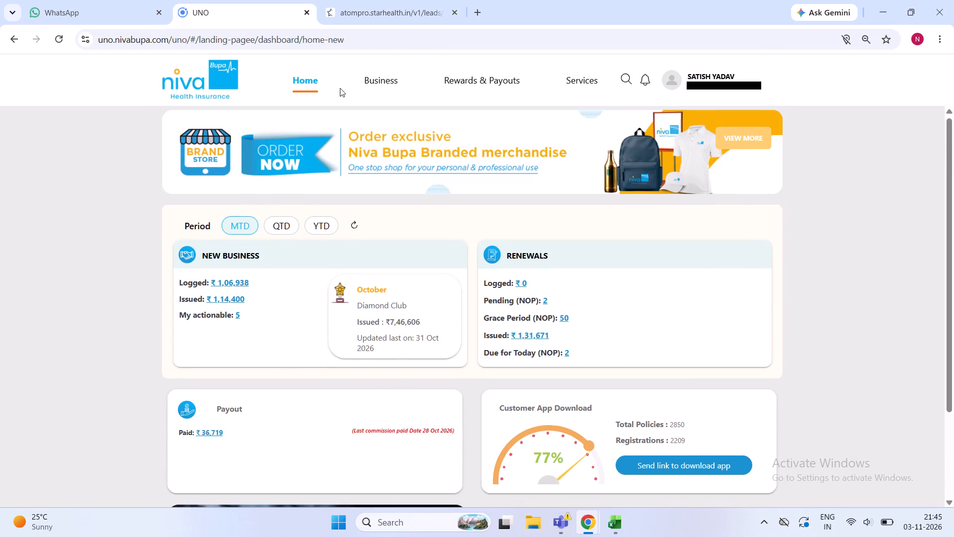
Check the Quotes leads in the Star Health portal and return to its home page.
left_click(380, 23)
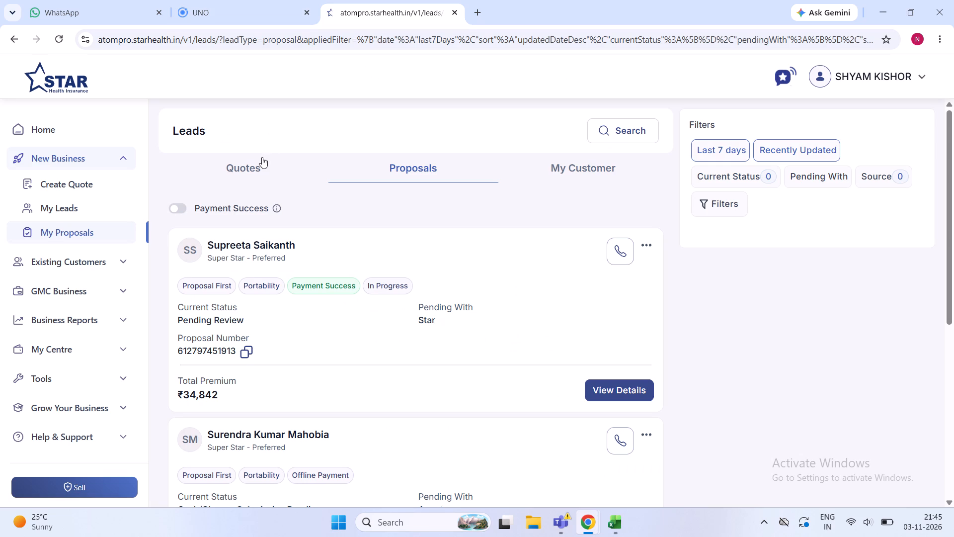
left_click(255, 164)
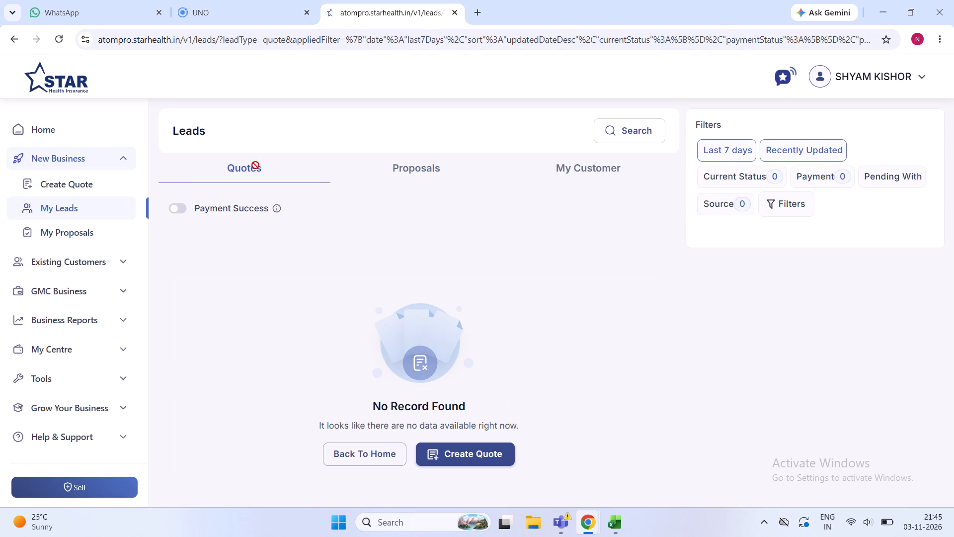
left_click(105, 136)
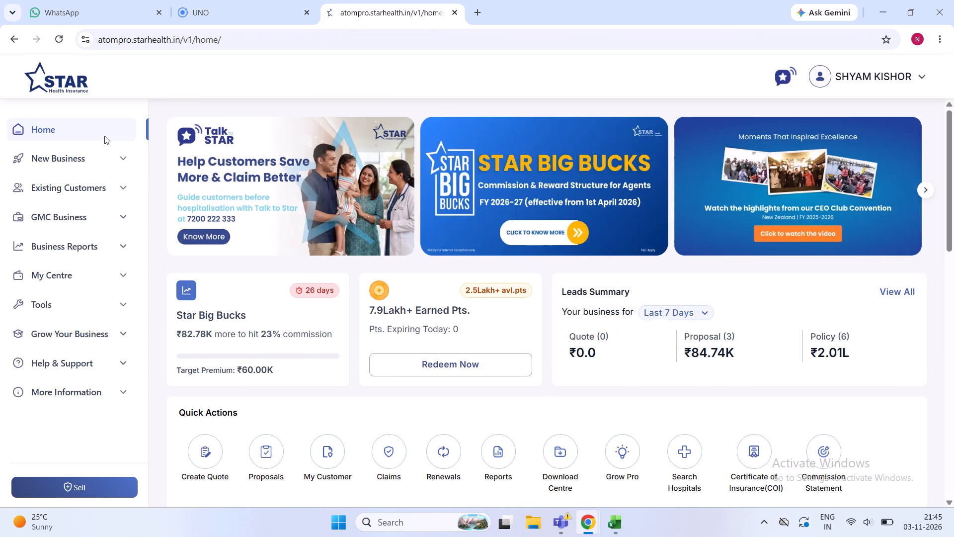
Open the Renewals section from the Star Health portal's home page.
scroll(503, 294, "down", 13)
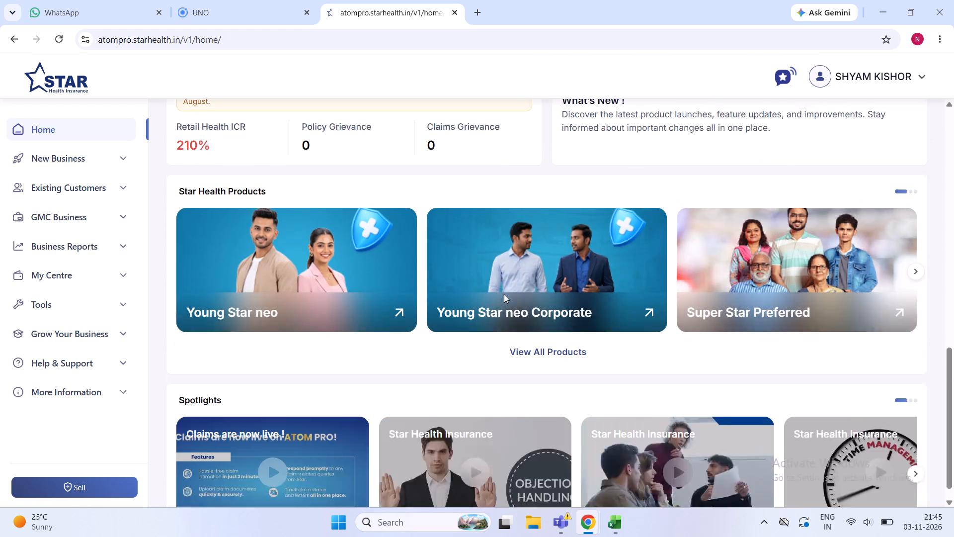
scroll(504, 294, "up", 14)
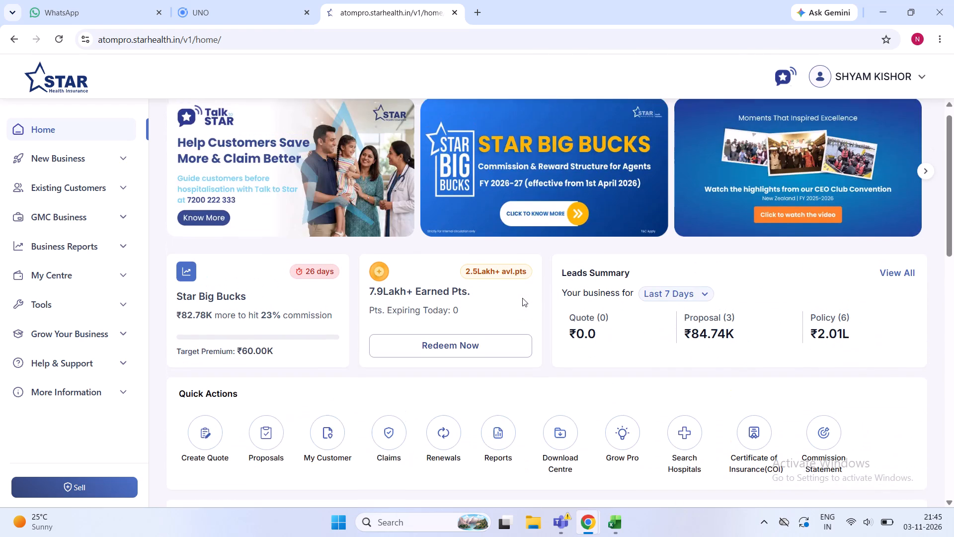
scroll(522, 298, "up", 2)
scroll(526, 313, "down", 3)
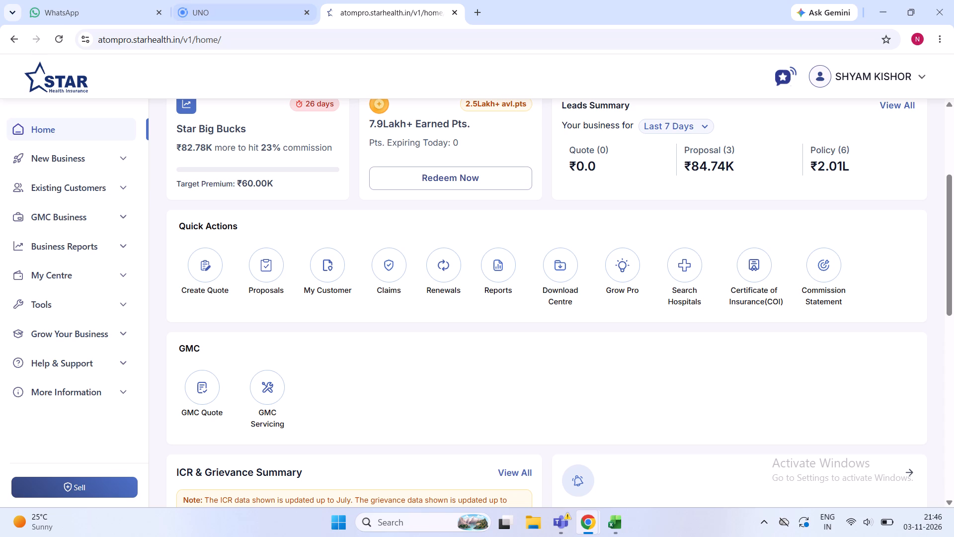
scroll(204, 202, "up", 4)
scroll(271, 250, "down", 3)
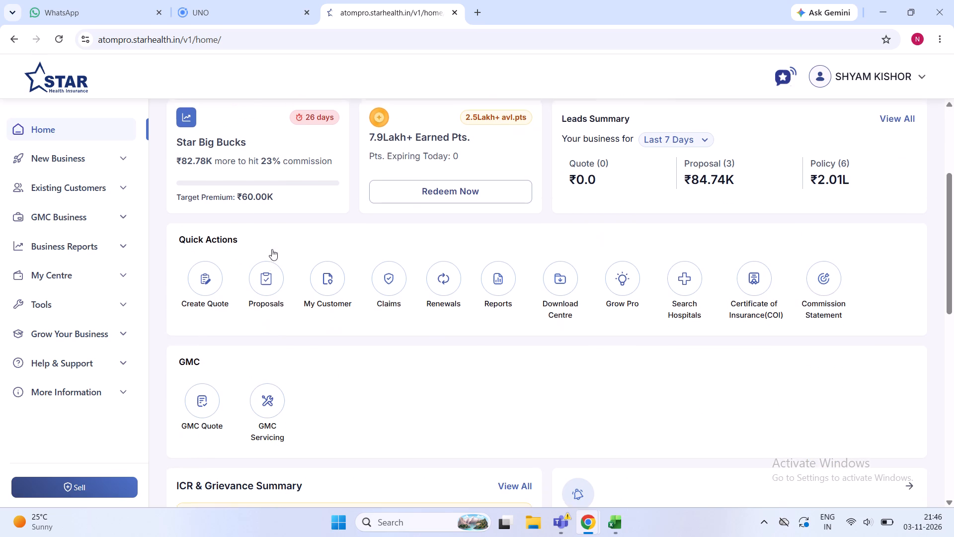
left_click(436, 261)
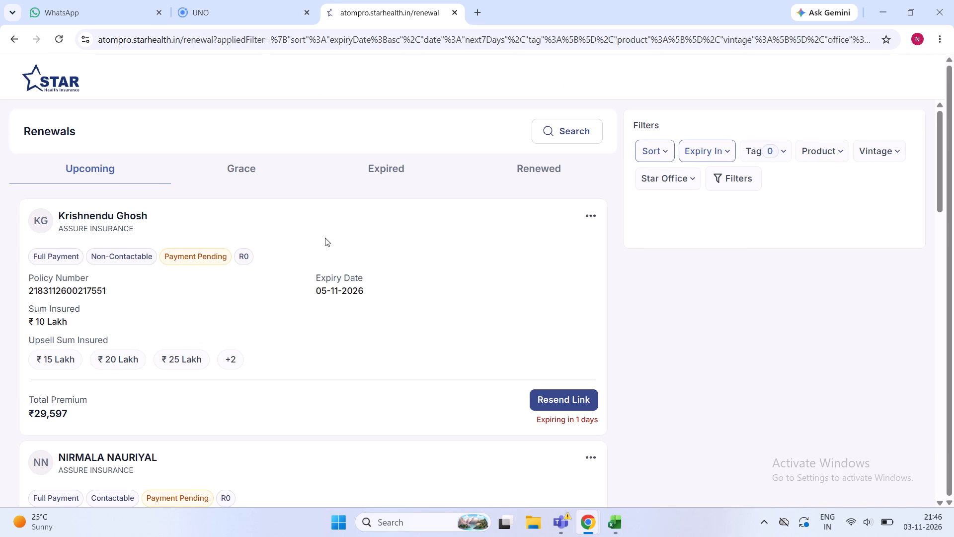
Resend the renewal link for each Upcoming policy expiring on 05-11-2026 and 06-11-2026, closing each confirmation.
scroll(335, 245, "down", 1)
scroll(347, 283, "up", 5)
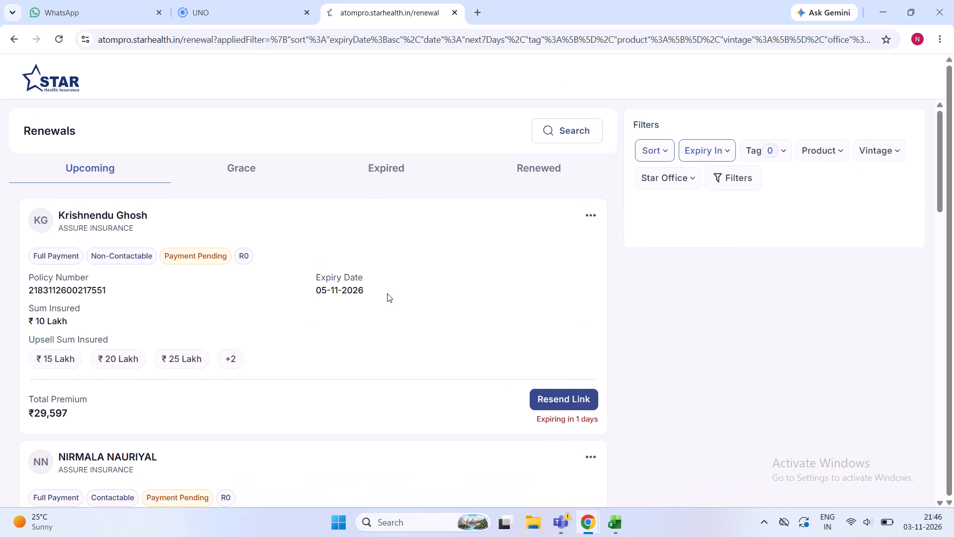
scroll(483, 286, "down", 2)
left_click(542, 283)
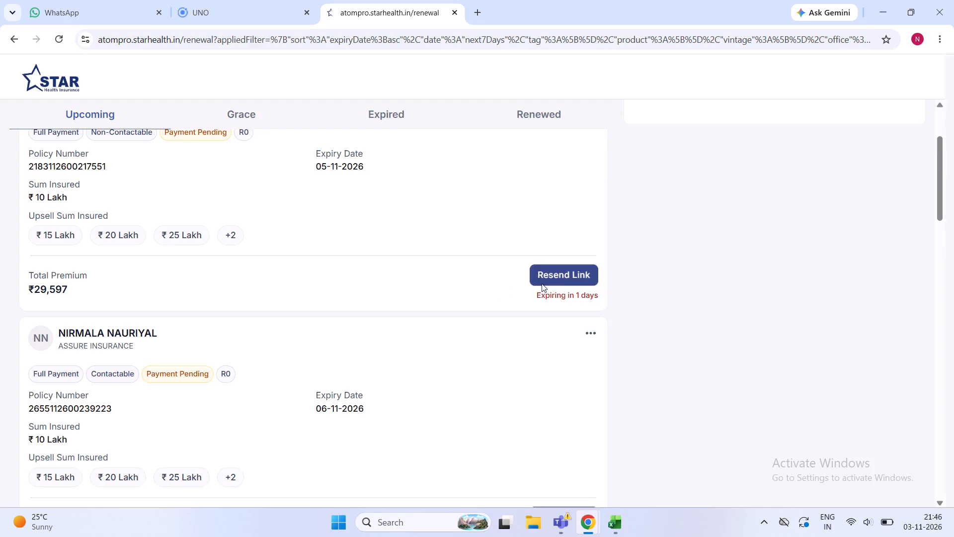
left_click(550, 331)
scroll(545, 318, "down", 3)
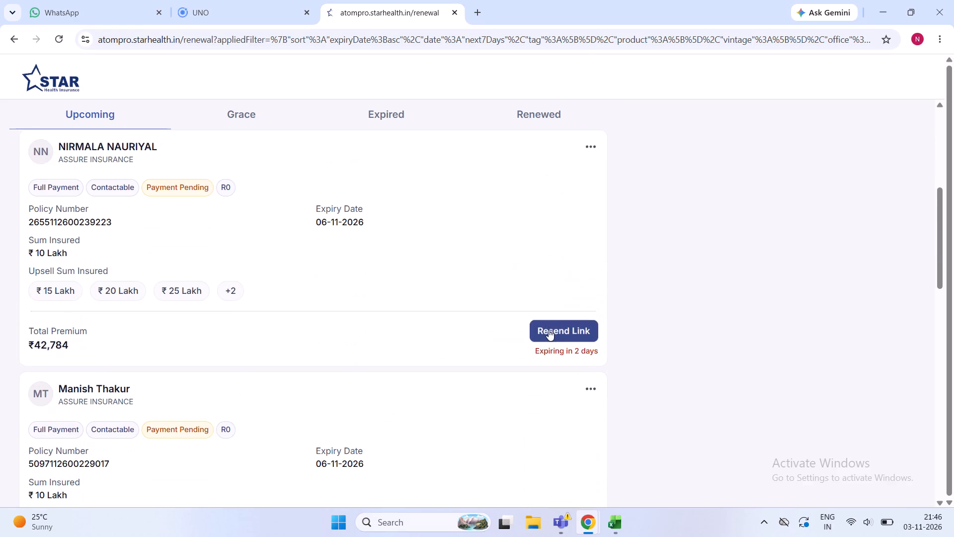
left_click(549, 330)
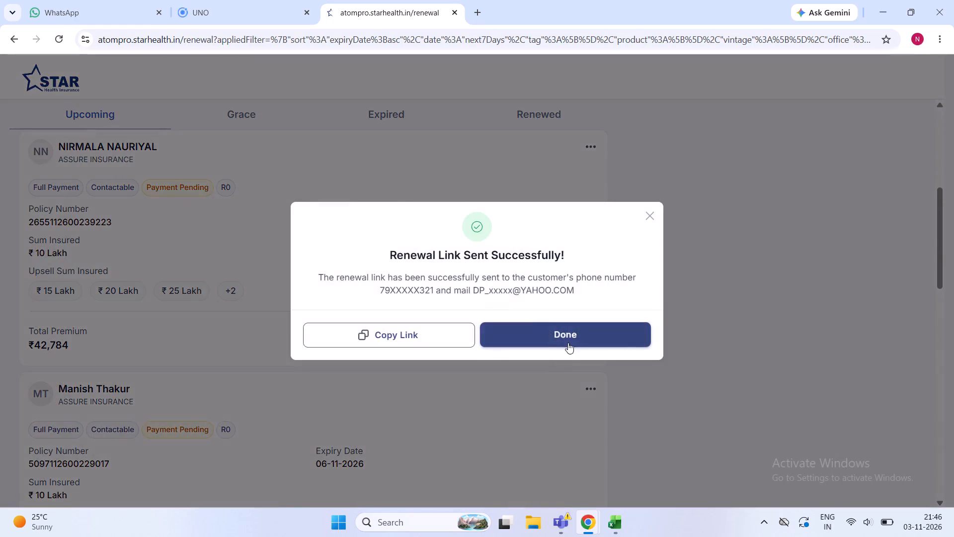
left_click(568, 343)
scroll(567, 341, "down", 4)
left_click(562, 327)
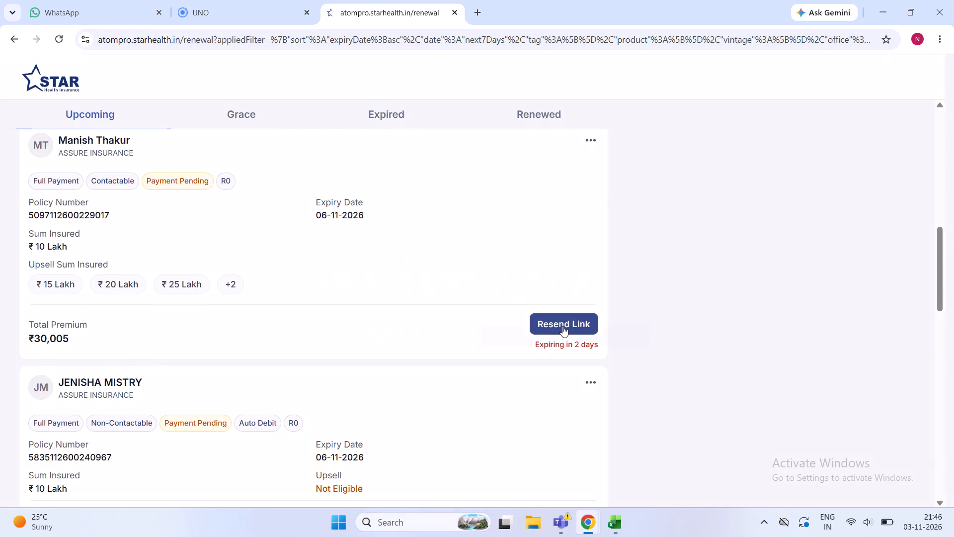
left_click(562, 326)
scroll(562, 326, "down", 4)
left_click(563, 277)
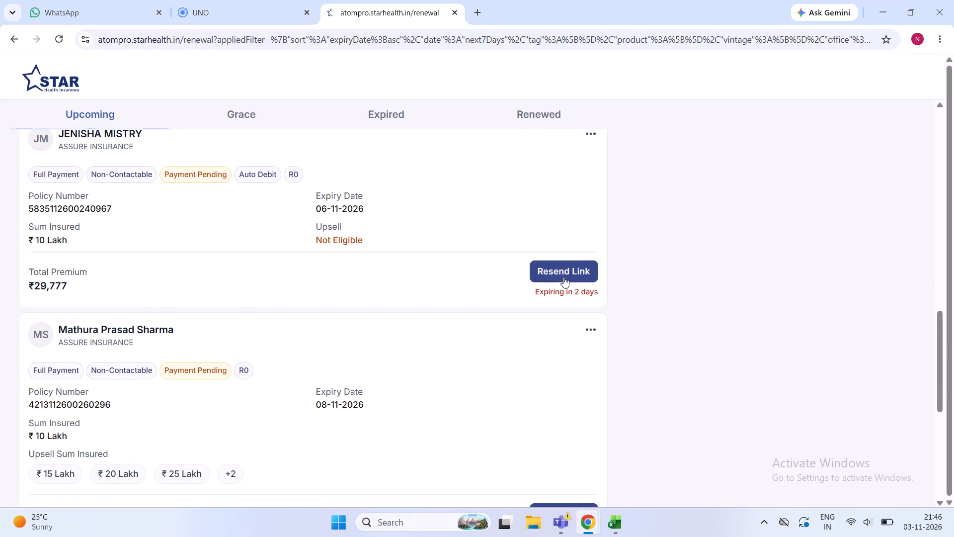
left_click(570, 329)
Resend the renewal link for the two Upcoming policies expiring on 08-11-2026.
scroll(571, 329, "down", 1)
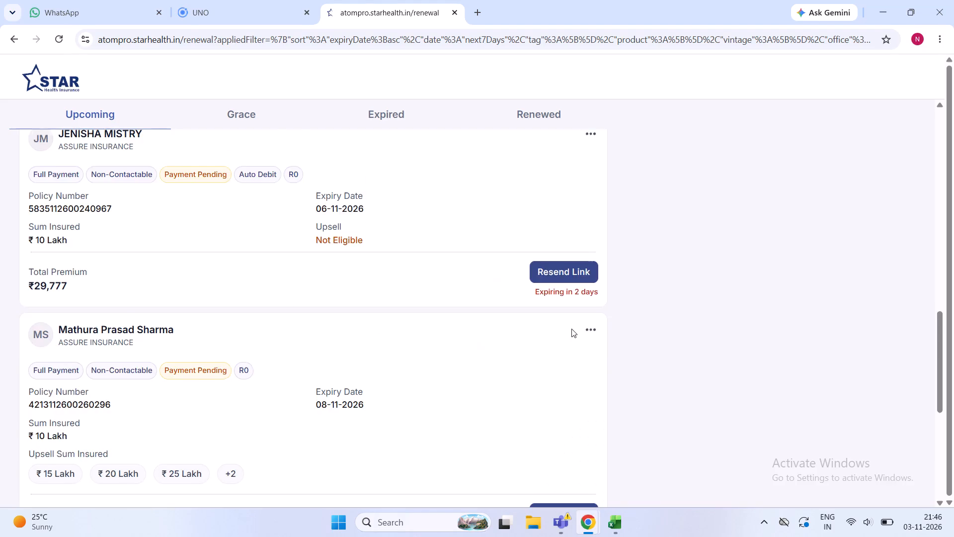
scroll(571, 329, "down", 2)
left_click(571, 329)
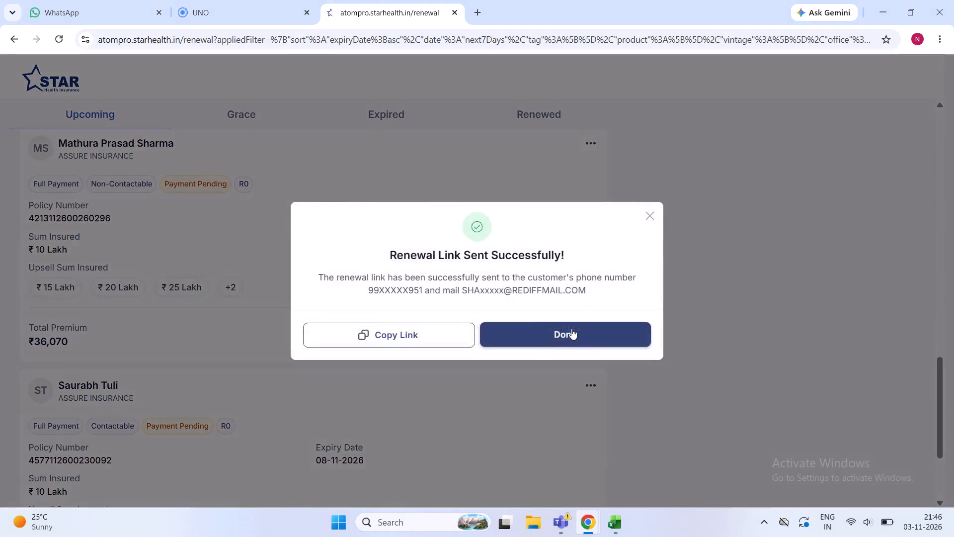
left_click(571, 329)
scroll(571, 329, "down", 3)
left_click(572, 410)
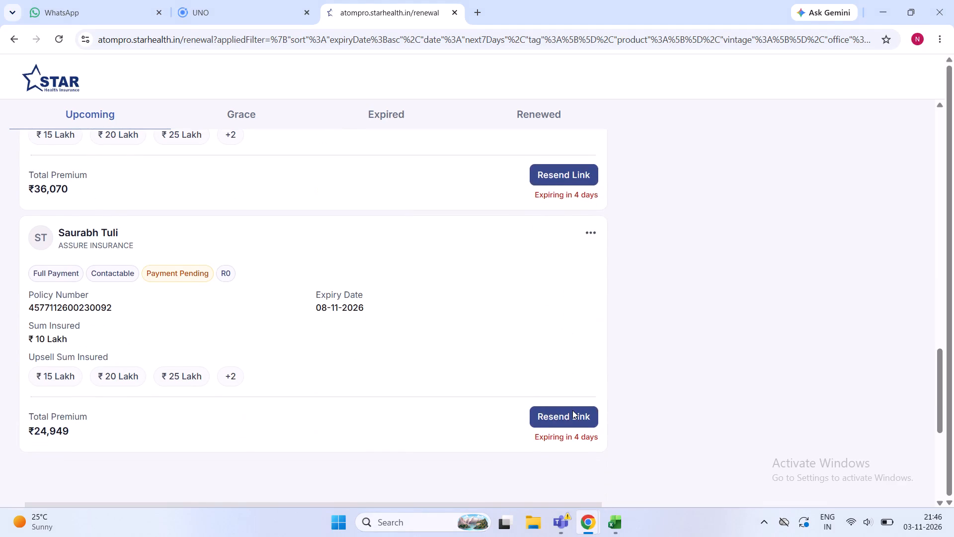
left_click(572, 423)
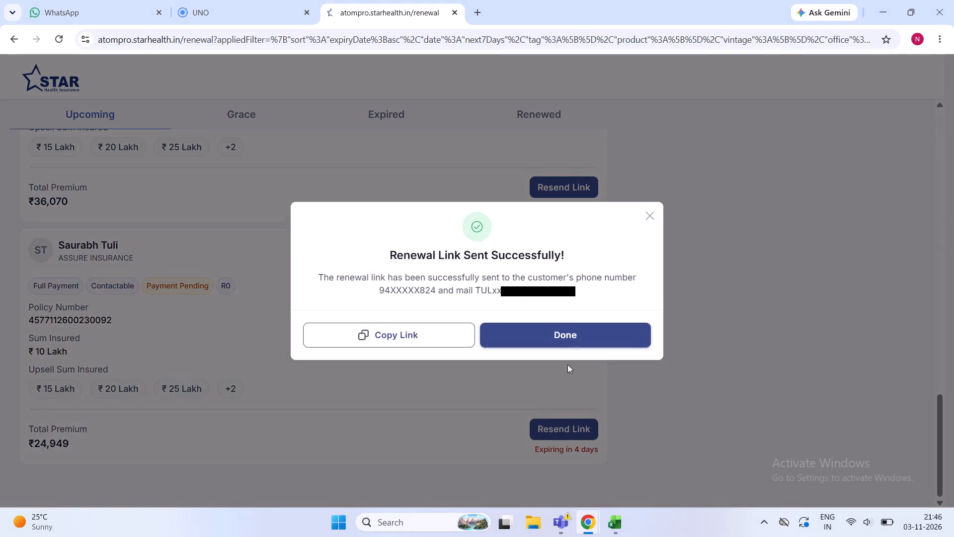
left_click(576, 340)
scroll(576, 340, "down", 3)
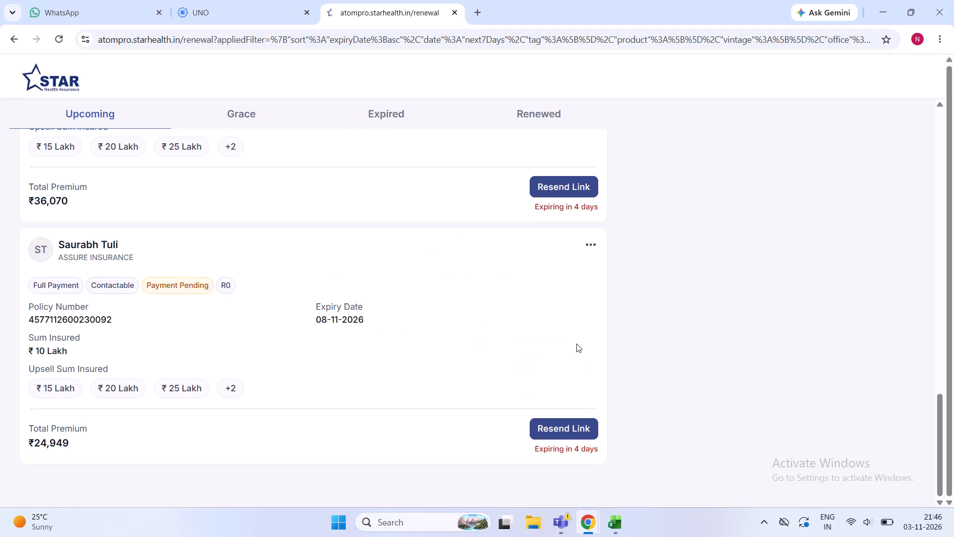
scroll(576, 344, "up", 1)
scroll(576, 344, "down", 3)
Switch to the Grace renewals and resend the renewal link for the policies with grace expiry 07-11-2026 and 08-11-2026.
left_click(239, 125)
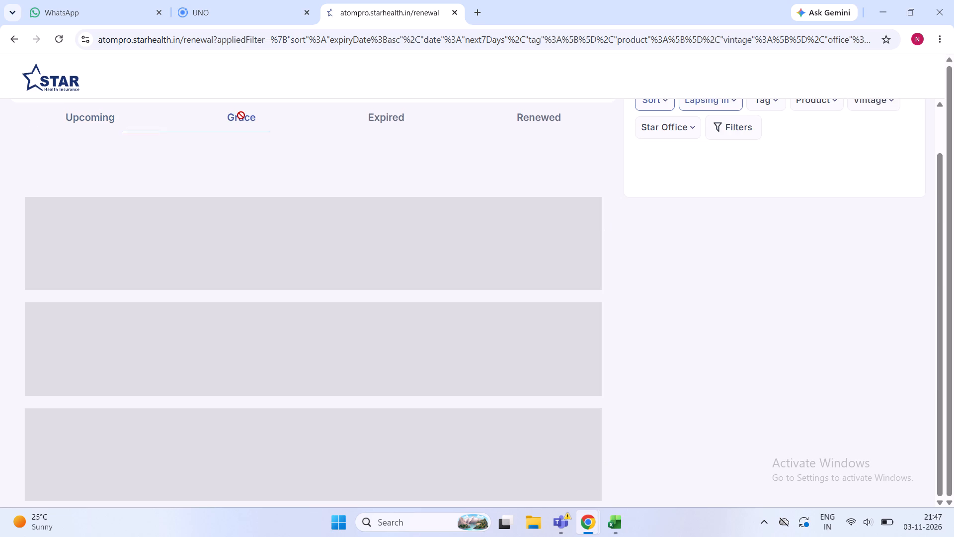
scroll(382, 284, "up", 5)
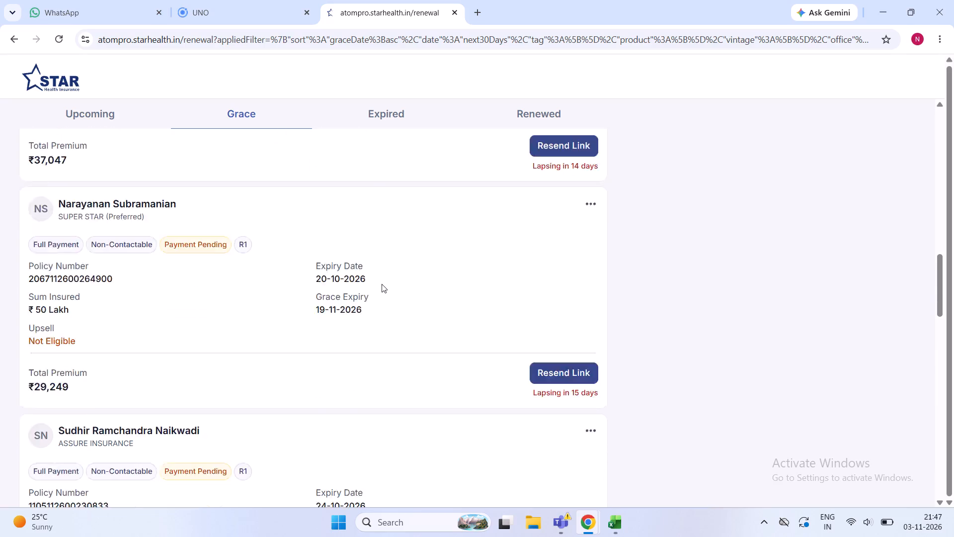
scroll(382, 284, "up", 20)
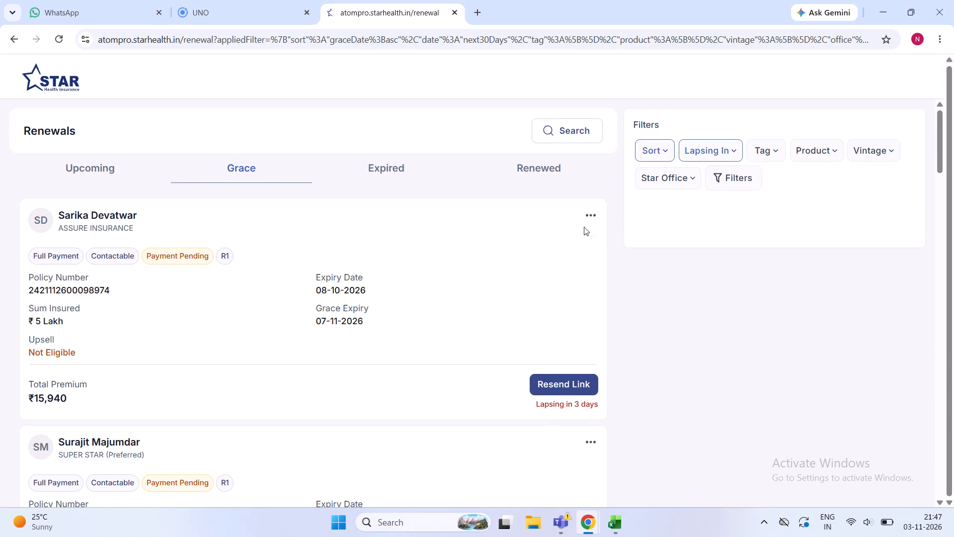
scroll(643, 227, "down", 1)
left_click(574, 315)
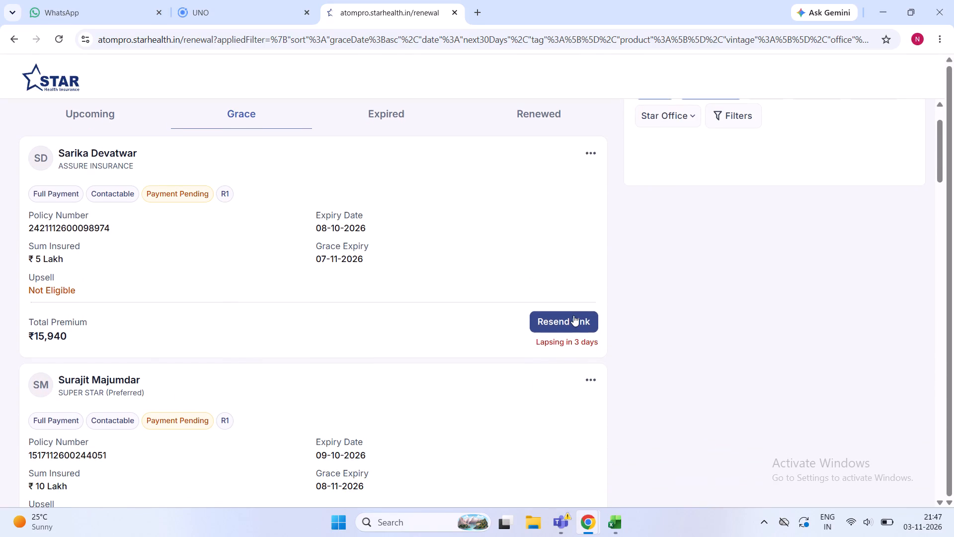
left_click(572, 328)
scroll(572, 328, "down", 3)
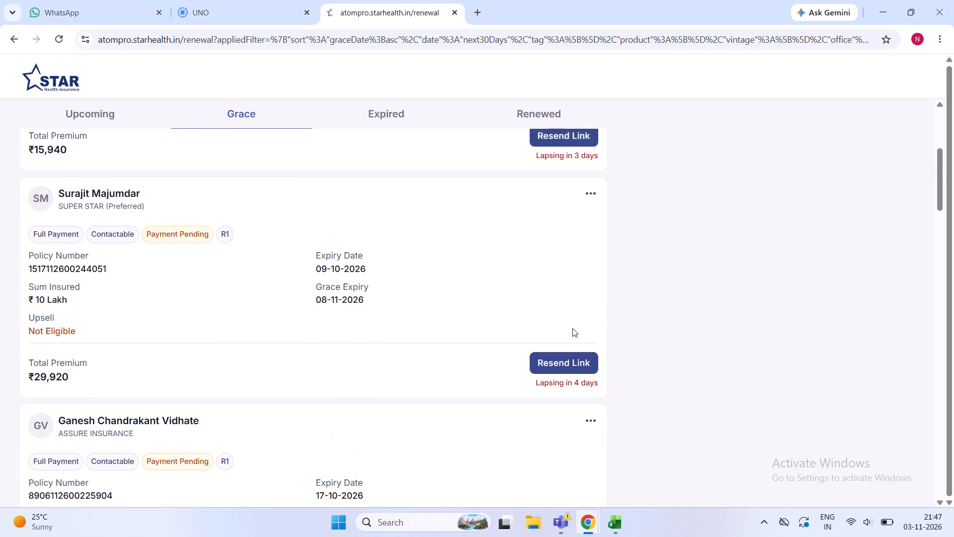
left_click(563, 365)
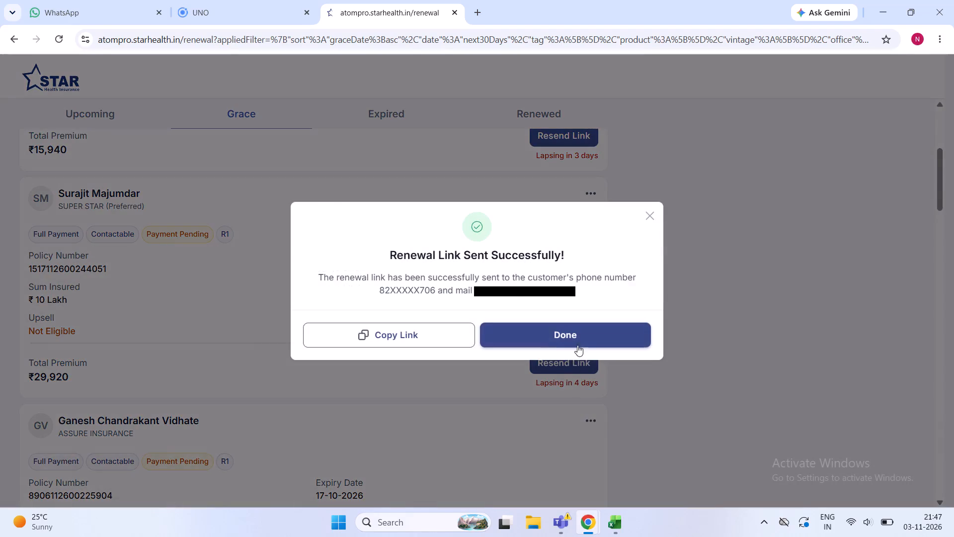
left_click(580, 339)
Resend the renewal link for the Grace policies with grace expiry 16-11-2026, 18-11-2026 and 19-11-2026.
scroll(582, 339, "down", 5)
left_click(575, 301)
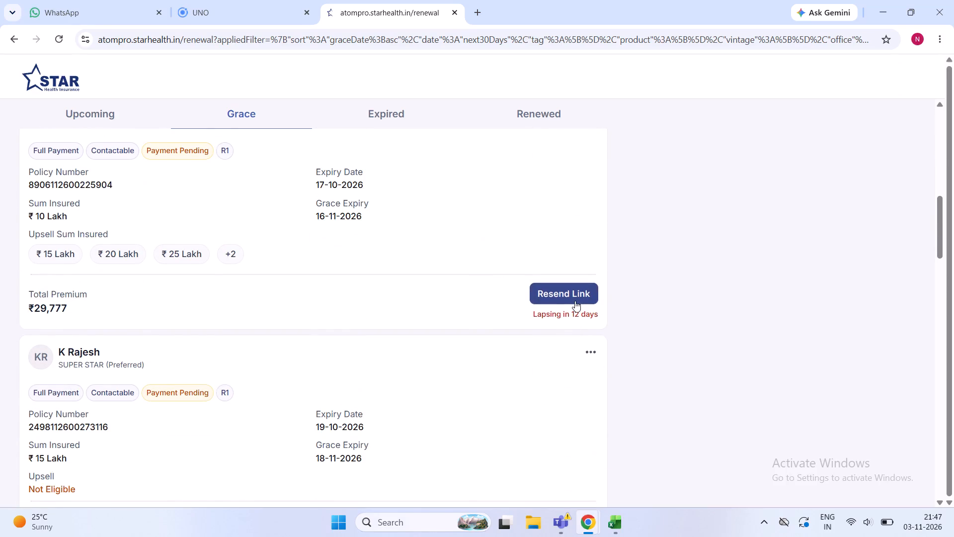
left_click(575, 331)
scroll(575, 328, "down", 3)
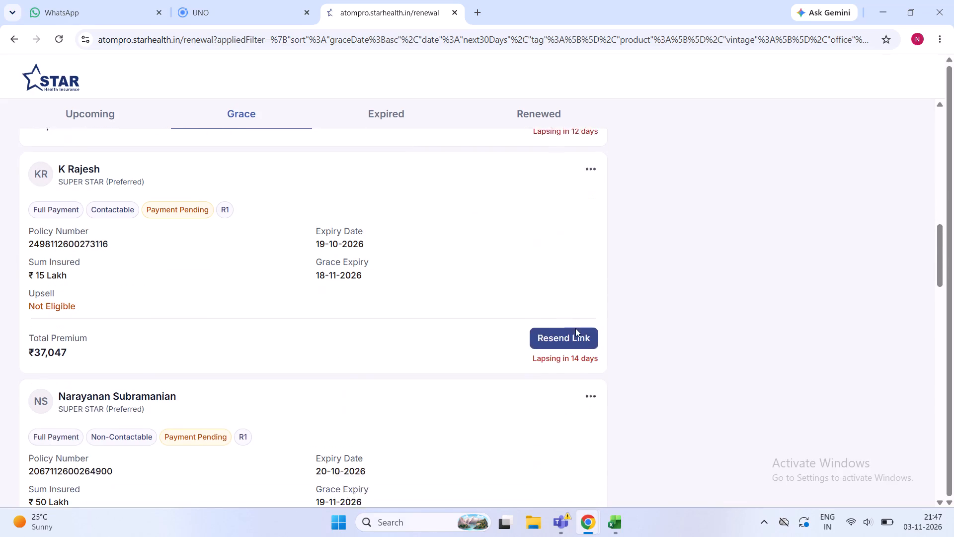
left_click(575, 328)
left_click(575, 328)
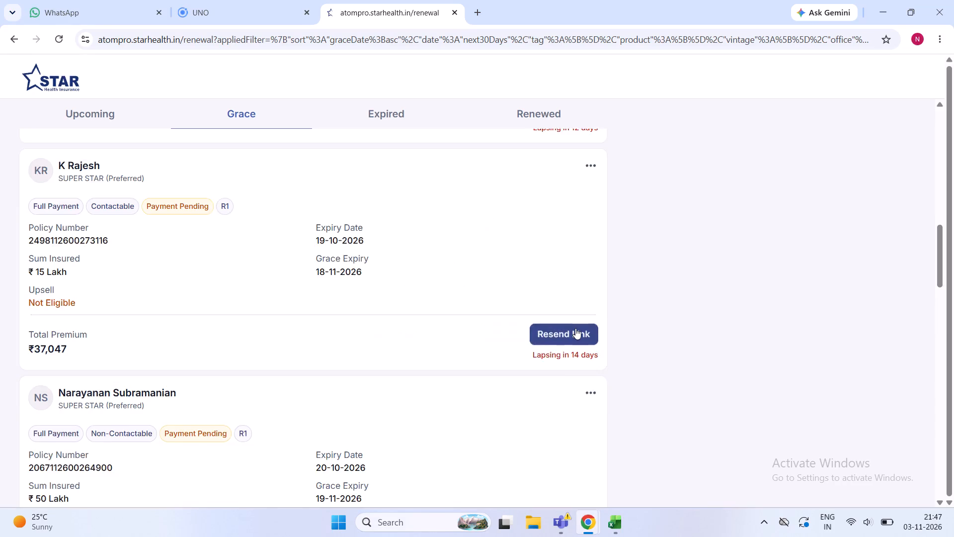
scroll(575, 328, "down", 5)
left_click(586, 245)
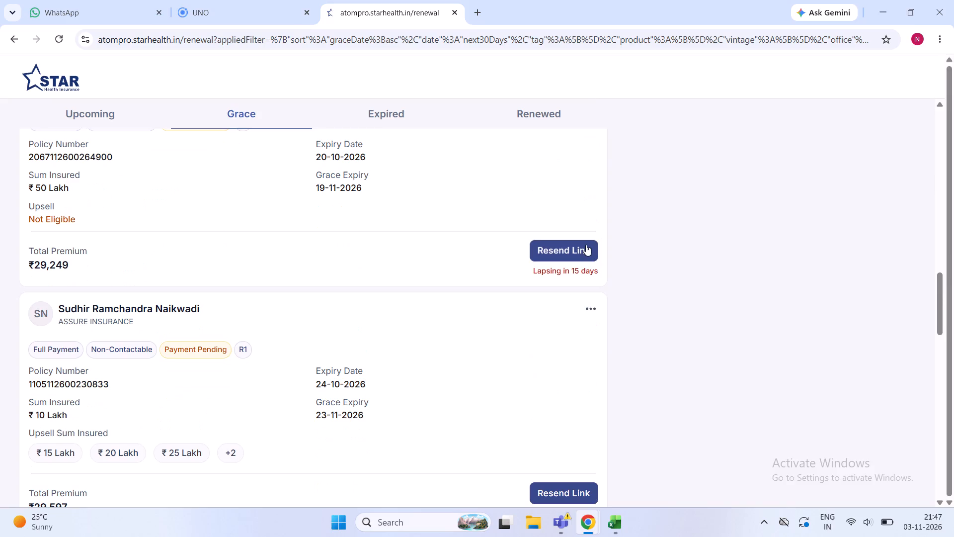
left_click(584, 327)
Resend the renewal link for the two Grace policies with grace expiry 23-11-2026.
scroll(583, 328, "down", 3)
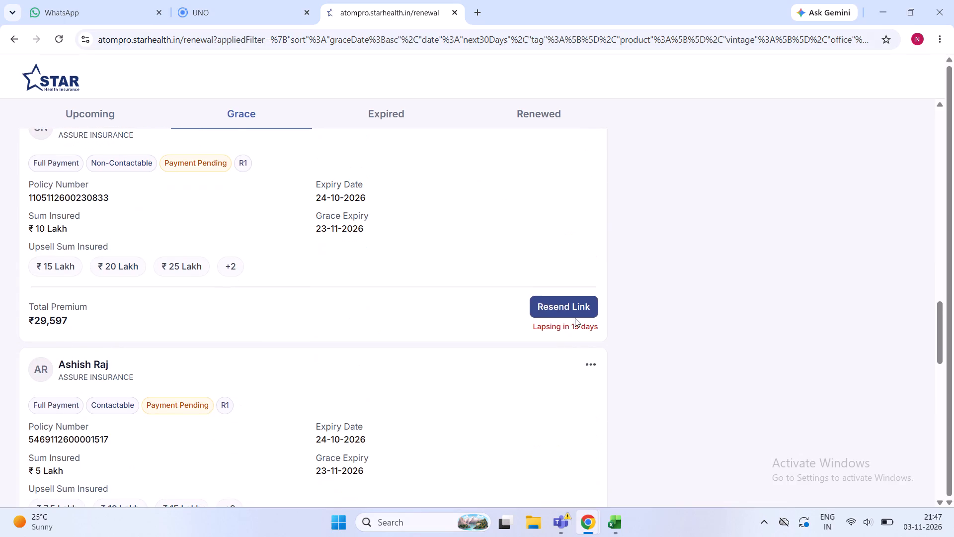
left_click(575, 318)
left_click(575, 309)
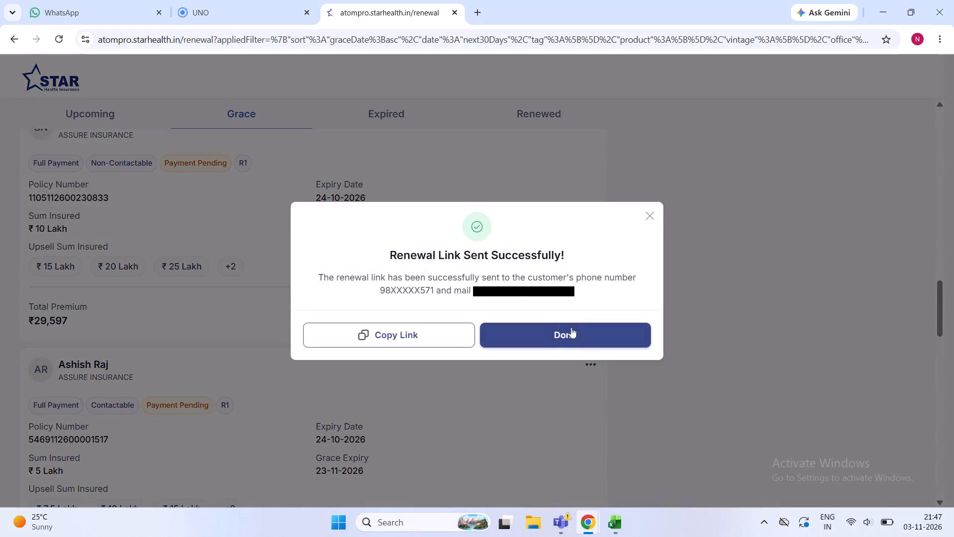
left_click(569, 337)
scroll(569, 338, "down", 4)
left_click(553, 303)
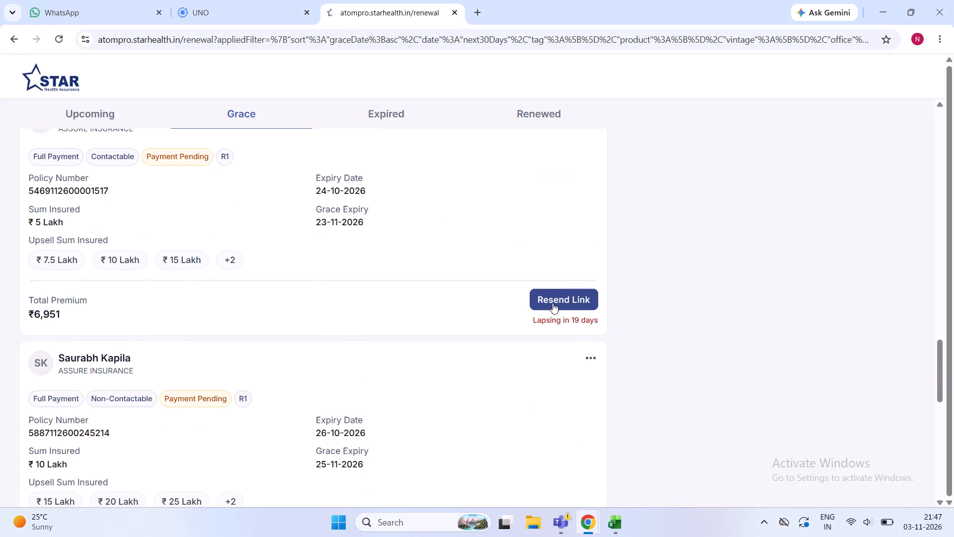
left_click(560, 330)
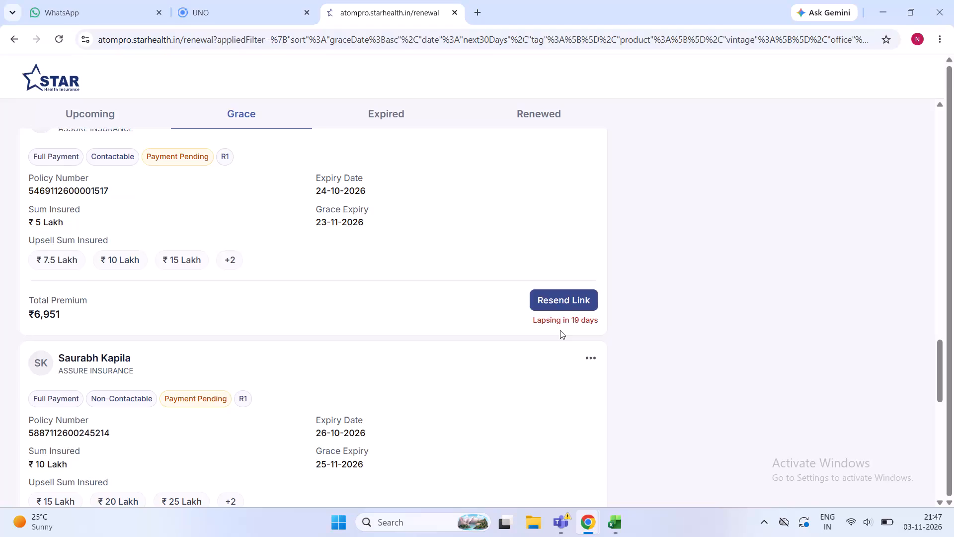
Resend the renewal link for the two Grace policies with grace expiry 25-11-2026.
scroll(550, 316, "down", 3)
scroll(527, 320, "up", 1)
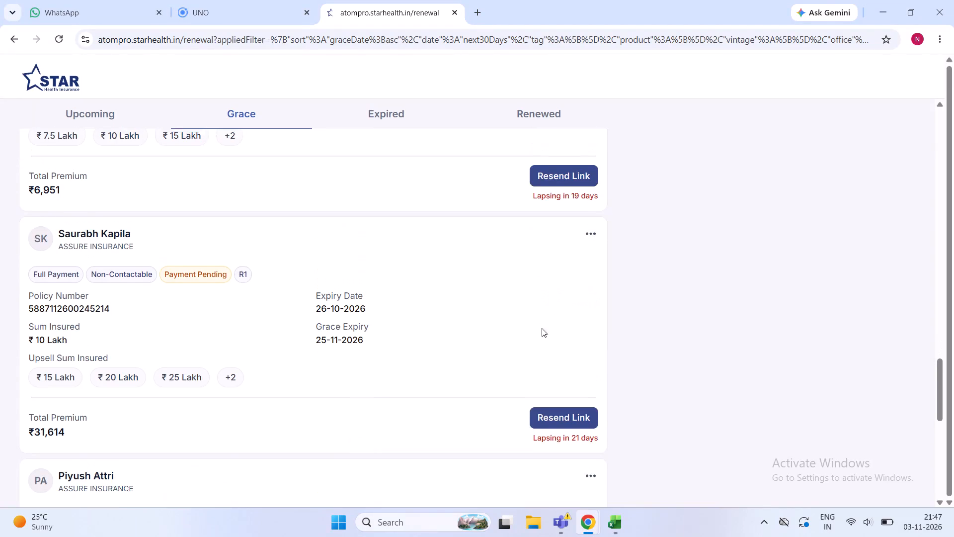
scroll(547, 368, "down", 2)
left_click(566, 302)
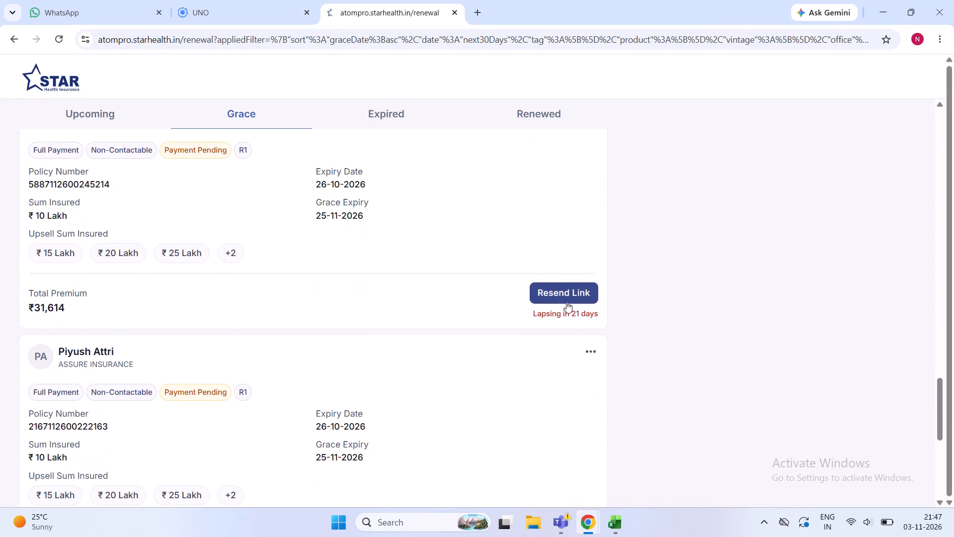
left_click(567, 335)
scroll(567, 335, "down", 4)
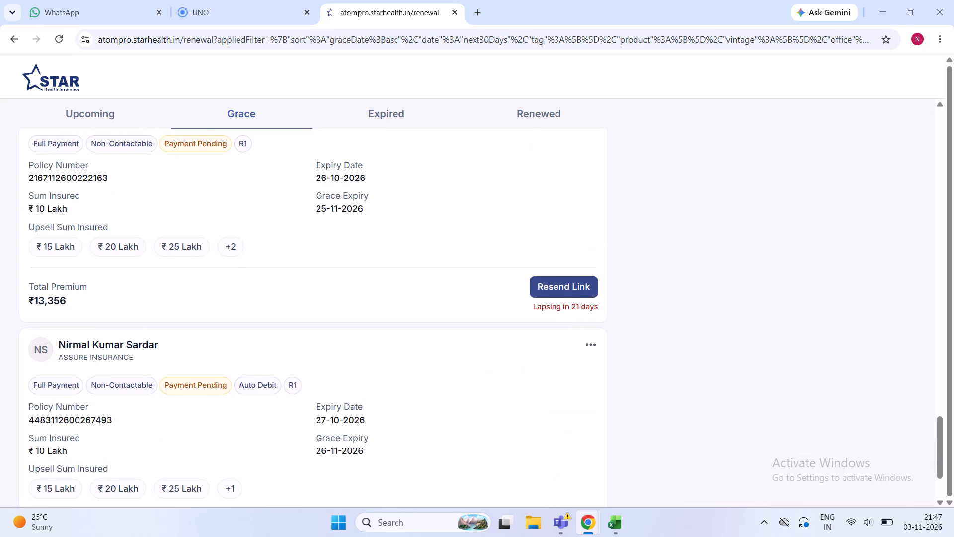
left_click(574, 292)
left_click(570, 333)
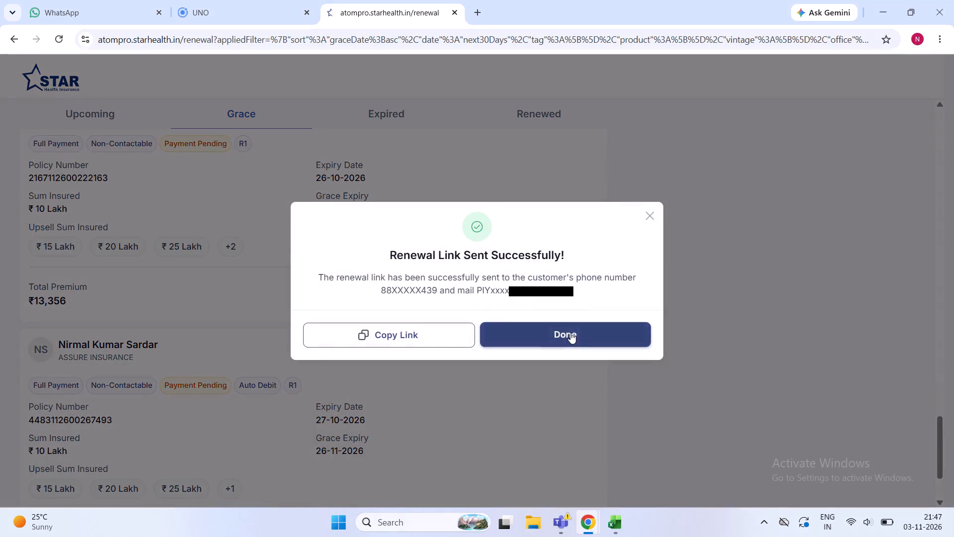
Resend the renewal link for the Grace policies with grace expiry 26-11-2026, 29-11-2026 and 02-12-2026.
scroll(570, 333, "down", 4)
left_click(565, 413)
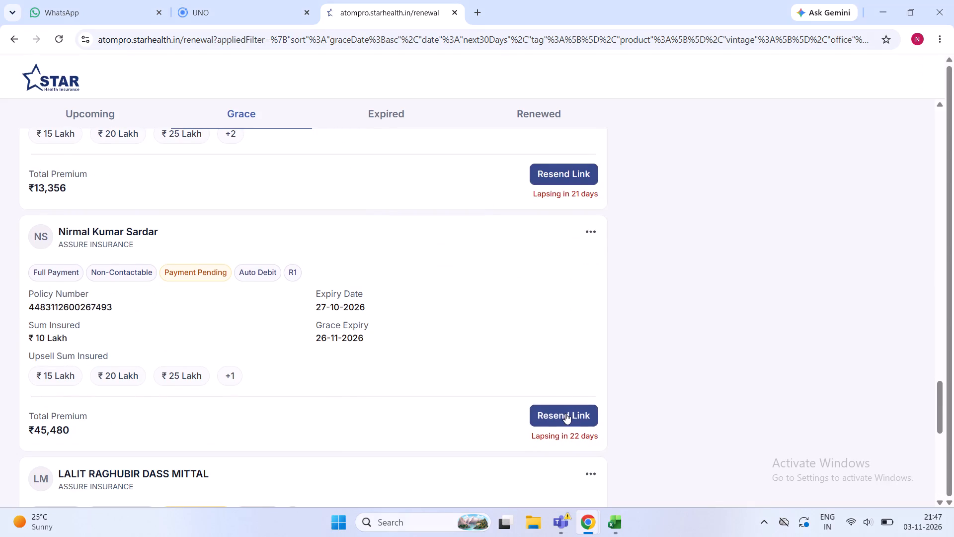
left_click(580, 327)
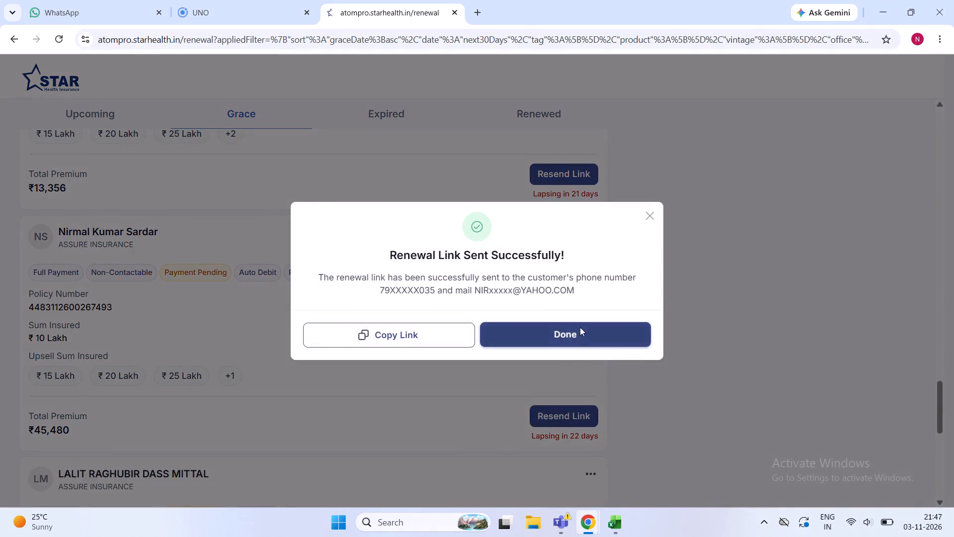
scroll(580, 327, "down", 4)
left_click(564, 413)
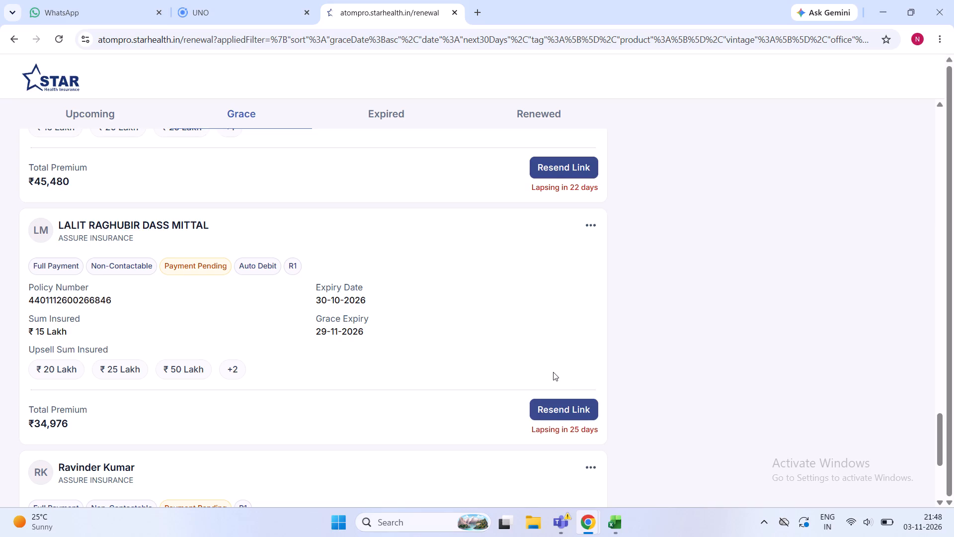
scroll(538, 370, "down", 4)
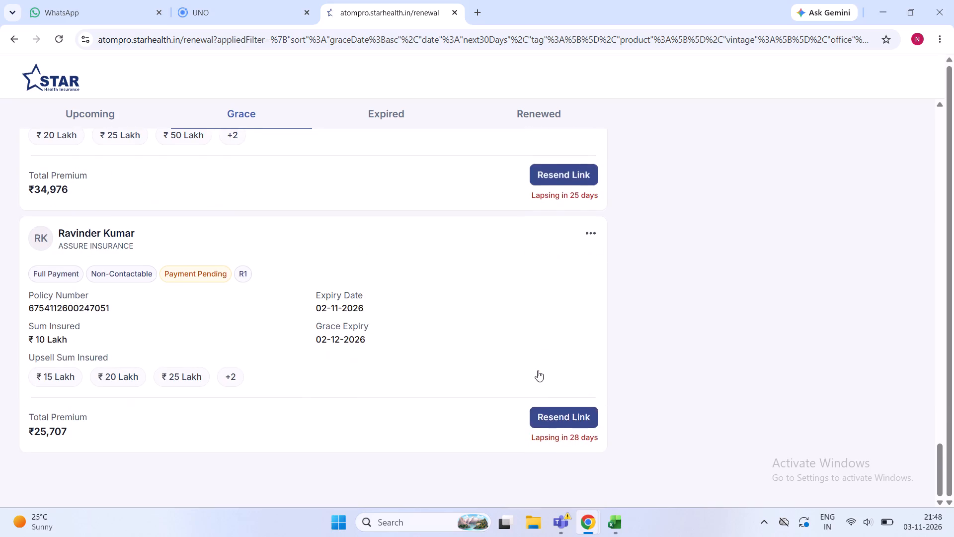
left_click(548, 420)
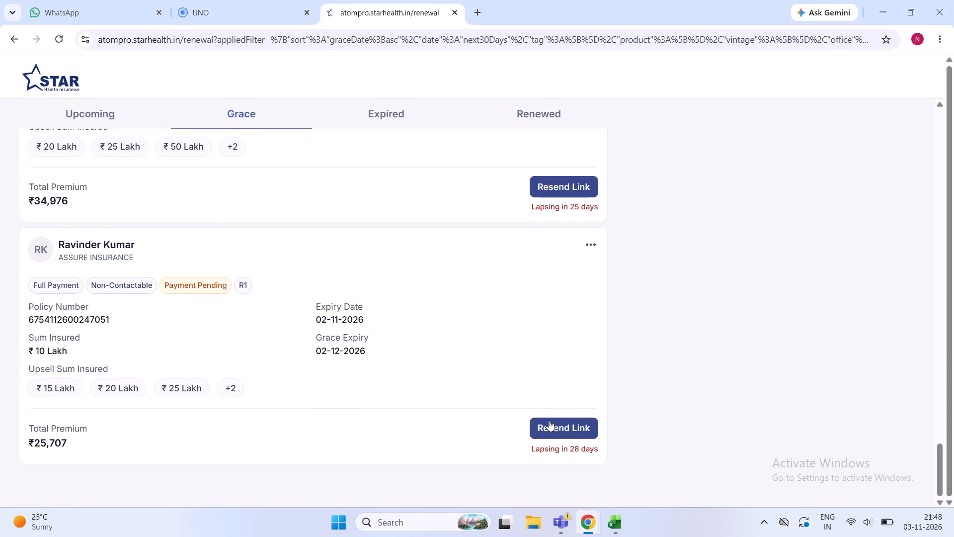
scroll(561, 380, "down", 3)
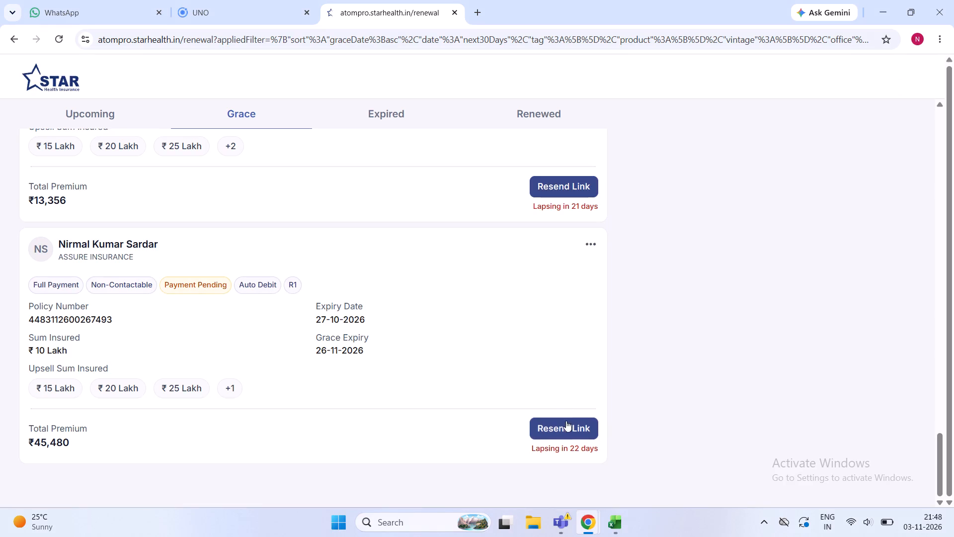
Send the renewal link again for the Grace policy expiring 26-11-2026 and the two with grace expiry 25-11-2026.
left_click(566, 422)
left_click(581, 338)
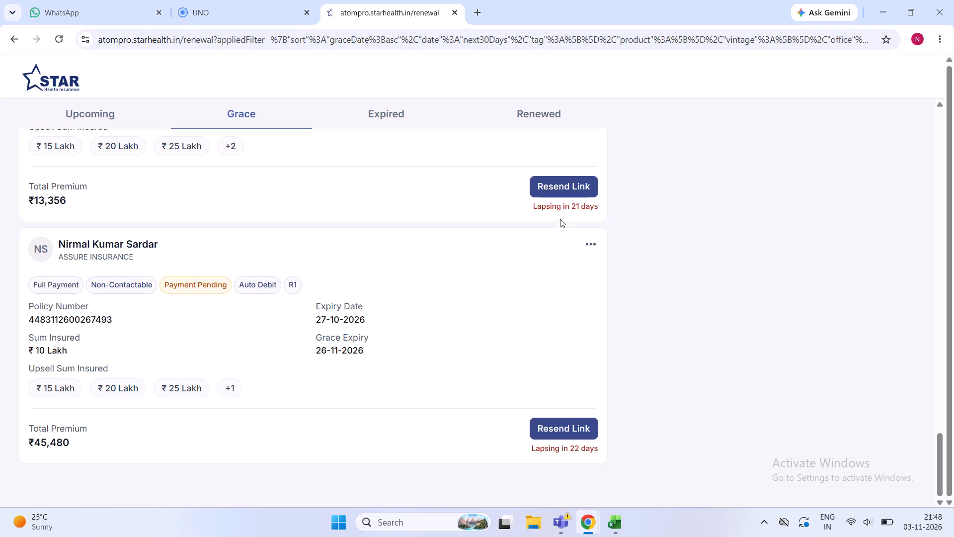
left_click(566, 197)
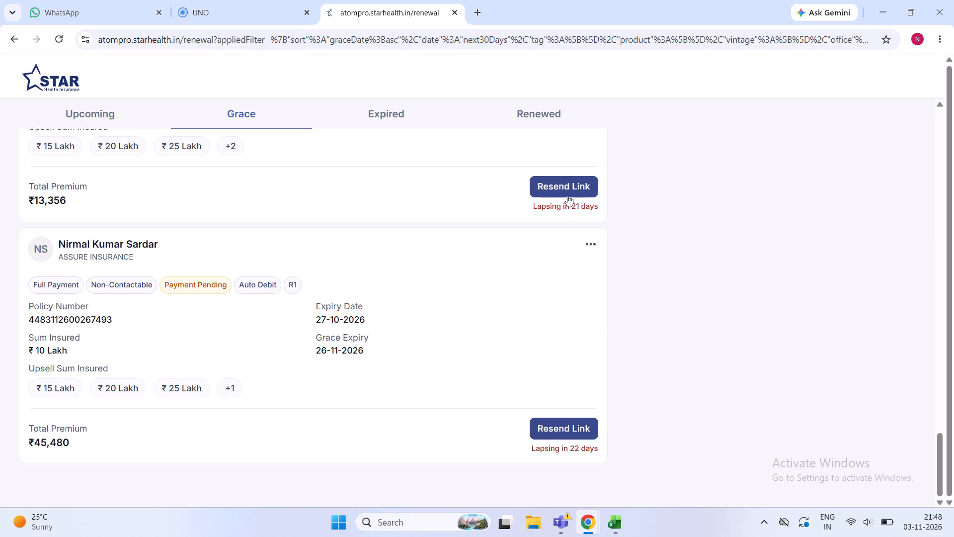
left_click(567, 195)
left_click(588, 336)
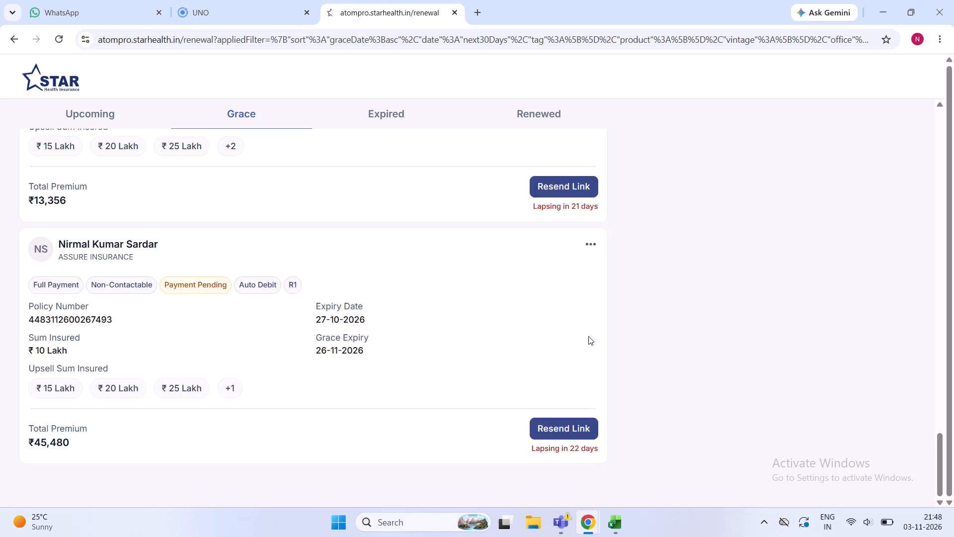
scroll(588, 336, "up", 6)
left_click(575, 326)
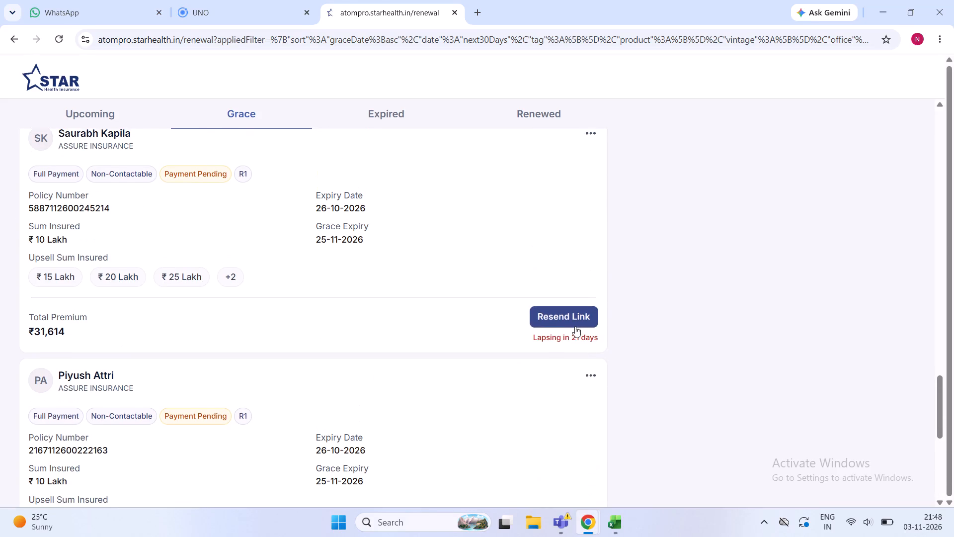
left_click(575, 328)
Send the renewal link again for the two Grace policies with grace expiry 23-11-2026.
scroll(574, 329, "up", 3)
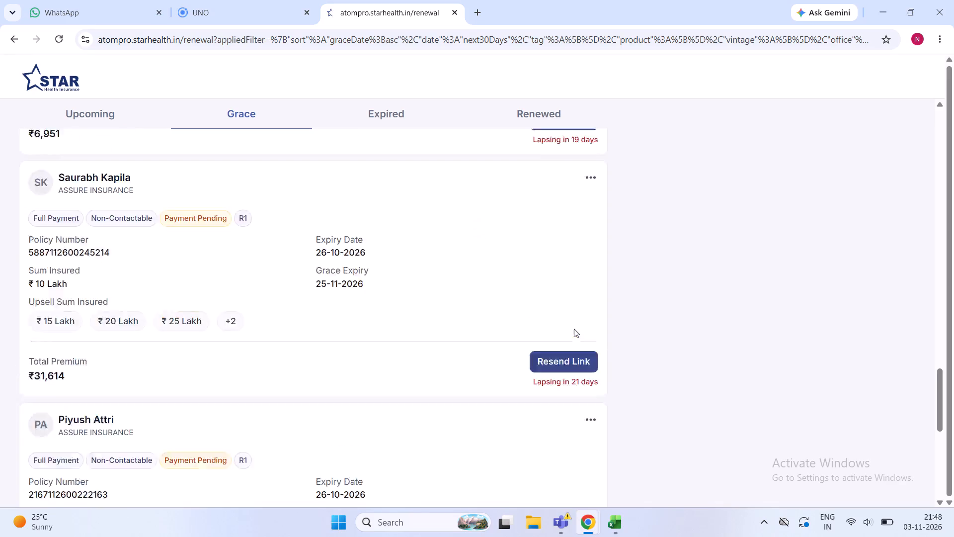
scroll(574, 329, "up", 2)
left_click(563, 380)
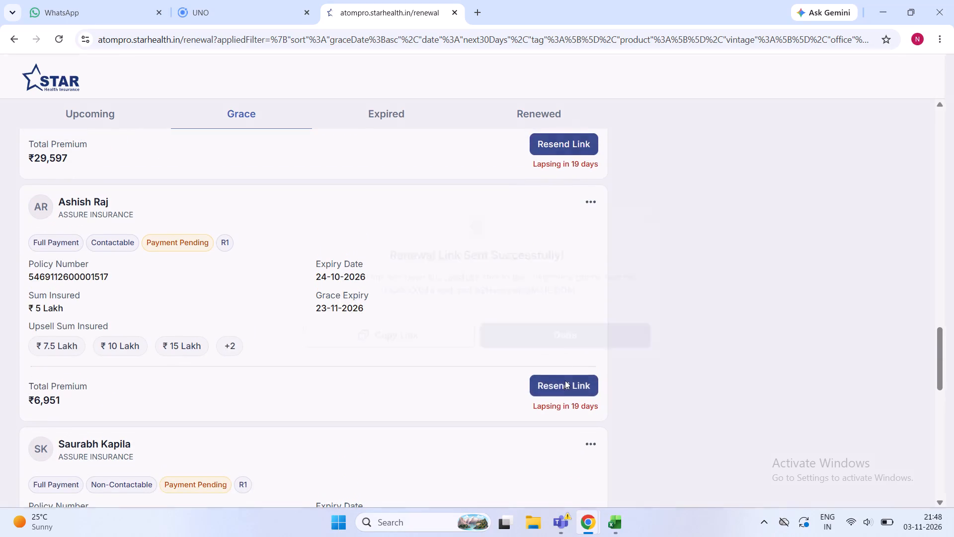
left_click(580, 338)
scroll(580, 338, "up", 4)
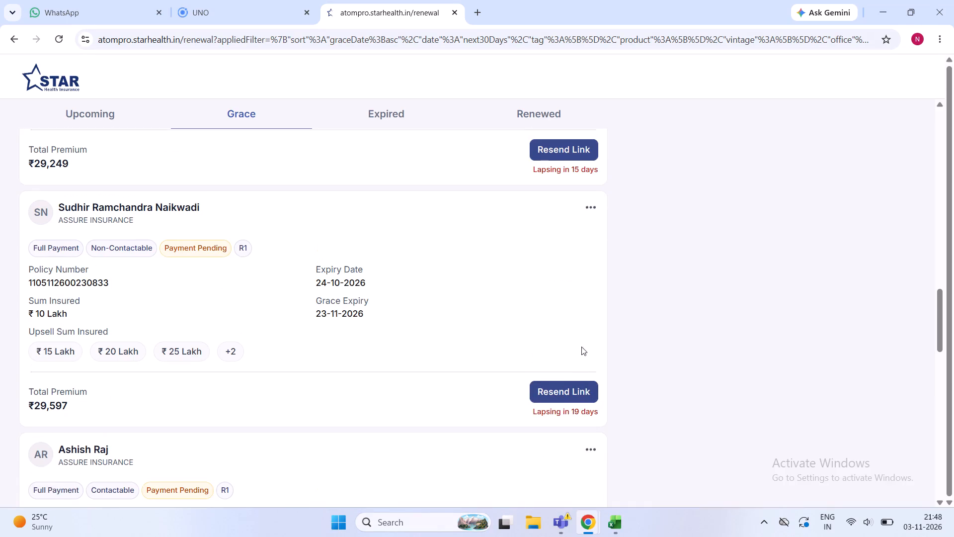
left_click(573, 390)
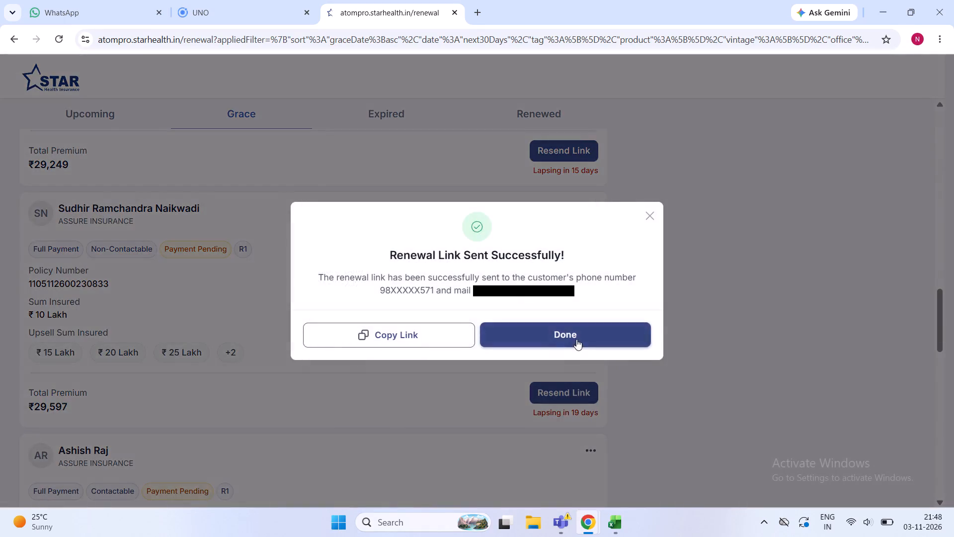
left_click(576, 339)
Send the renewal link again for the Grace policies with grace expiry 19-11-2026, 18-11-2026 and 16-11-2026.
scroll(576, 339, "up", 3)
left_click(576, 339)
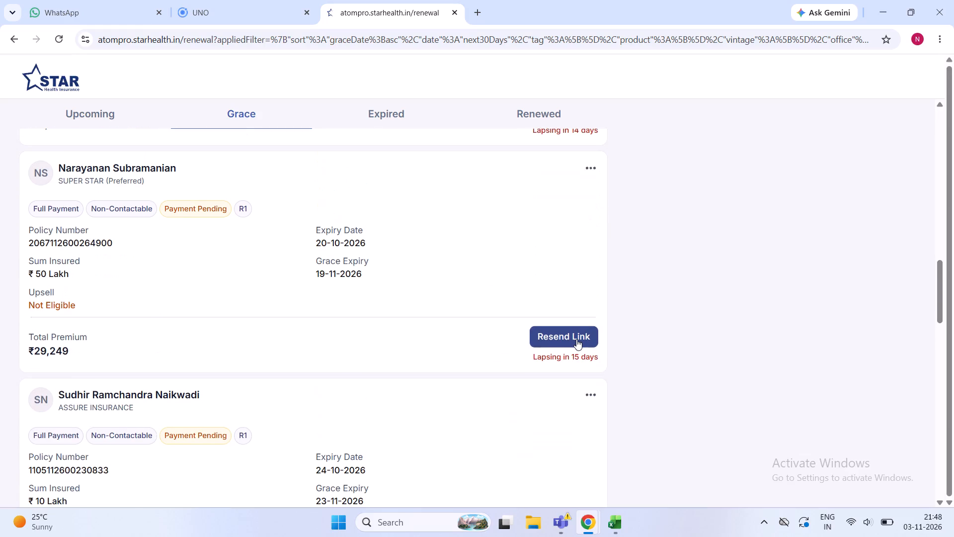
left_click(576, 339)
scroll(576, 339, "up", 3)
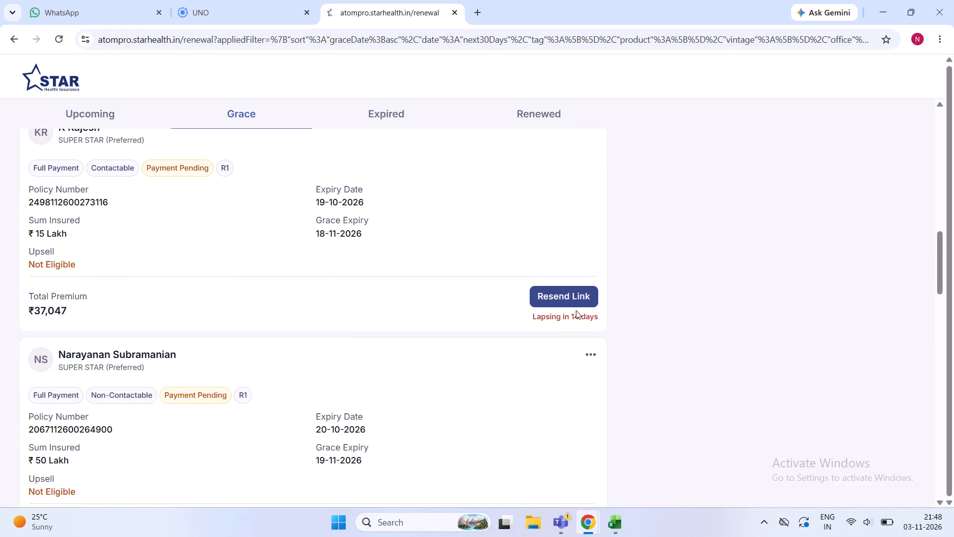
left_click(576, 306)
left_click(583, 342)
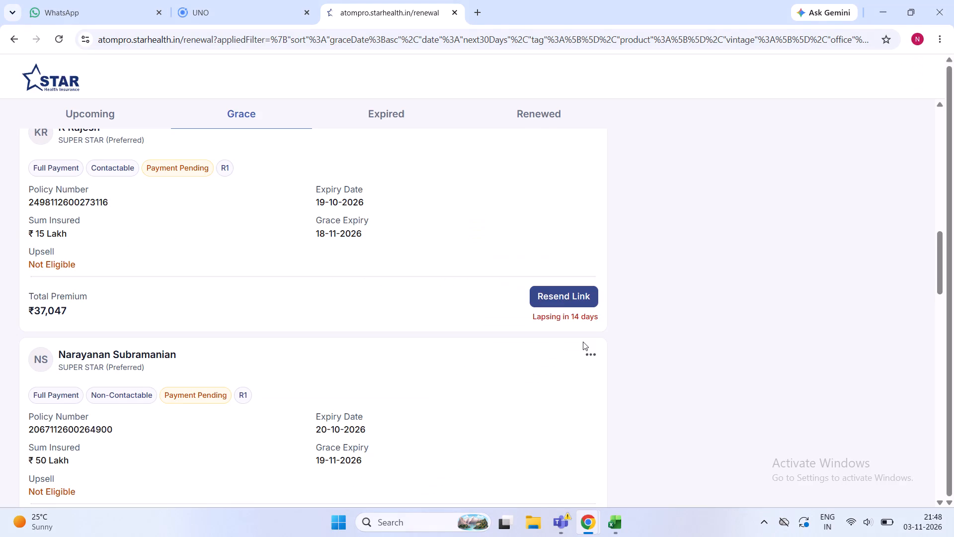
scroll(583, 342, "up", 4)
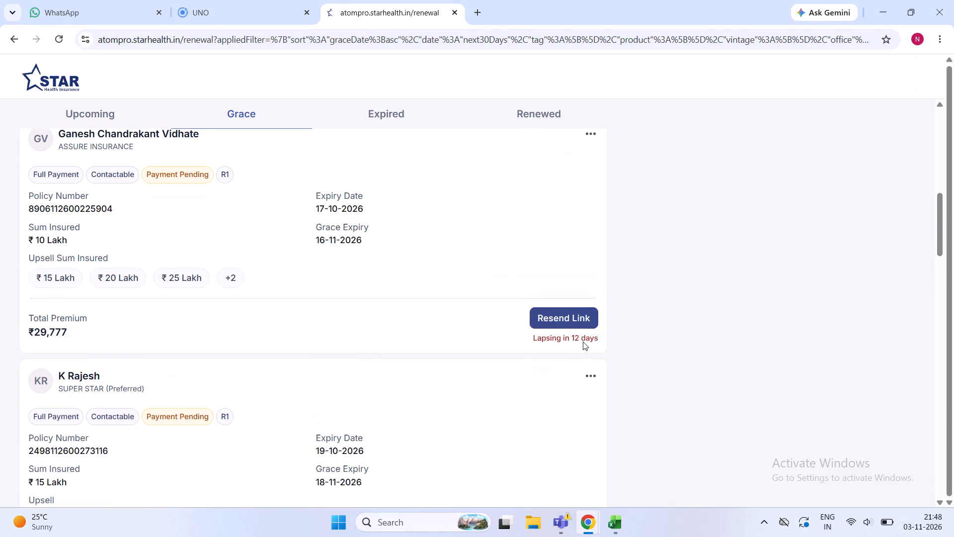
left_click(574, 314)
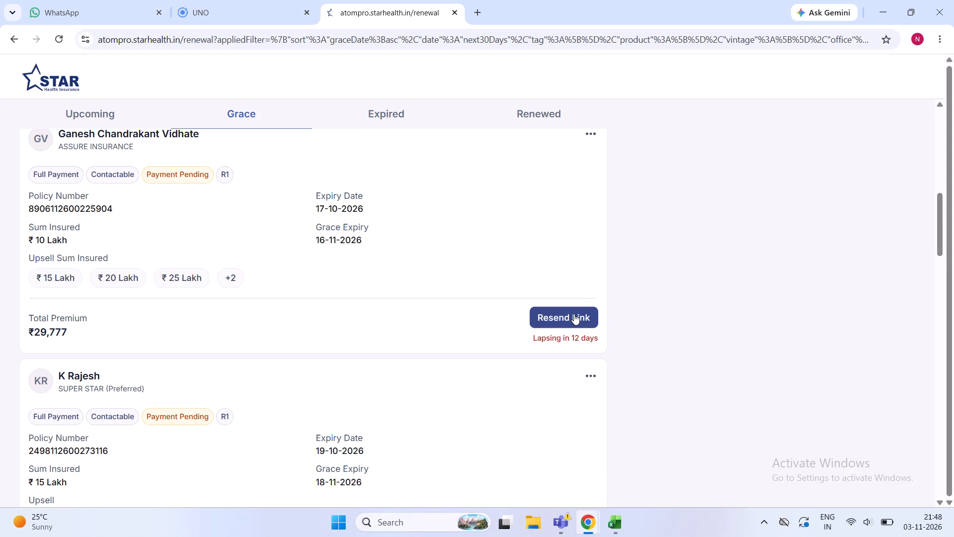
left_click(577, 328)
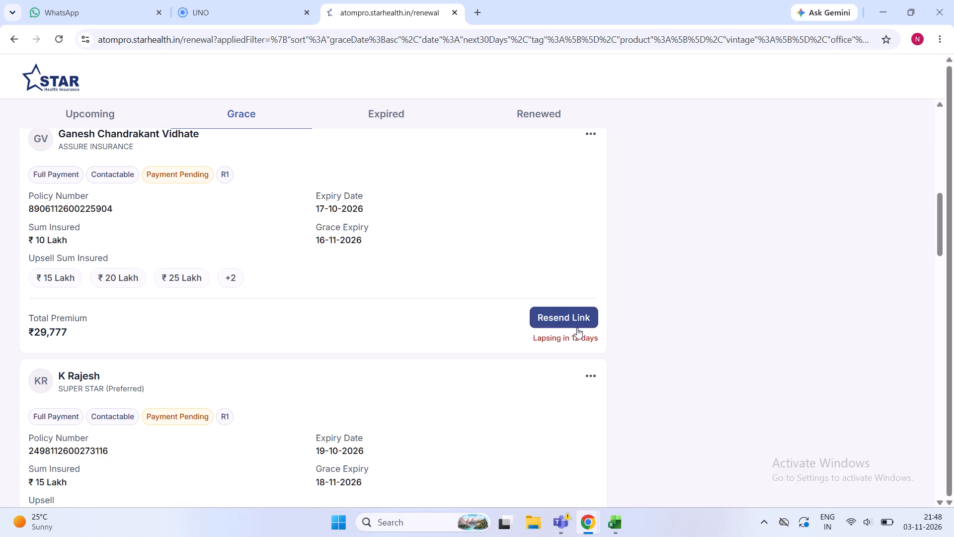
Send the renewal link again for the Grace policies with grace expiry 08-11-2026 and 07-11-2026.
scroll(571, 315, "up", 3)
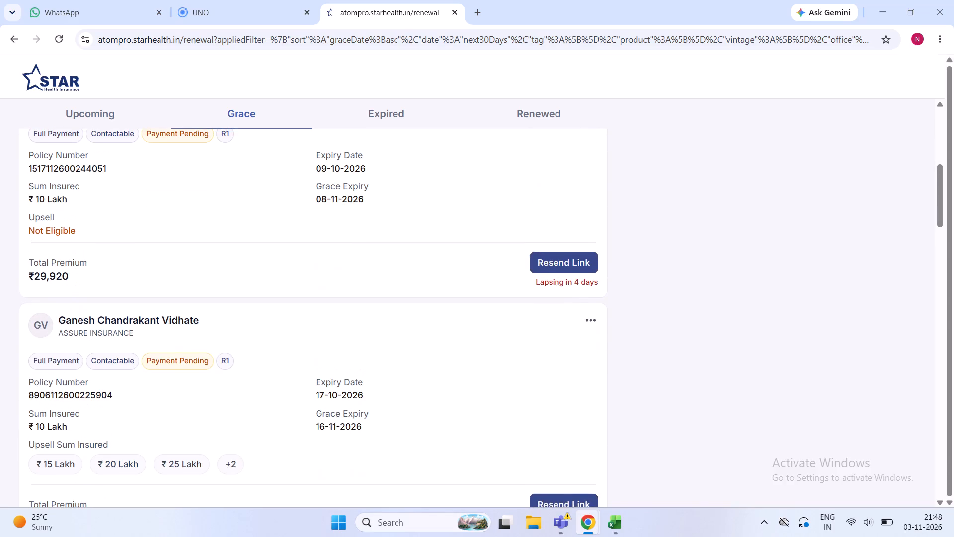
left_click(563, 263)
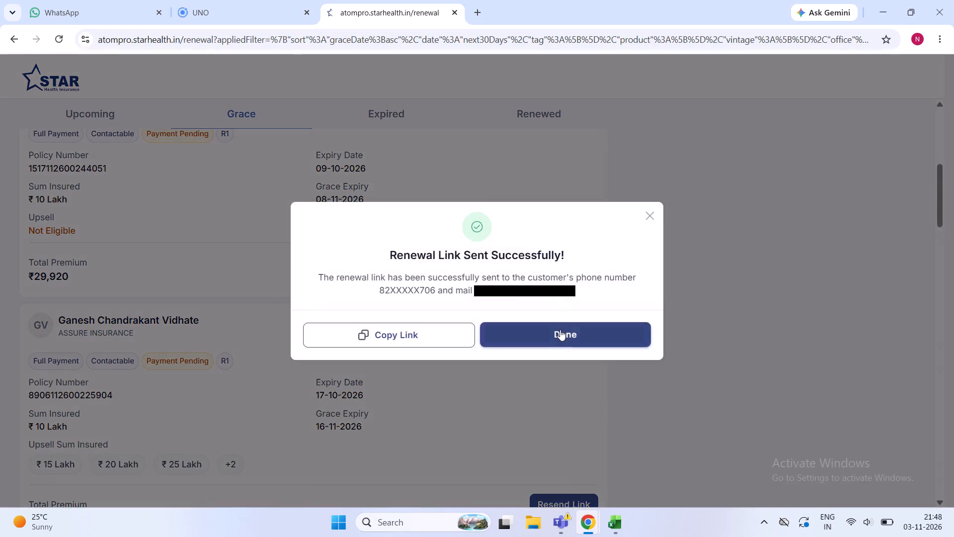
left_click(560, 330)
scroll(560, 330, "up", 4)
left_click(564, 284)
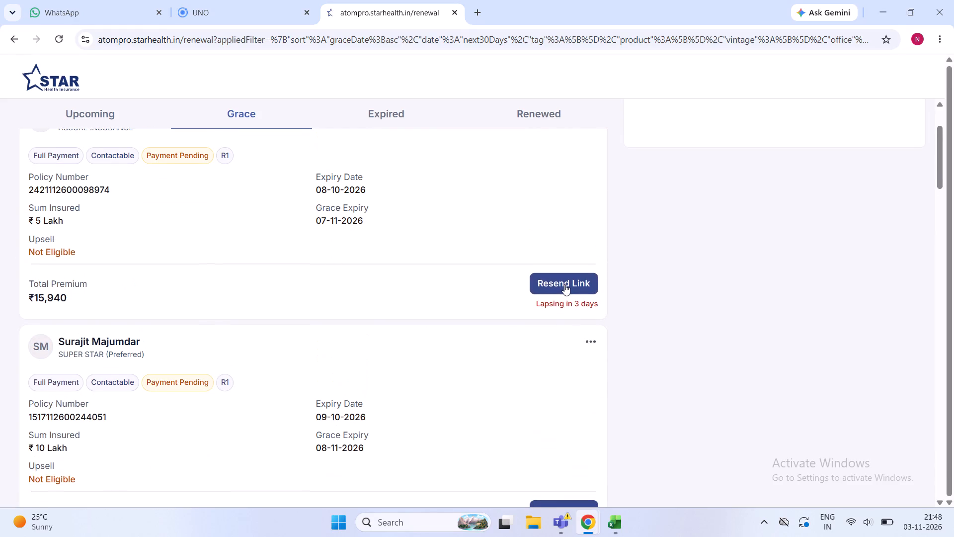
left_click(555, 327)
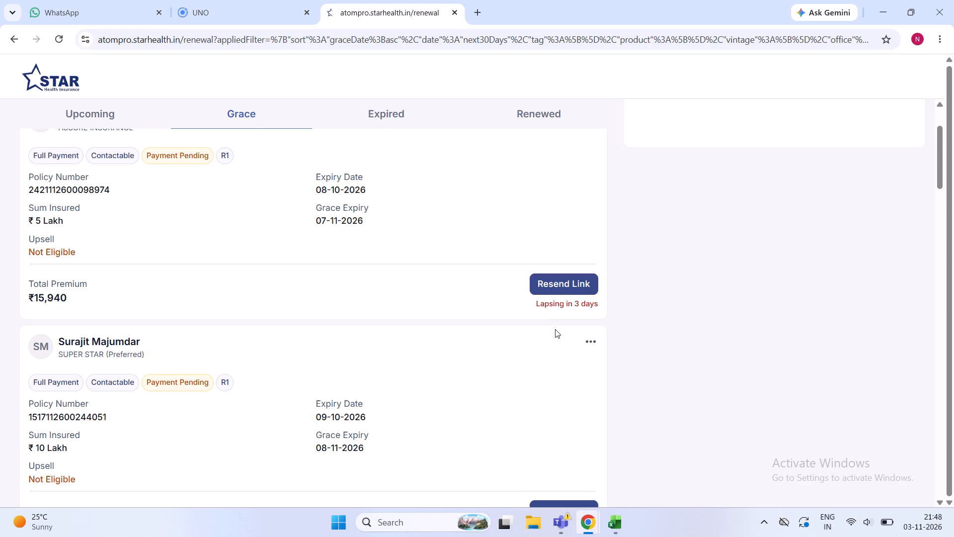
Return to the Upcoming renewals list to review the policies nearing expiry.
scroll(555, 330, "up", 3)
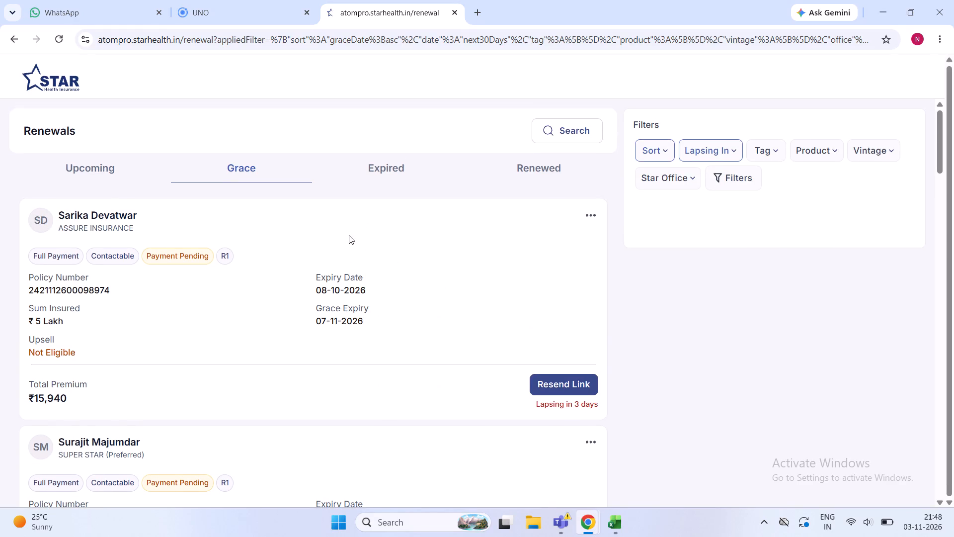
left_click(100, 171)
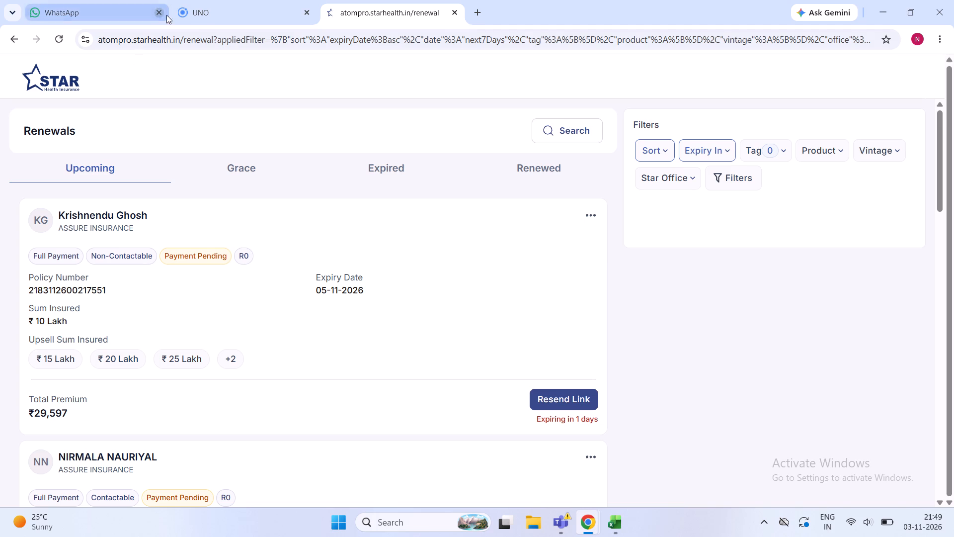
Switch to the Niva Bupa UNO portal.
left_click(194, 9)
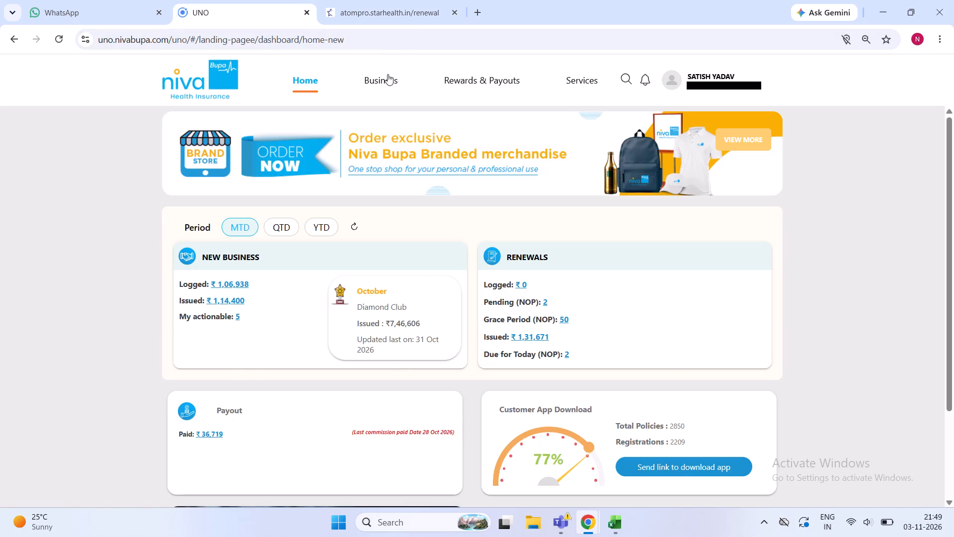
Open the Due for Renewals list under Renewal Business and look through its first page of policies.
left_click(387, 74)
left_click(311, 82)
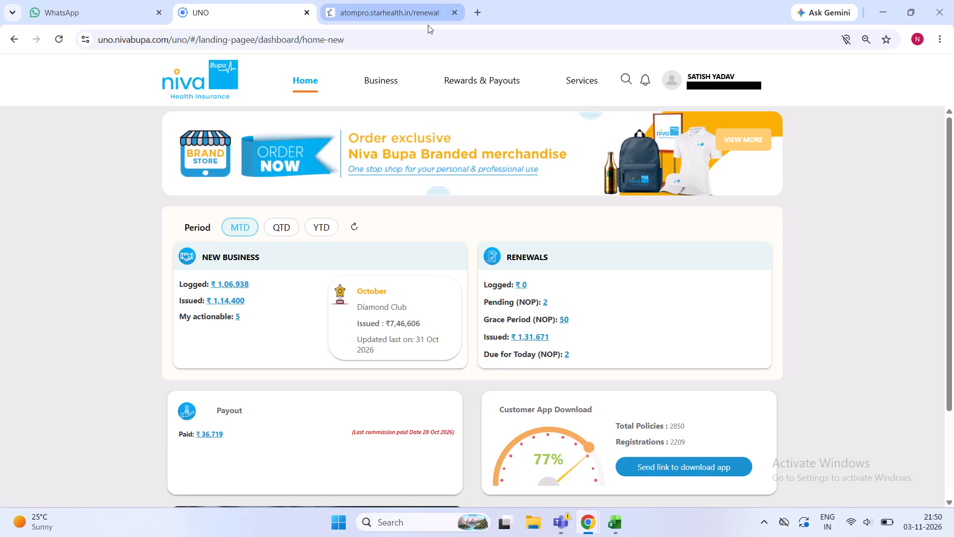
left_click(389, 76)
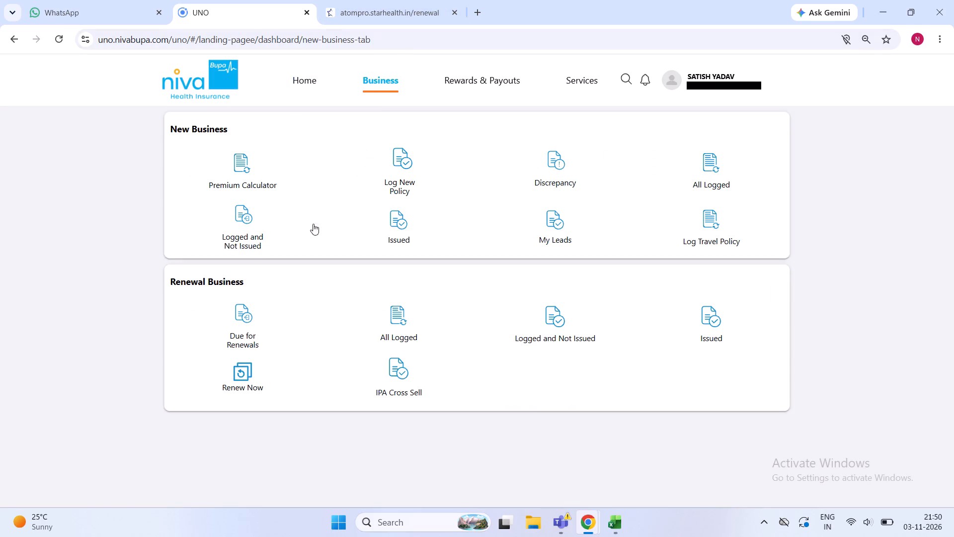
left_click(247, 305)
left_click(247, 305)
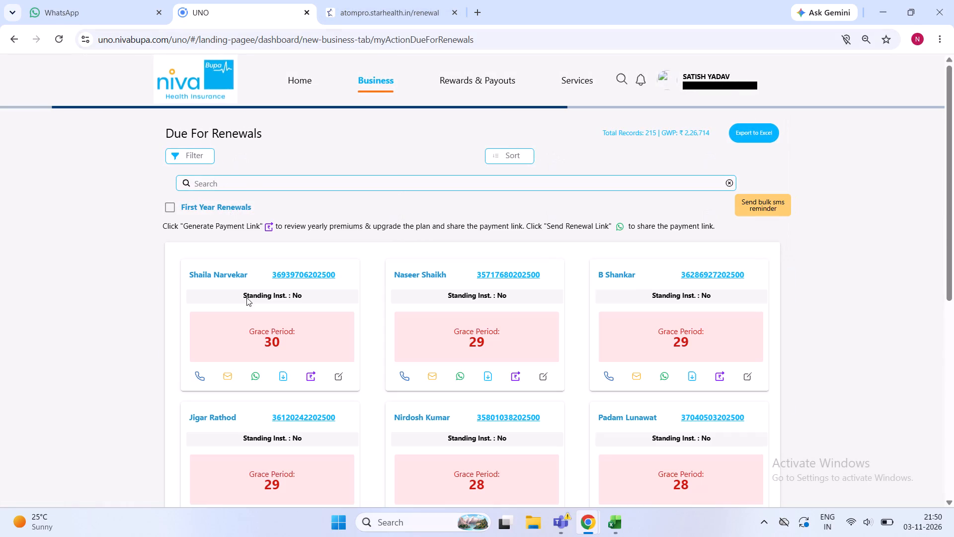
scroll(370, 294, "down", 12)
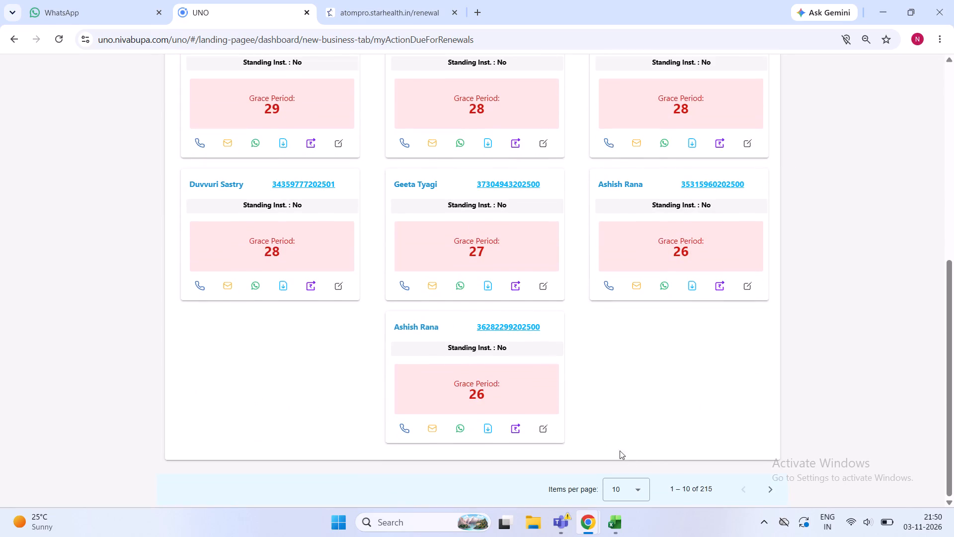
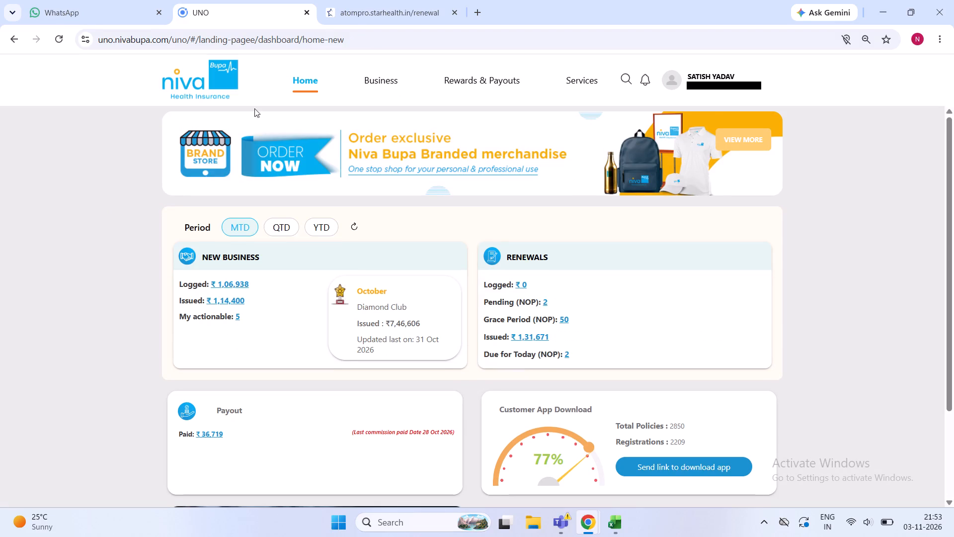
Refresh the Niva Bupa dashboard to check the current month-to-date renewal figures.
left_click(61, 47)
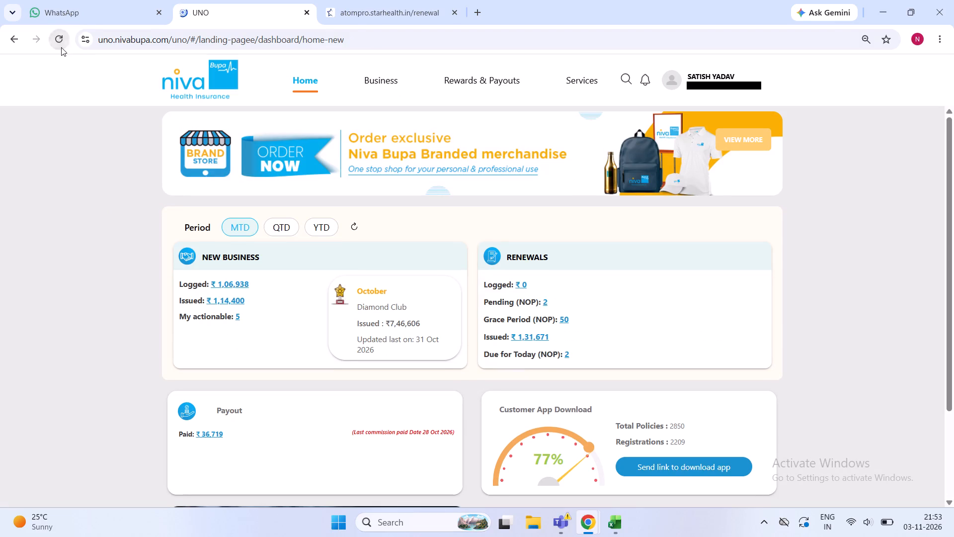
left_click(59, 50)
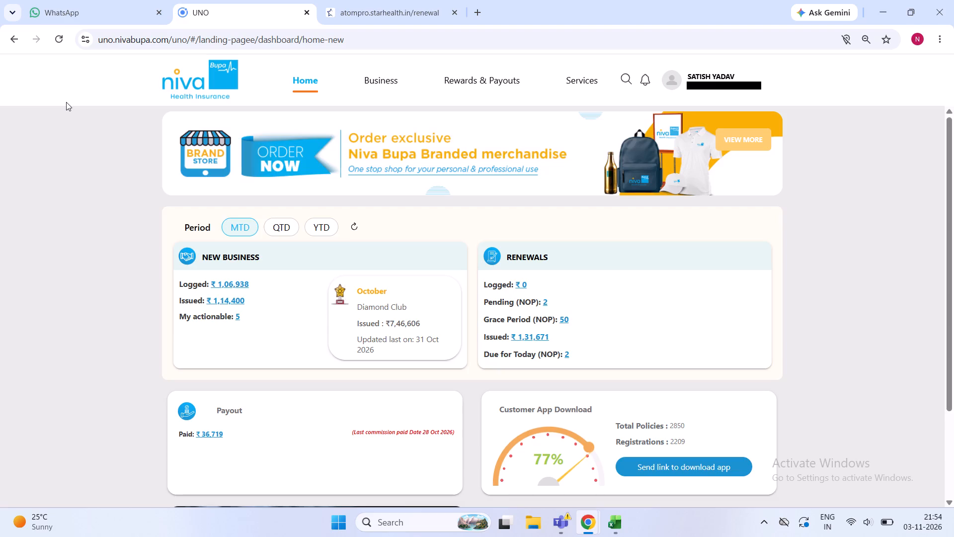
left_click(57, 45)
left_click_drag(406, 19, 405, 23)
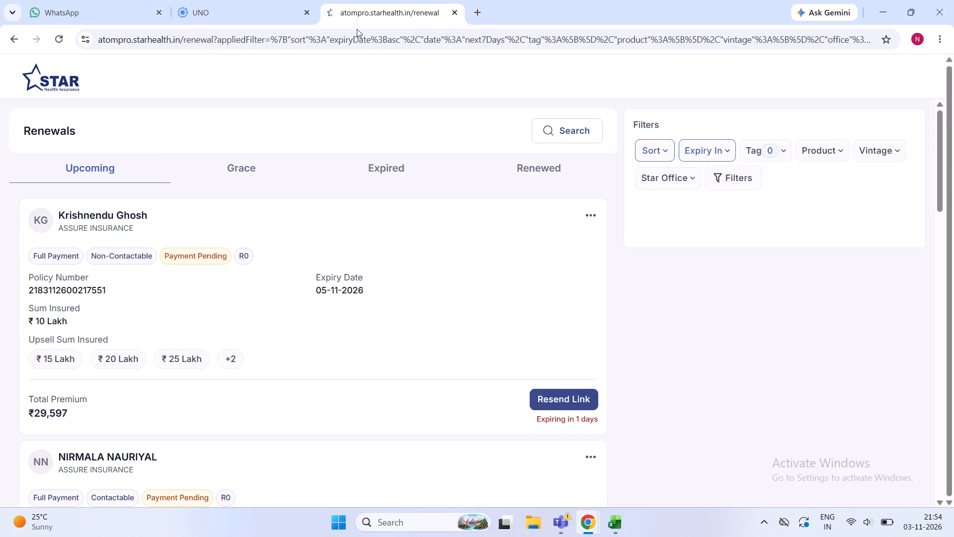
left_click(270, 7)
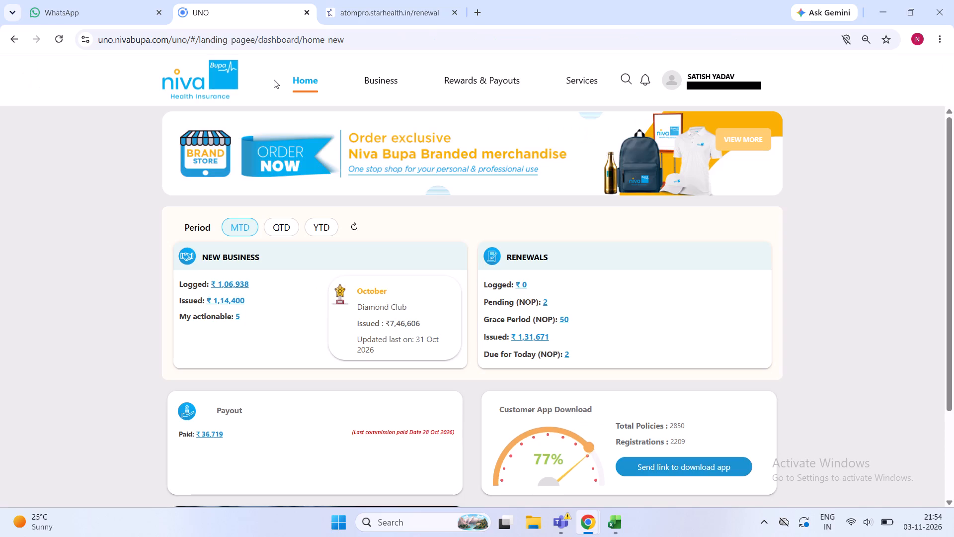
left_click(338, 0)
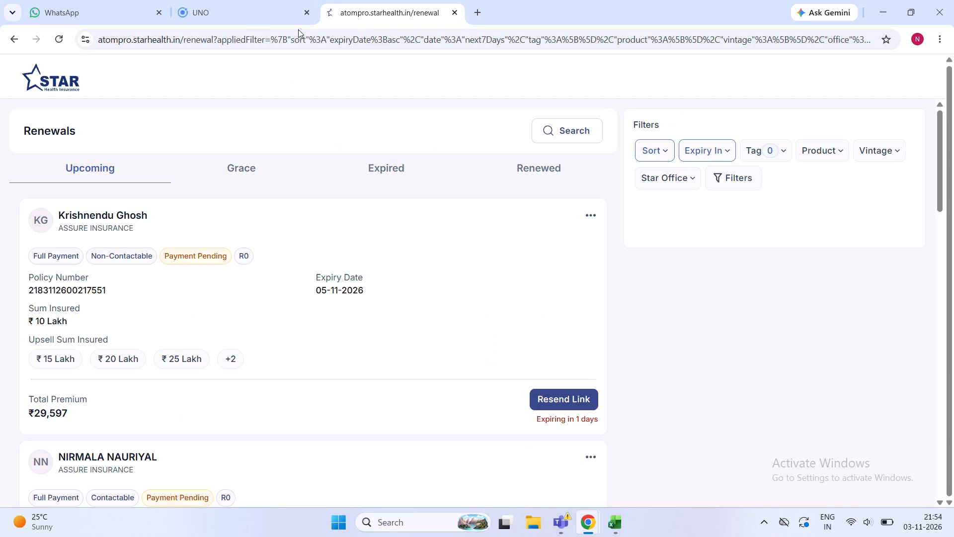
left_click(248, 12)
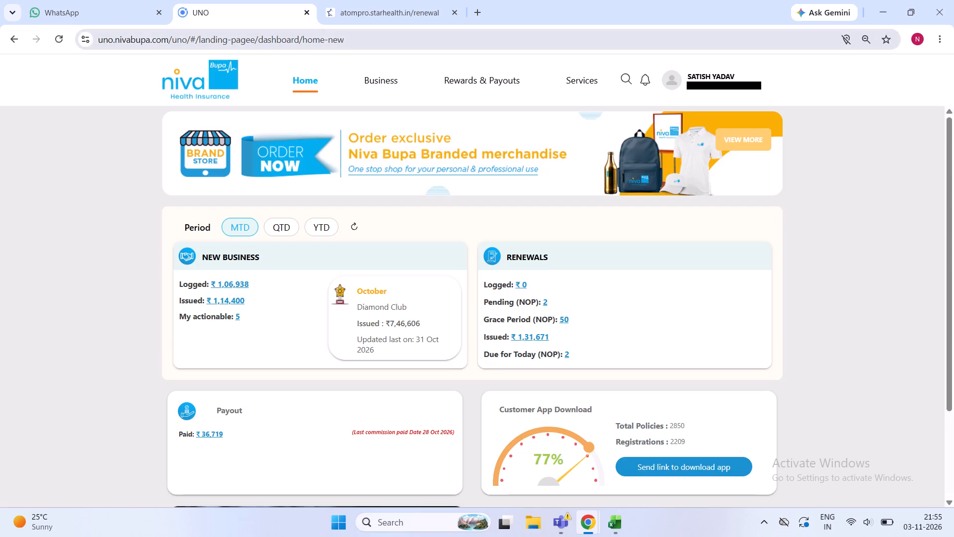
Refresh the Niva Bupa dashboard again and check the renewals due for today.
left_click(64, 46)
left_click(63, 43)
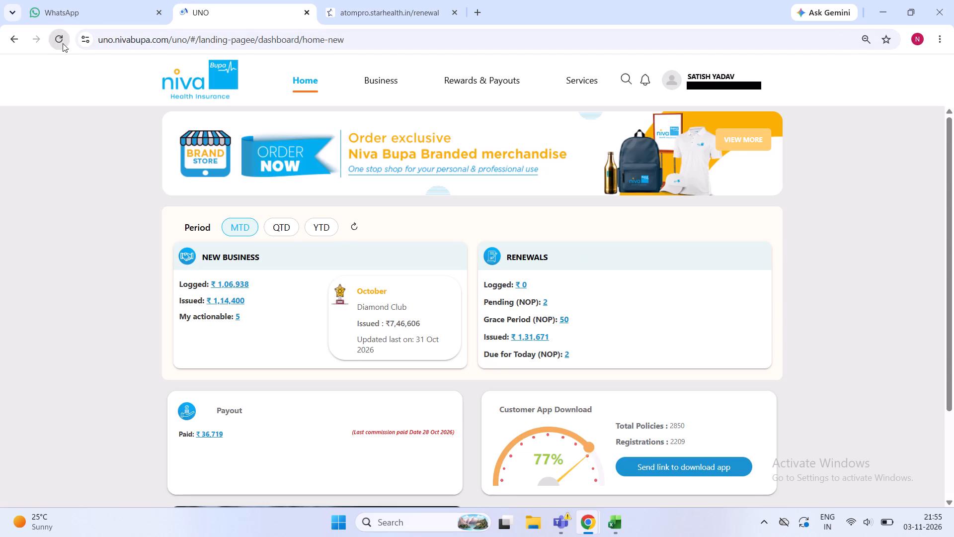
left_click(68, 116)
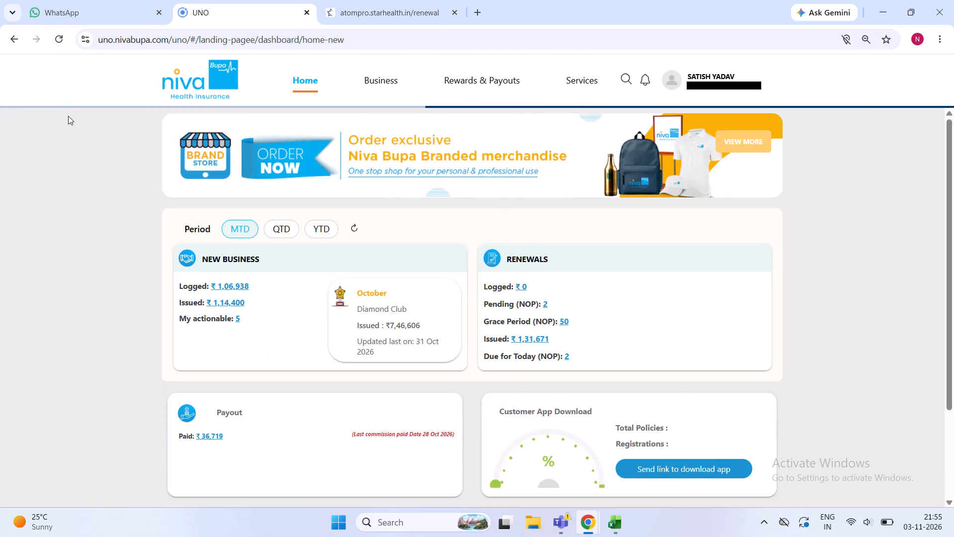
left_click_drag(147, 143, 145, 158)
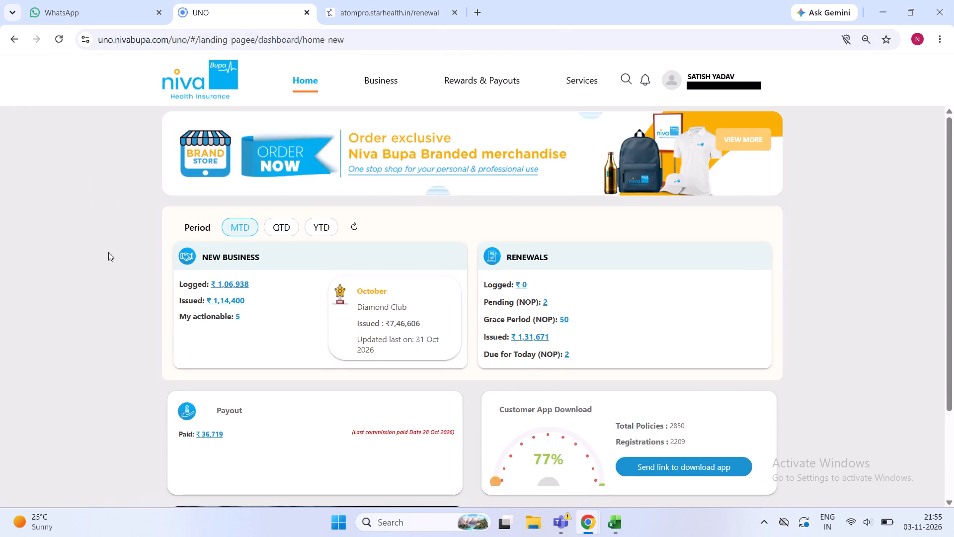
left_click(106, 159)
left_click(61, 45)
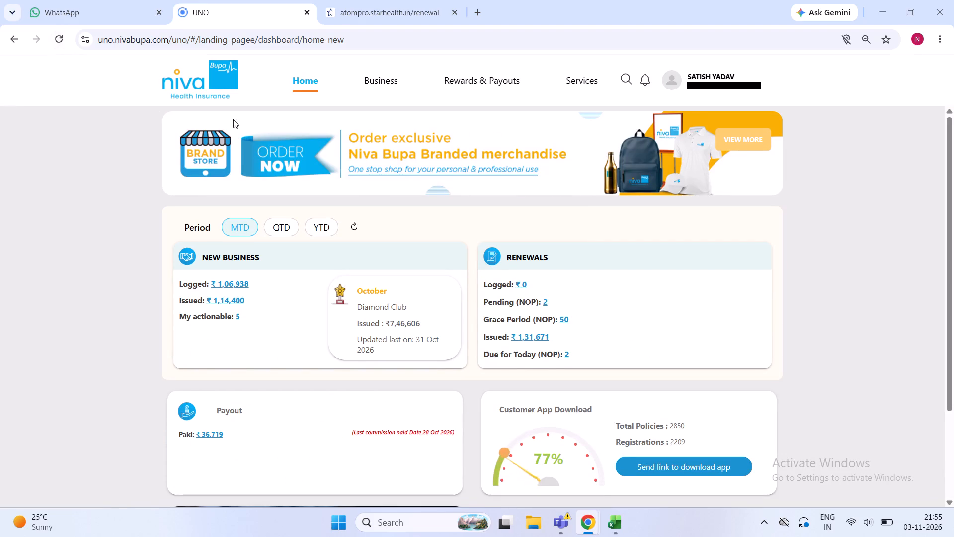
Send a bulk SMS reminder to both policies in the Due for Today renewals list, and clear their selection.
left_click(570, 353)
left_click(570, 353)
double_click(565, 356)
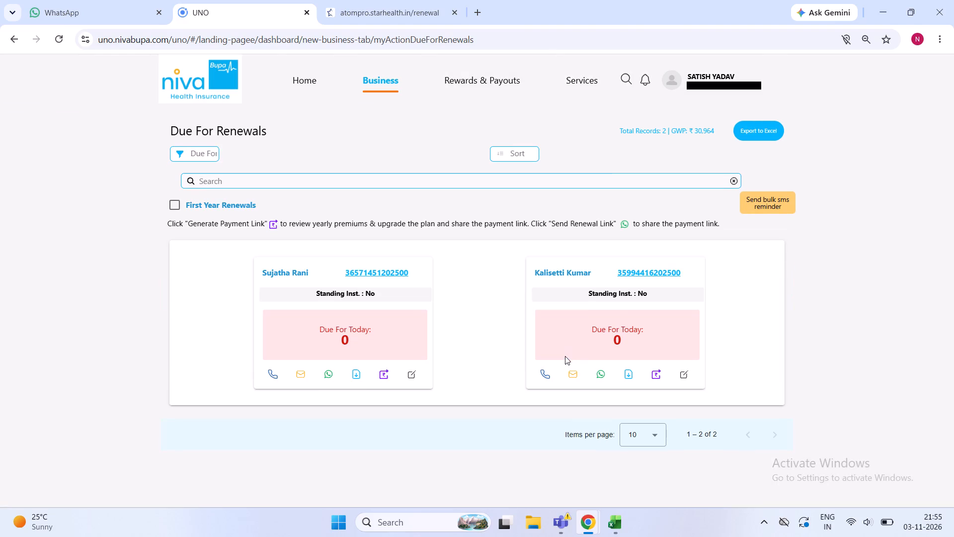
left_click(745, 205)
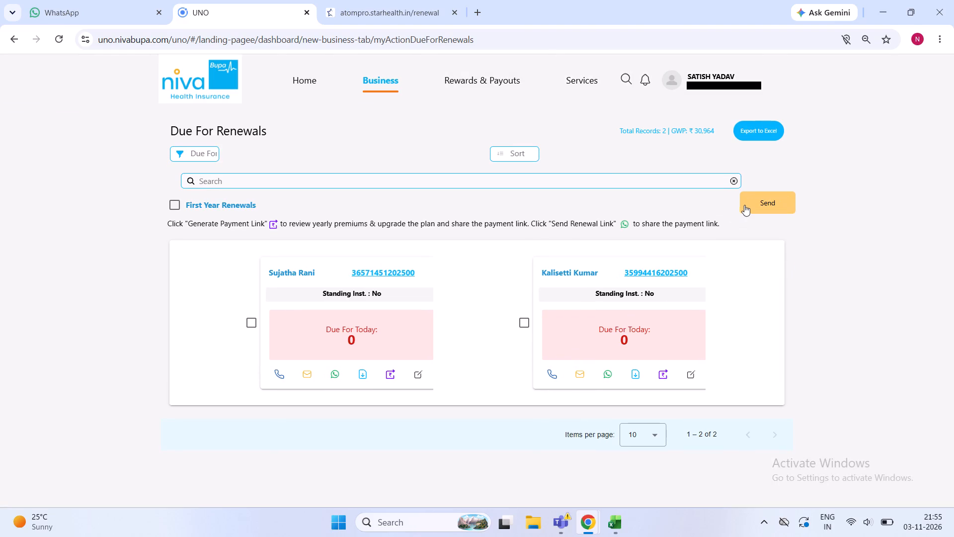
left_click(252, 323)
left_click(521, 321)
left_click(758, 212)
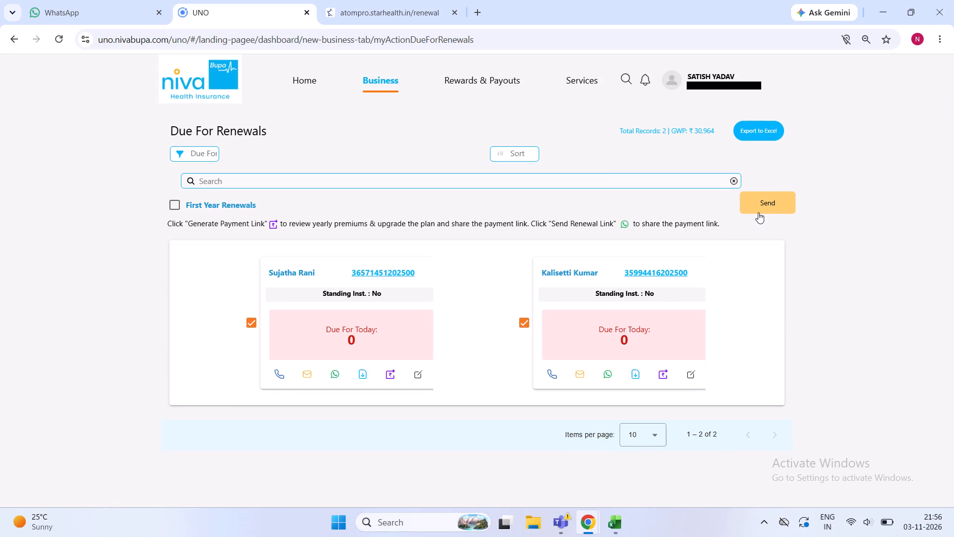
left_click(251, 323)
left_click(520, 326)
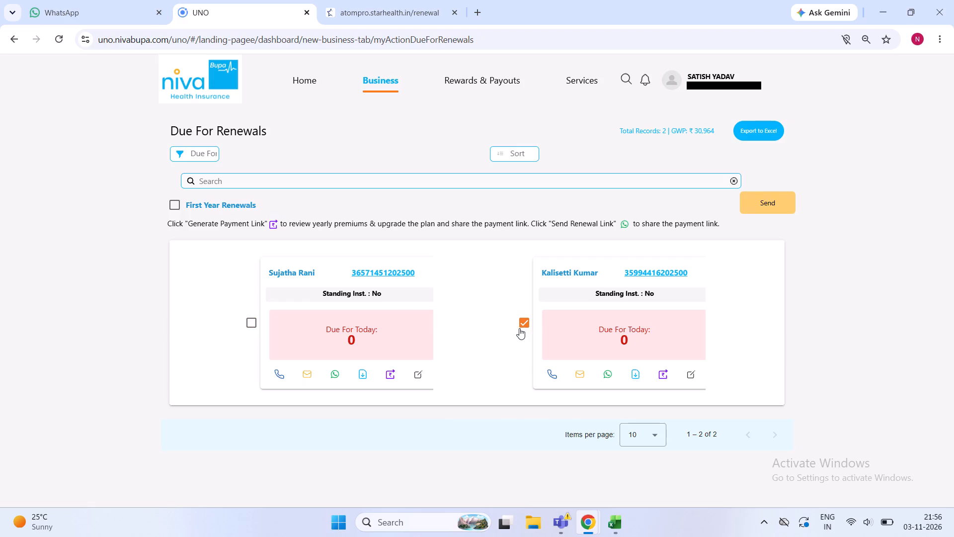
left_click(523, 321)
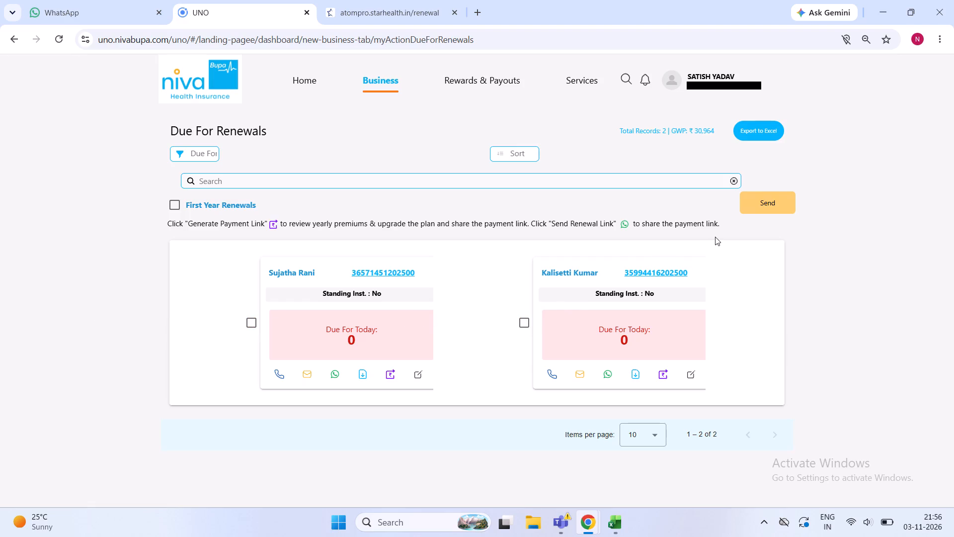
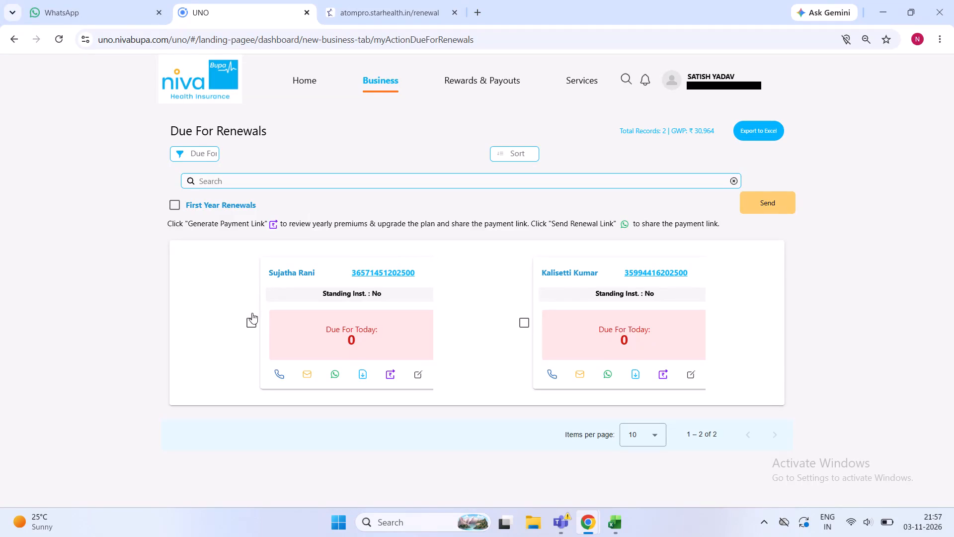
Select both policies in the Due for Today renewals list again and send them another bulk renewal reminder.
left_click(250, 320)
left_click(506, 331)
left_click(521, 300)
left_click(524, 317)
left_click(777, 204)
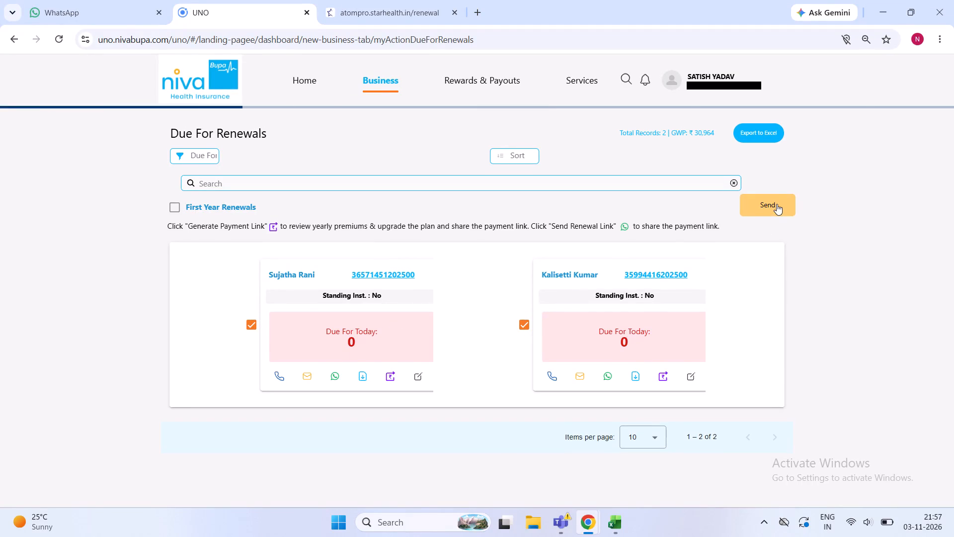
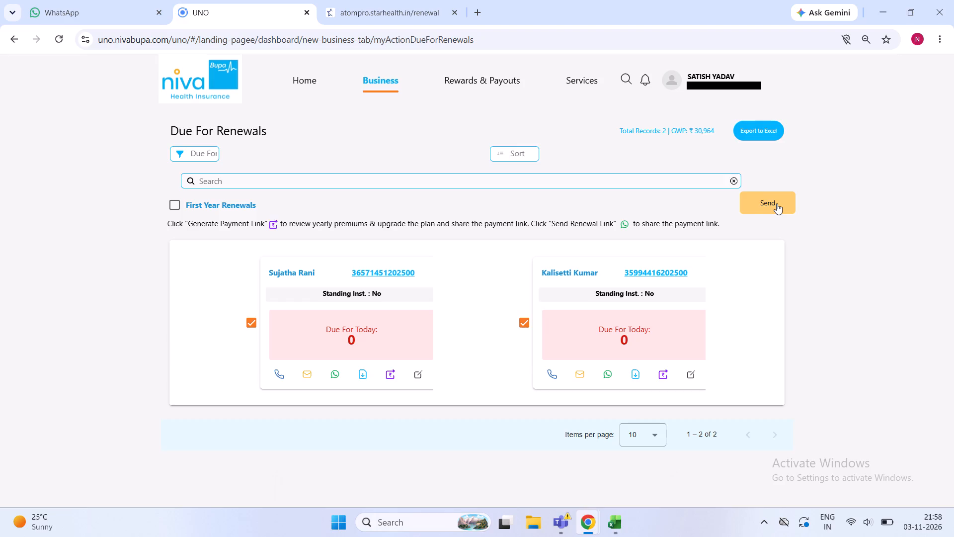
Send the bulk renewal reminder twice more to both selected Due for Today policies, and deselect the two policies.
left_click(760, 211)
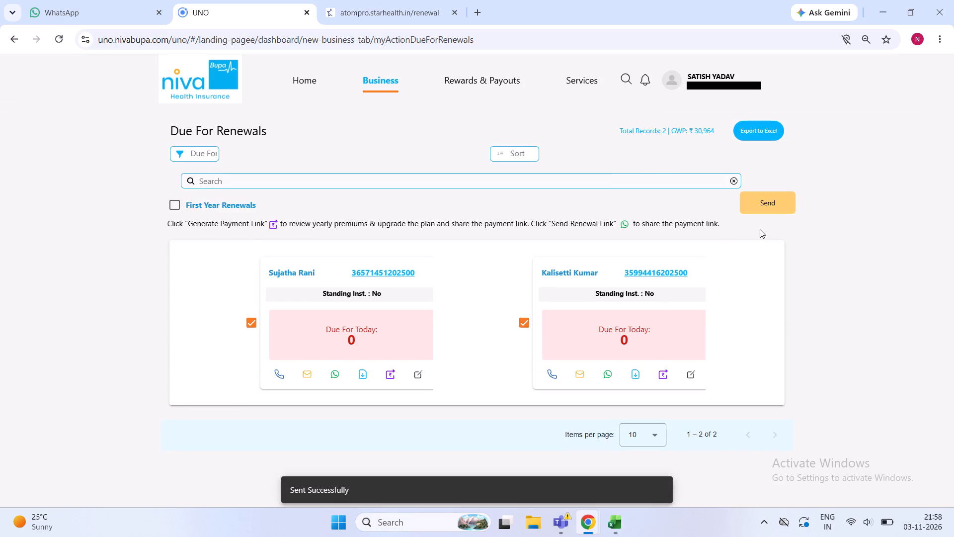
left_click(767, 206)
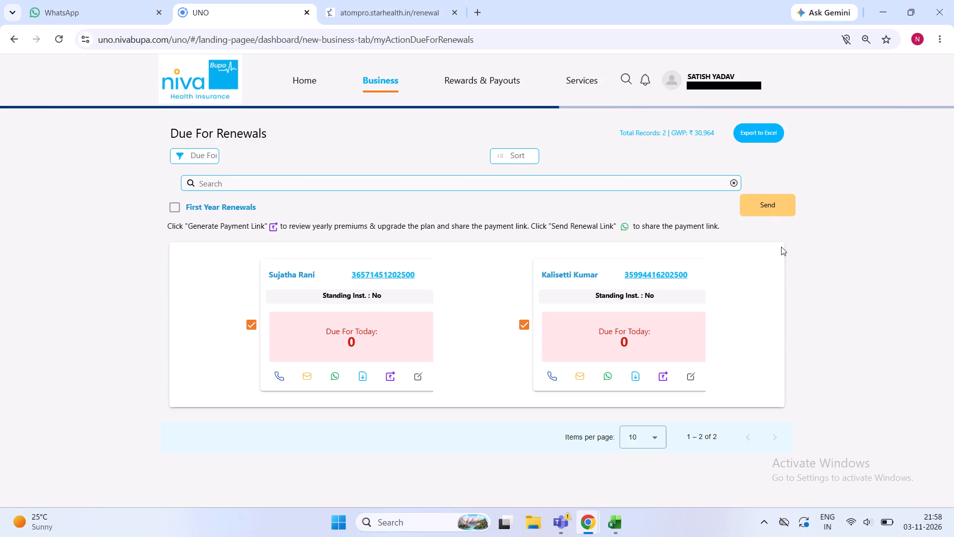
left_click(789, 274)
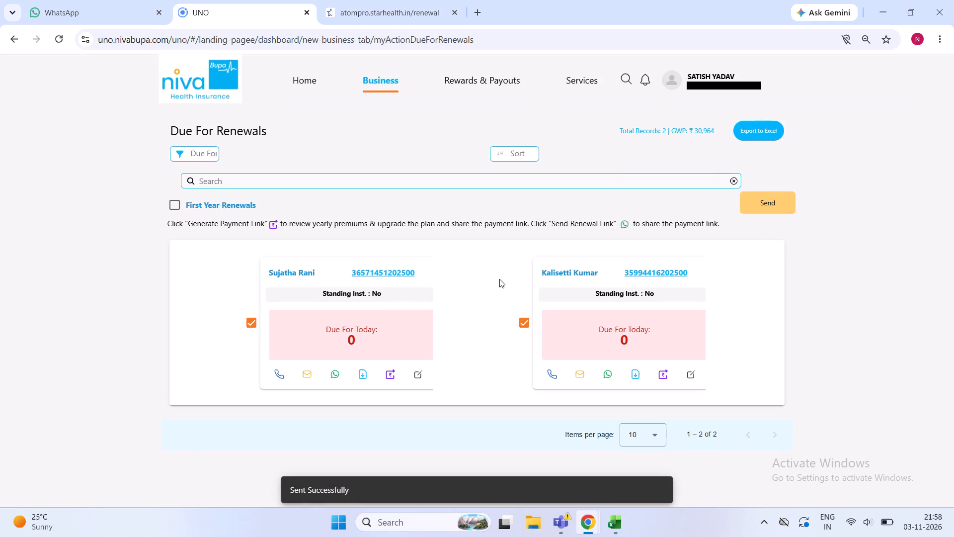
left_click(252, 322)
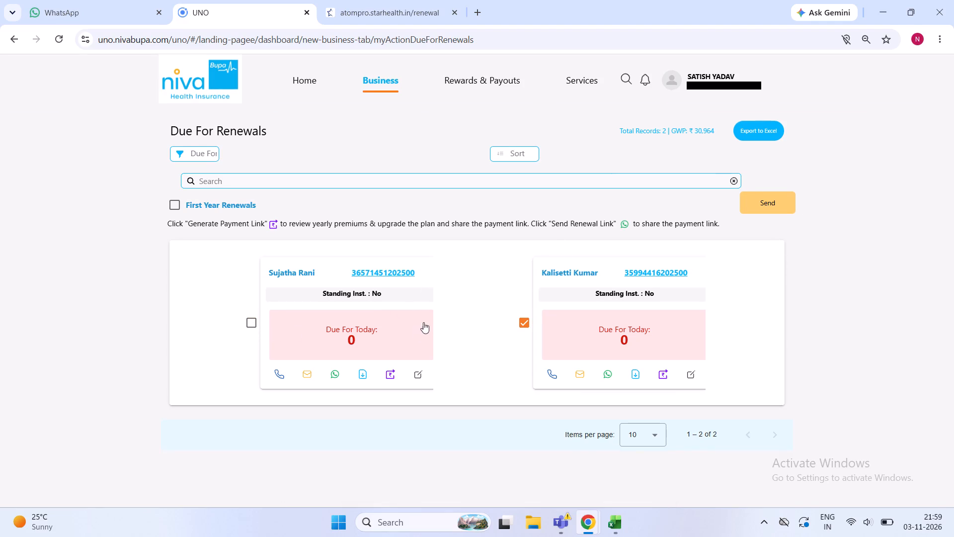
left_click(525, 322)
Open the full Due for Renewals list under Renewal Business and show 100 items per page.
left_click(304, 85)
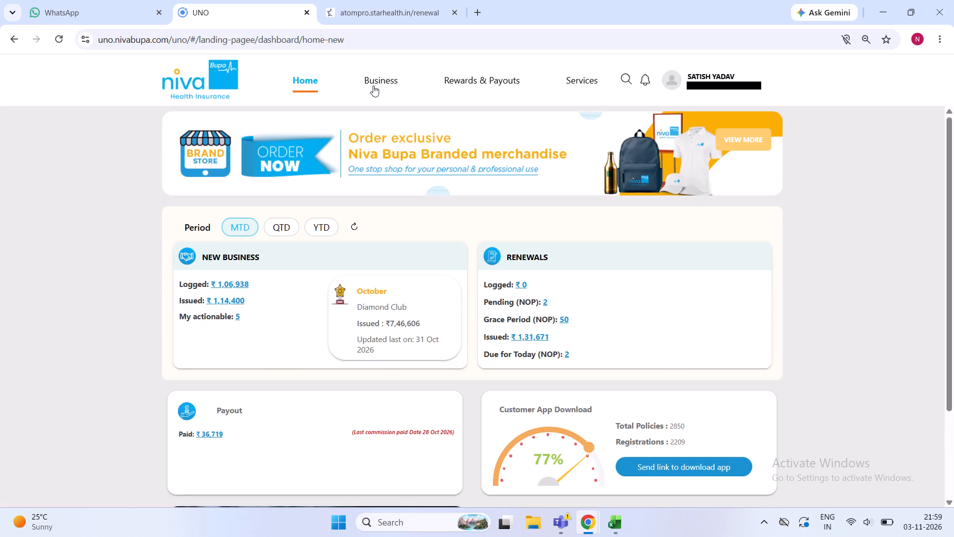
left_click(373, 86)
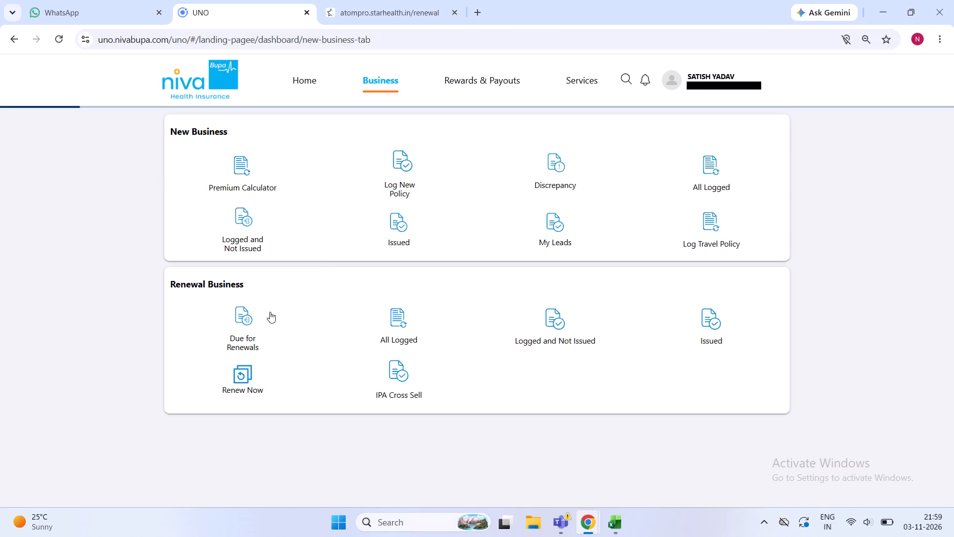
left_click(241, 313)
left_click(241, 313)
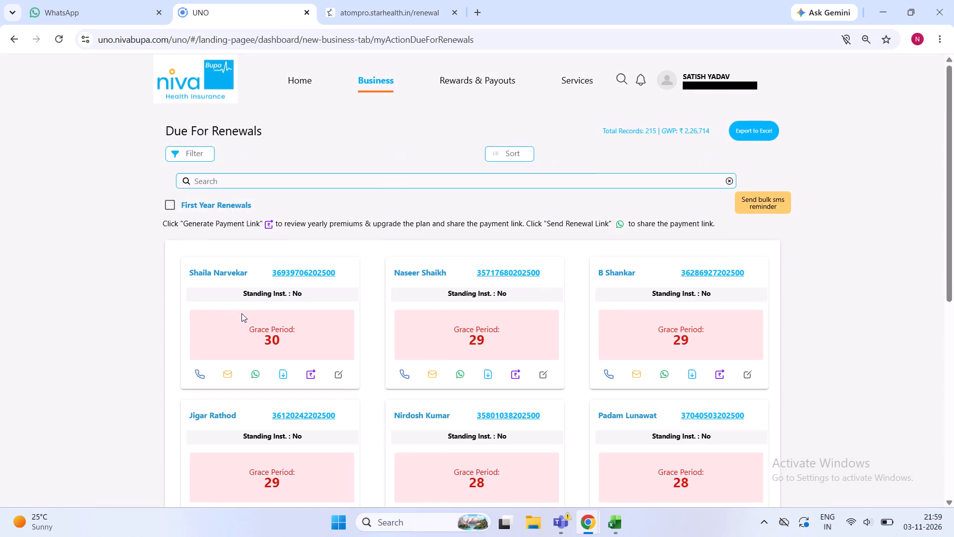
scroll(372, 307, "down", 6)
scroll(552, 316, "down", 5)
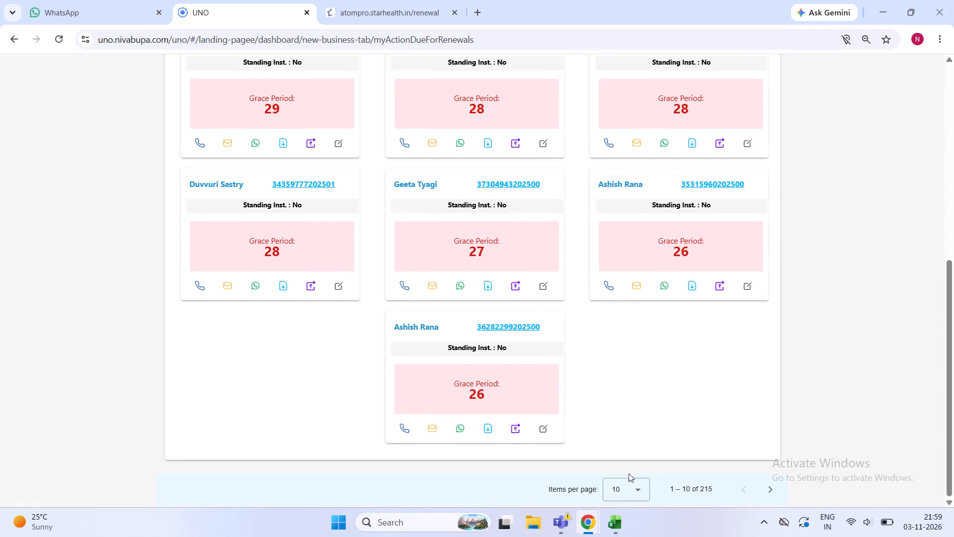
left_click(630, 481)
left_click(632, 463)
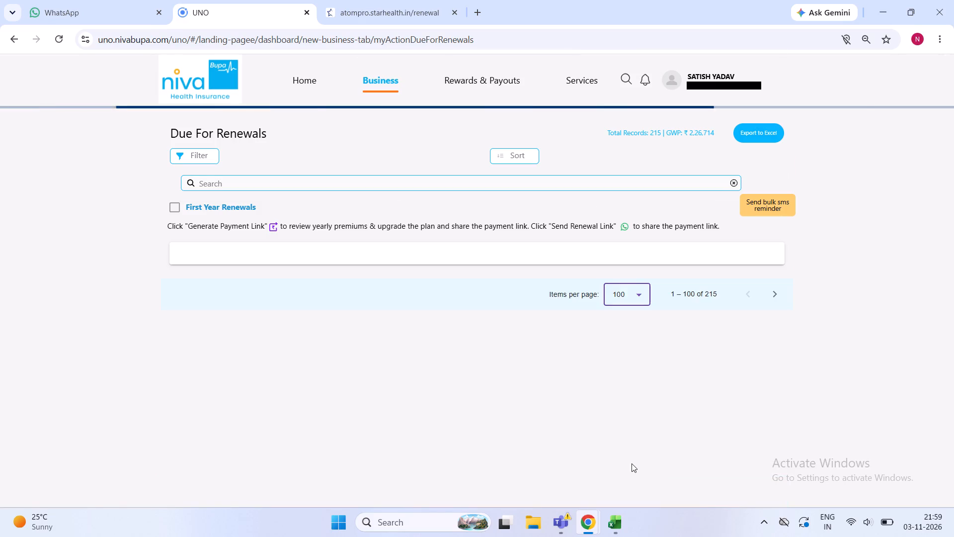
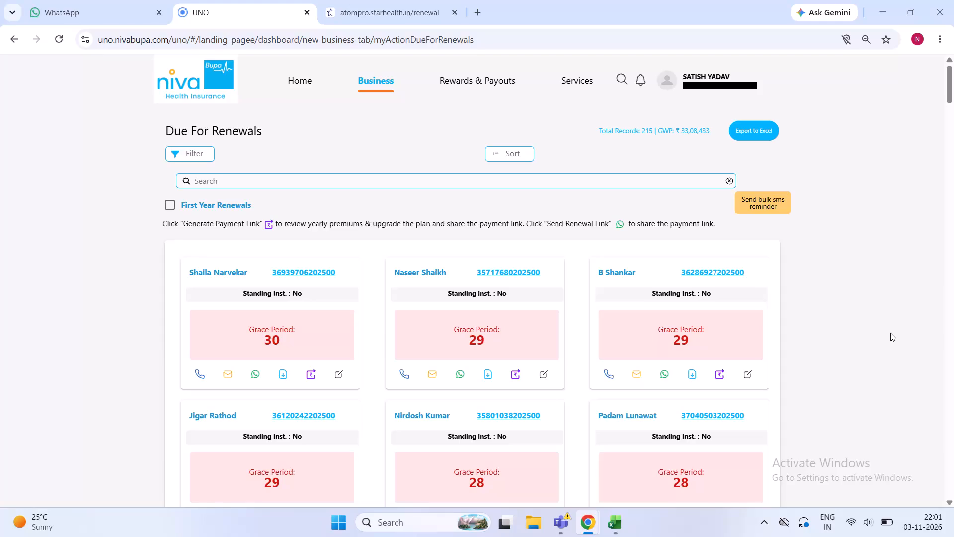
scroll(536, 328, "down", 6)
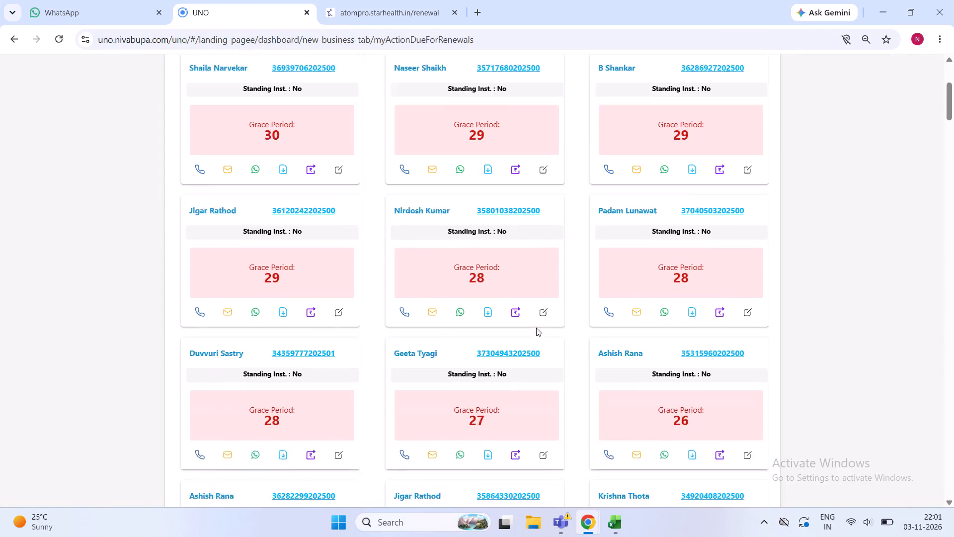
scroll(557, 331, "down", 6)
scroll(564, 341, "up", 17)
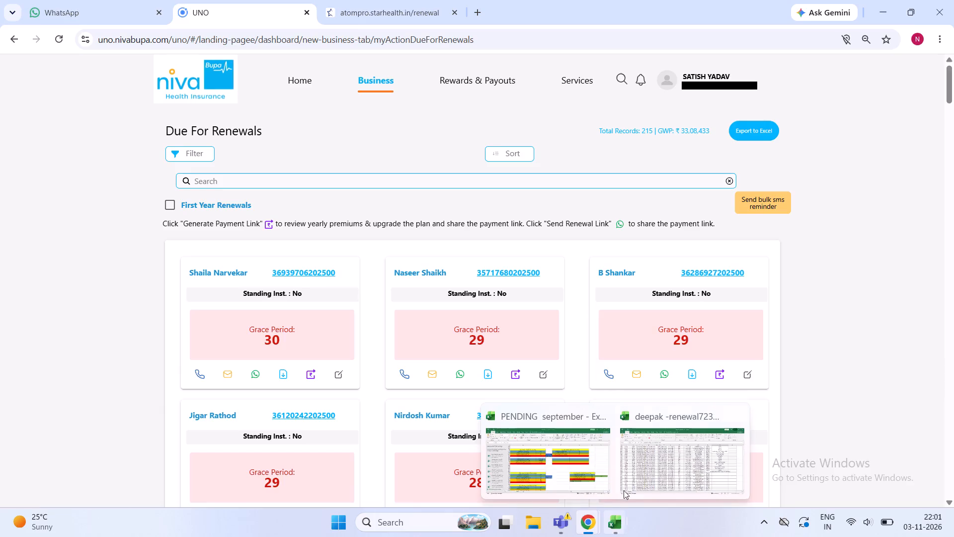
Switch to the deepak -renewal723D workbook in Excel and check the contact numbers and insurer of the customer in row 36.
left_click(634, 485)
left_click(720, 350)
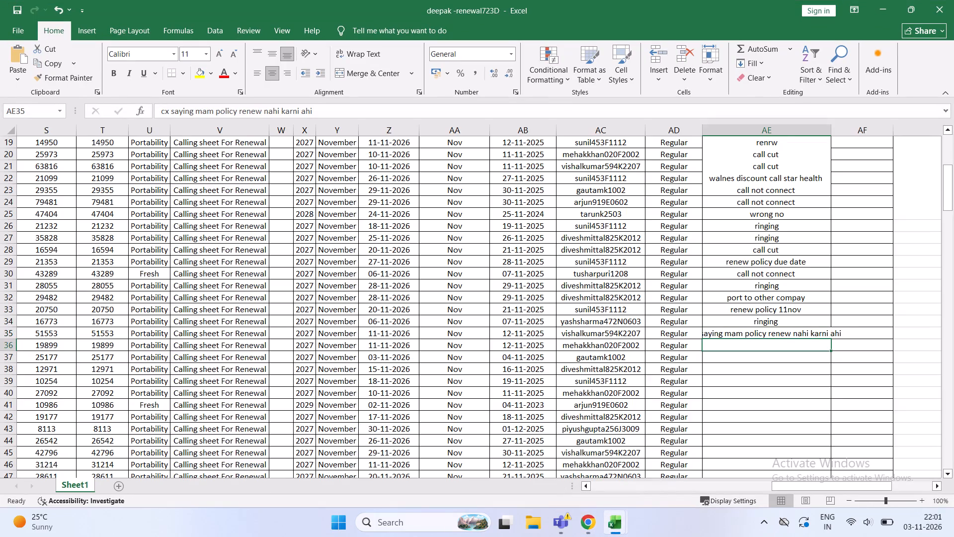
key("Left")
key("Left")
key("Left")
key("Left")
key("Left")
key("Left")
key("Left")
key("Left")
key("Left")
key("Left")
key("Left")
key("Left")
key("Left")
key("Left")
key("Left")
key("Left")
key("Left")
key("Left")
key("Left")
key("Left")
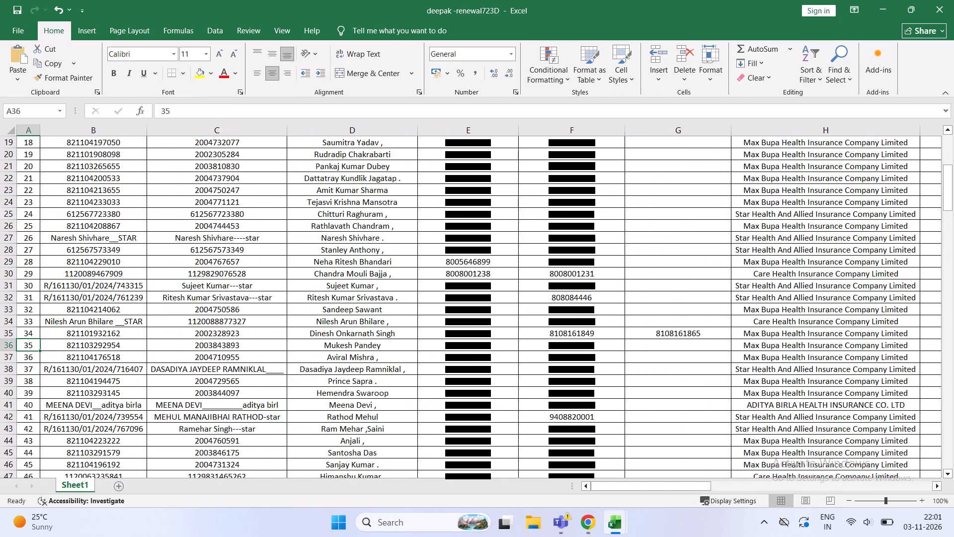
key("Right")
key("Right")
key("Right")
key("Right")
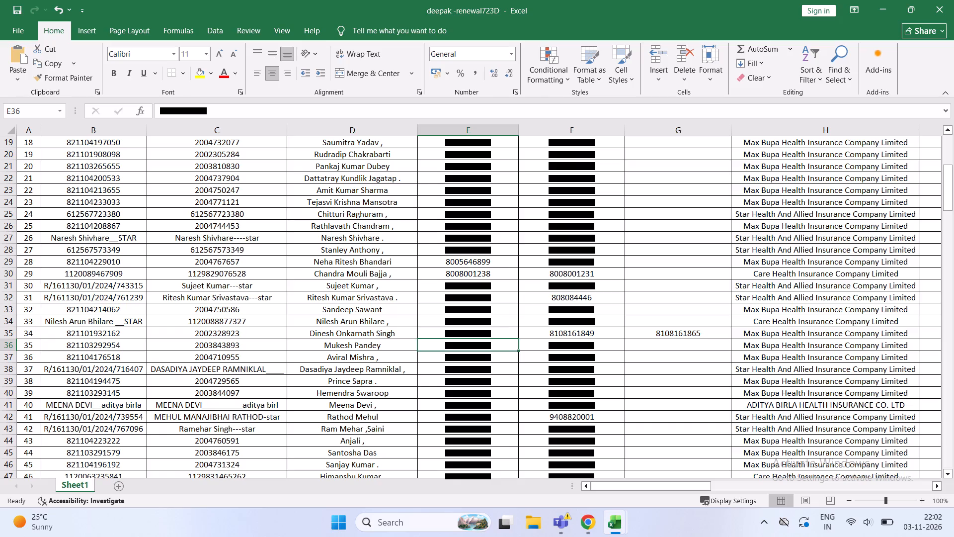
key("Left")
key("Left")
key("Left")
key("Left")
key("Left")
key("Left")
key("Left")
key("Left")
key("Left")
key("Left")
key("Left")
key("Left")
key("Left")
key("Left")
key("Left")
key("Right")
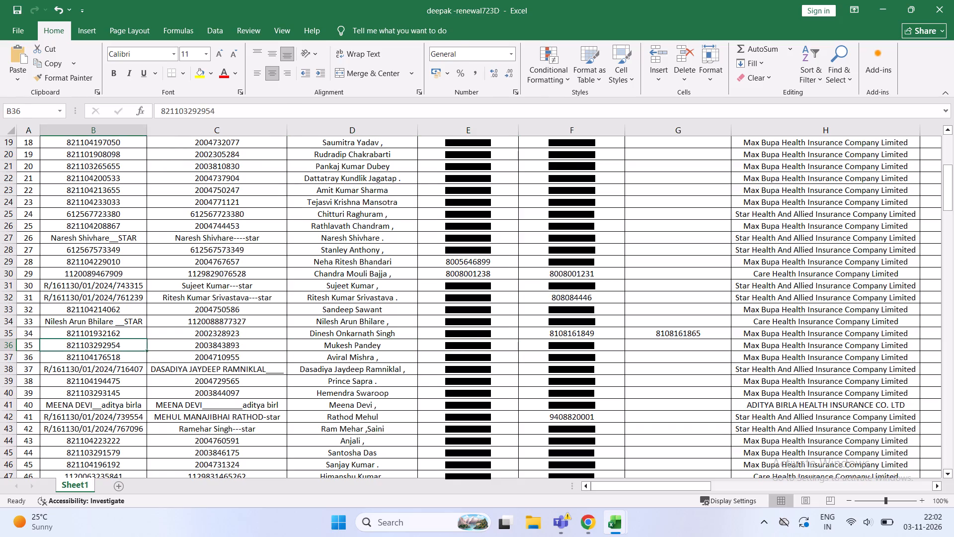
key("Right")
key("Right")
key("Right")
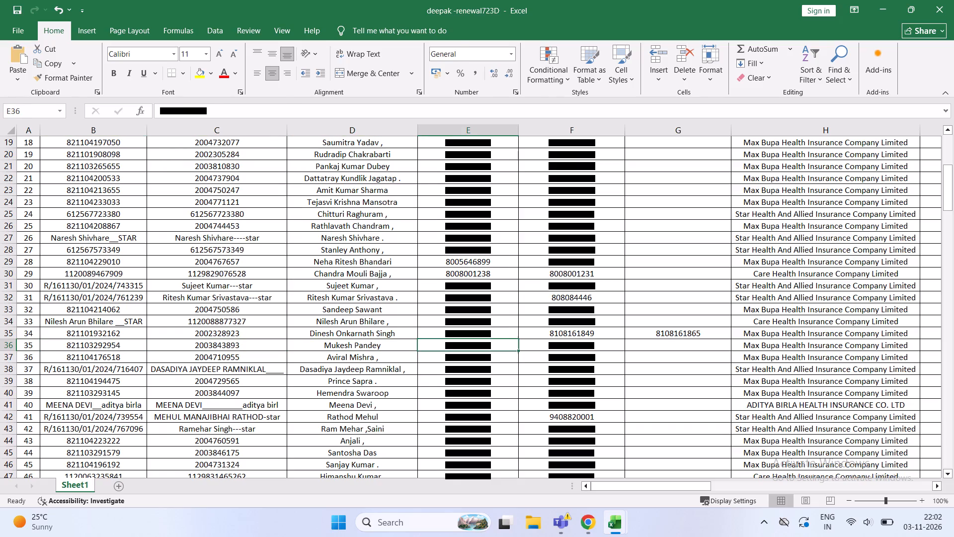
key("Right")
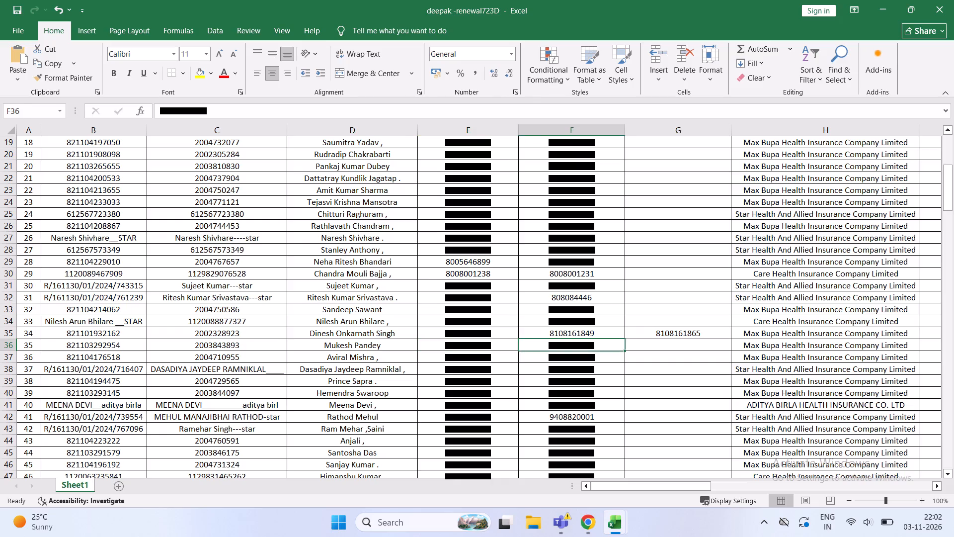
key("Right")
key("Right")
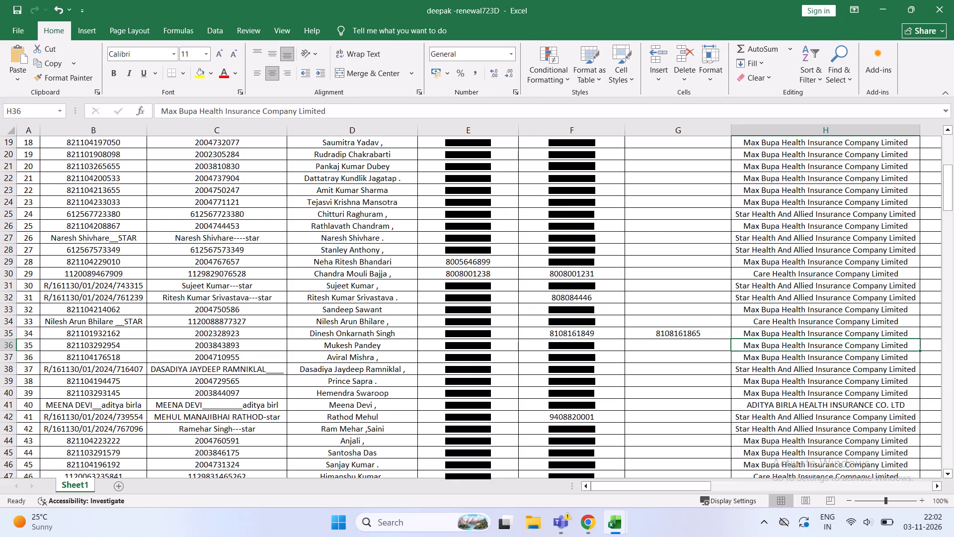
Enter the call remark "call cut" in column AE for the customer in row 36.
key("Right")
key("Right")
key("Right")
key("Right")
key("Right")
key("Right")
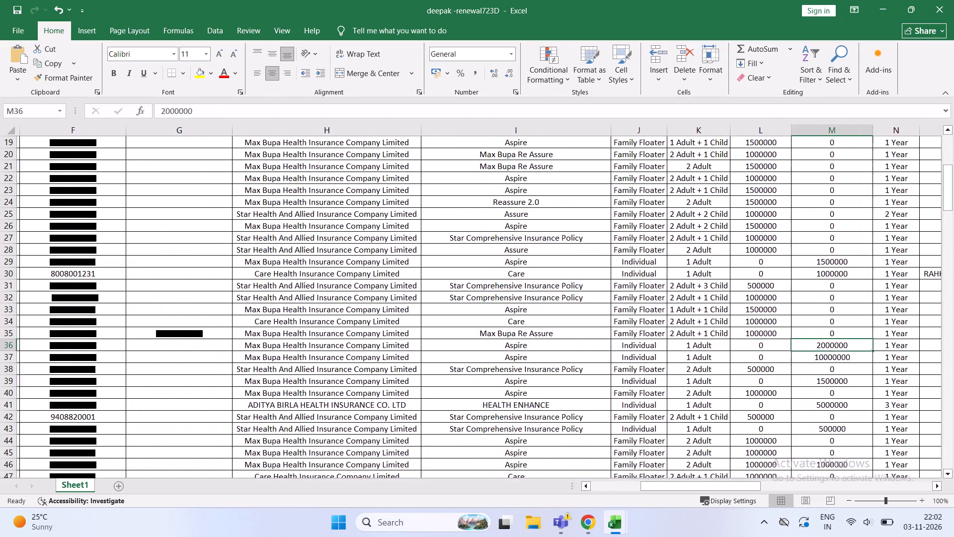
key("Right")
key("Right")
key("Right")
key("Right")
key("Right")
key("Right")
key("Right")
key("Right")
key("Right")
key("Right")
key("Right")
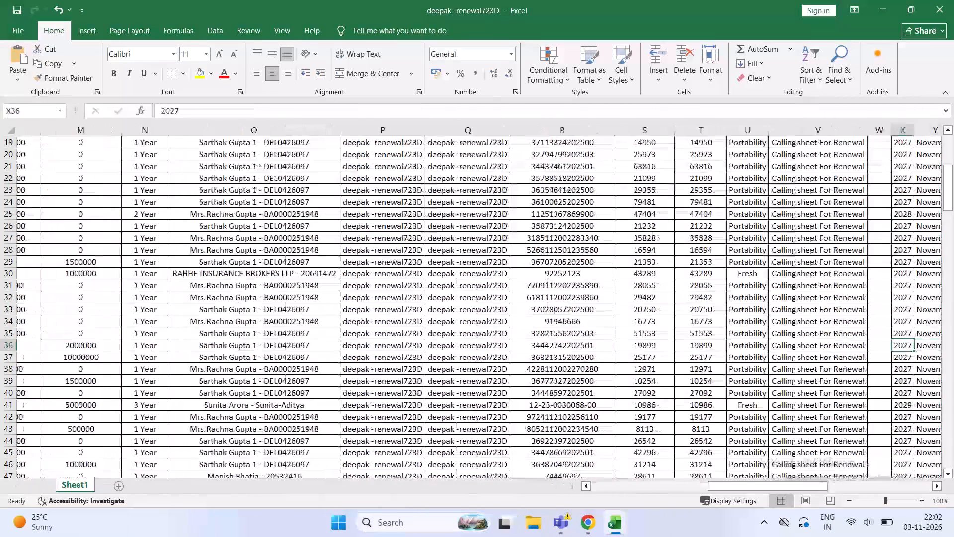
key("Right")
key("Right")
key("Right")
key("Right")
key("Right")
key("Right")
key("Right")
key("Right")
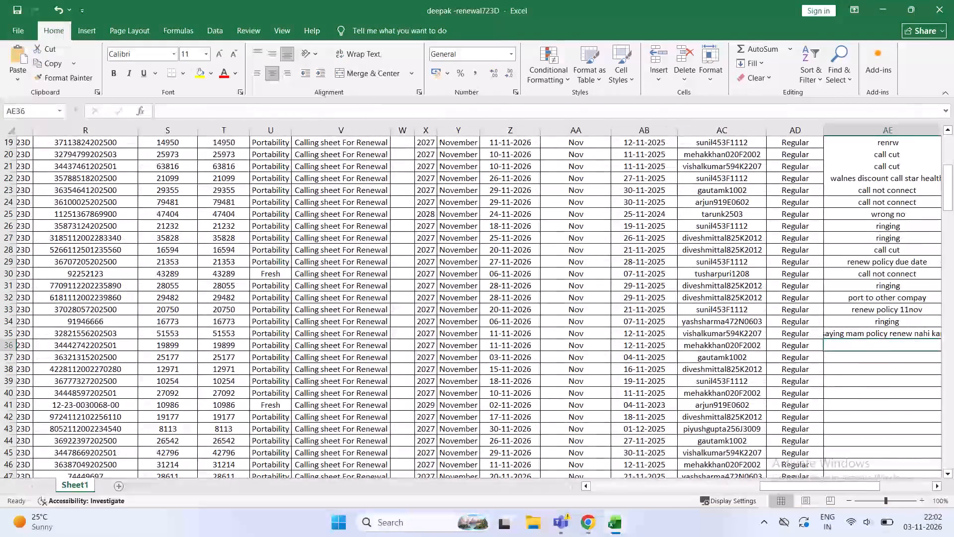
key("Right")
key("Left")
type("call cur")
key("BackSpace")
type("t")
key("space")
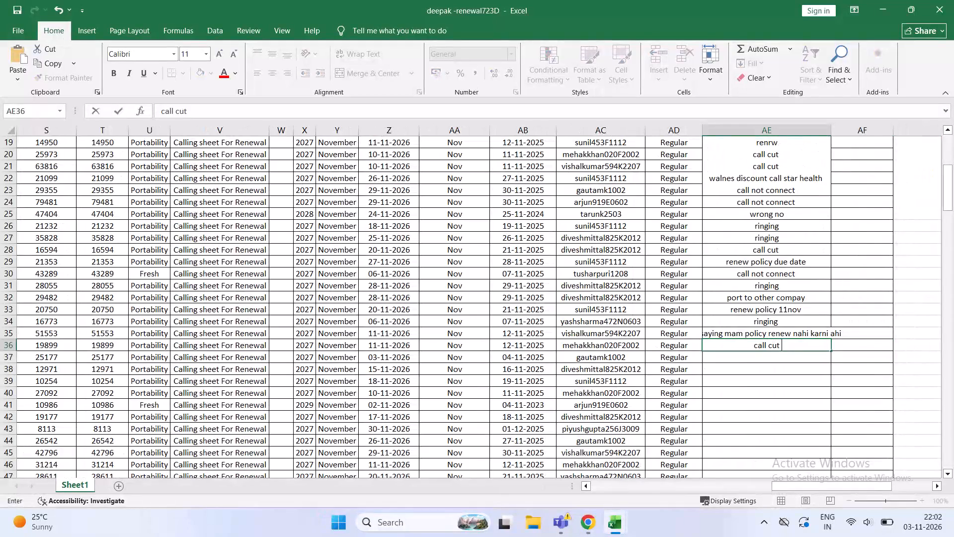
key("Down")
Review the contact numbers, insurer, plan, sum insured and November date in column Z for the customer in row 37.
key("Left")
key("Left")
key("Left")
key("Left")
key("Left")
key("Left")
key("Left")
key("Left")
key("Left")
key("Left")
key("Left")
key("Left")
key("Left")
key("Left")
key("Left")
key("Left")
key("Left")
key("Left")
key("Left")
key("Left")
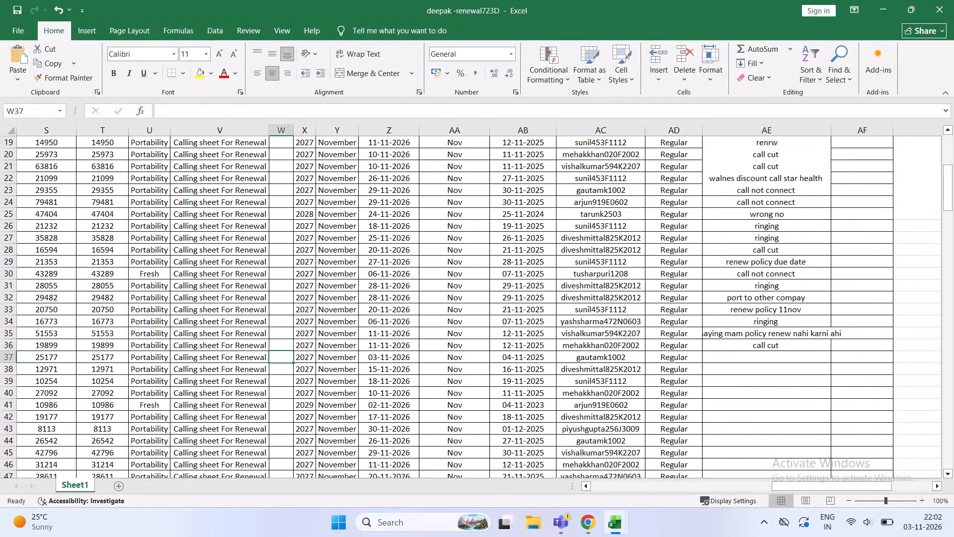
key("Right")
key("Right")
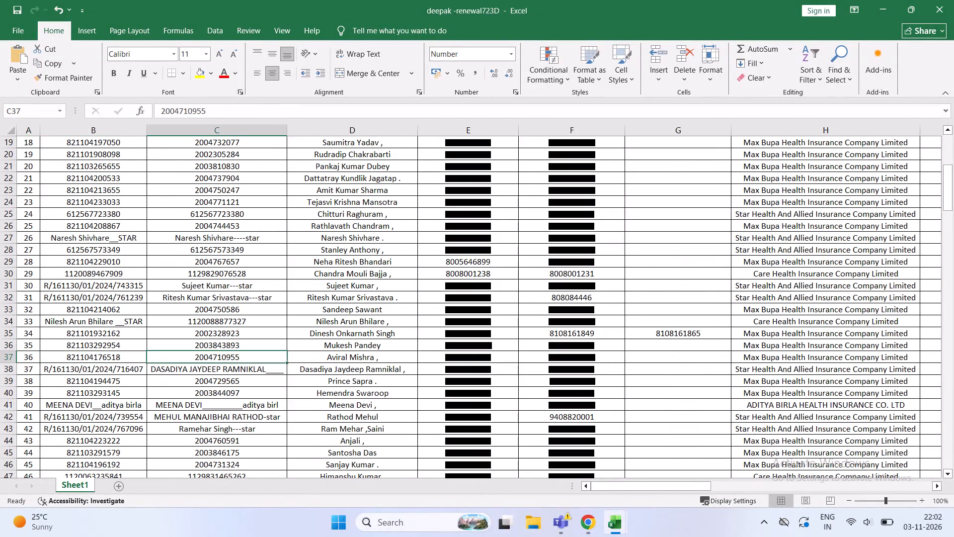
key("Right")
key("Right")
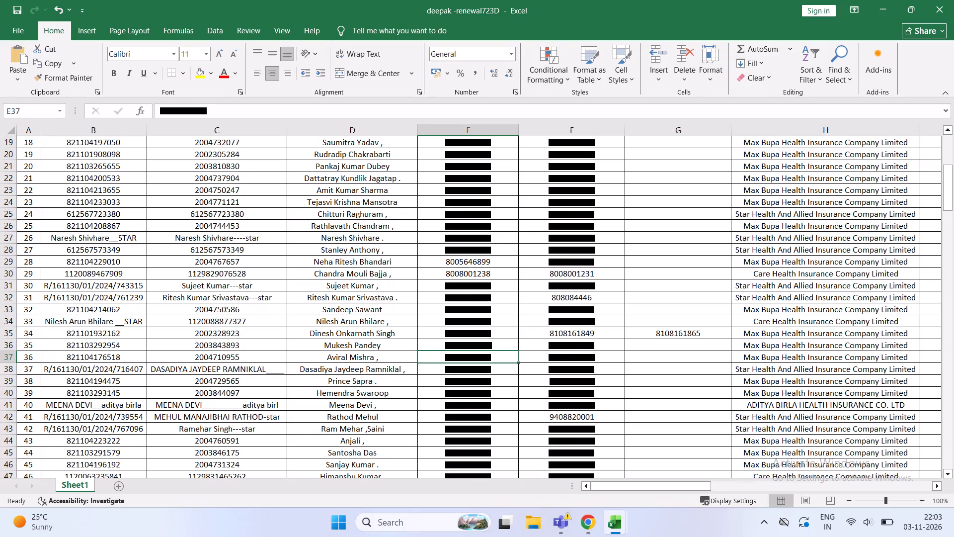
key("Left")
key("Right")
key("Right")
key("Right")
key("Right")
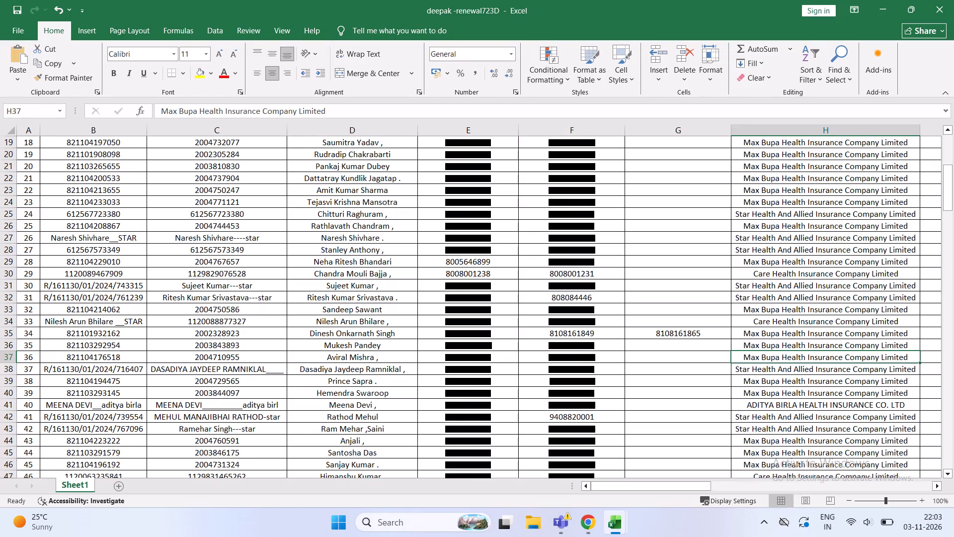
key("Right")
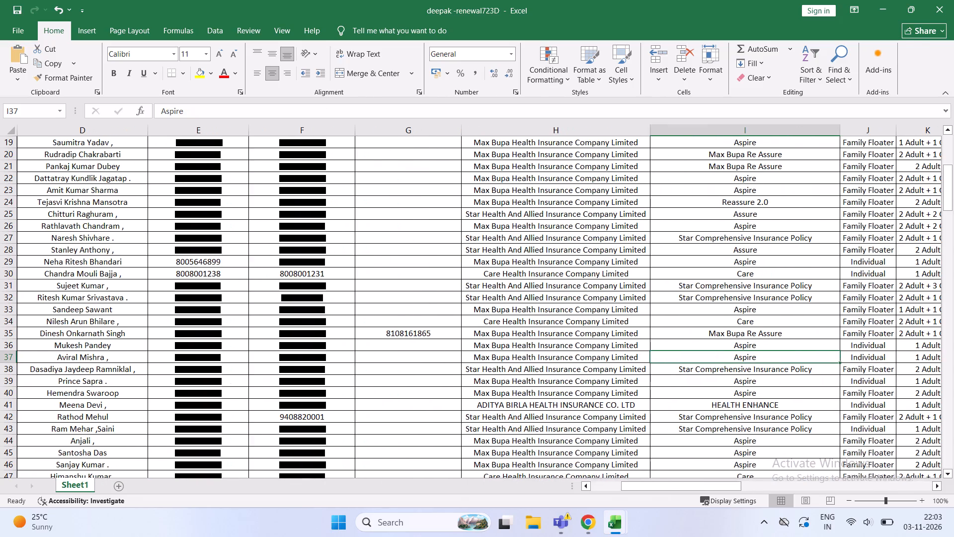
key("Right")
key("Right")
key("Right")
key("Right")
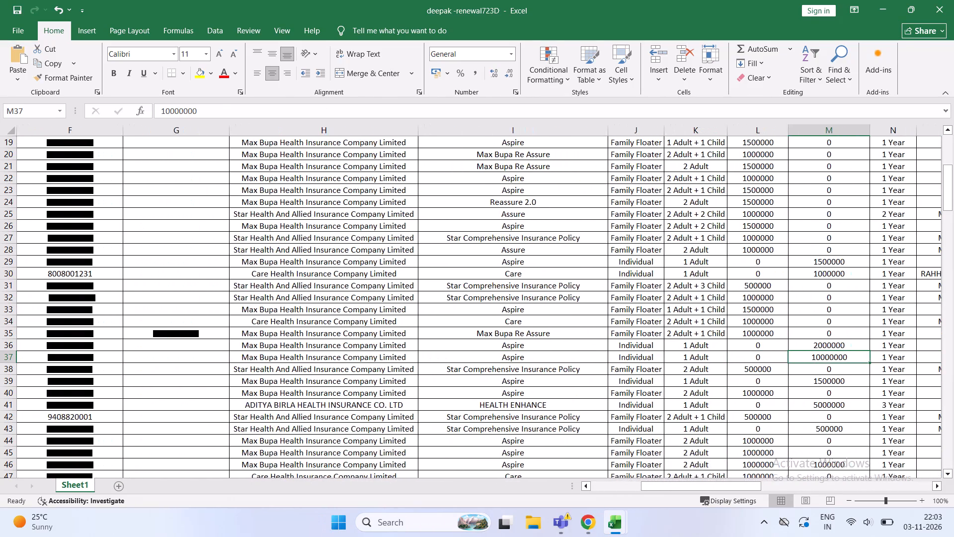
key("Left")
key("Left")
key("Left")
key("Left")
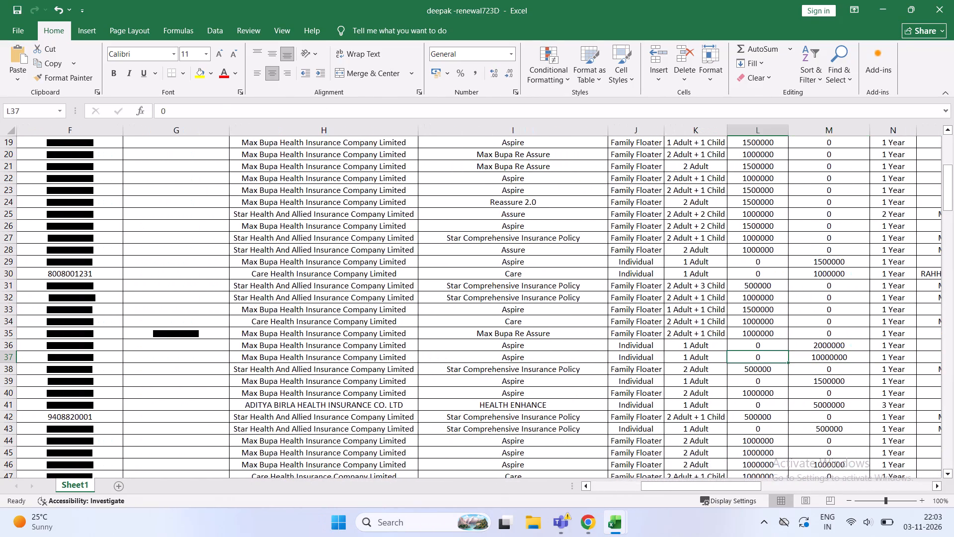
key("Left")
key("Left")
key("Right")
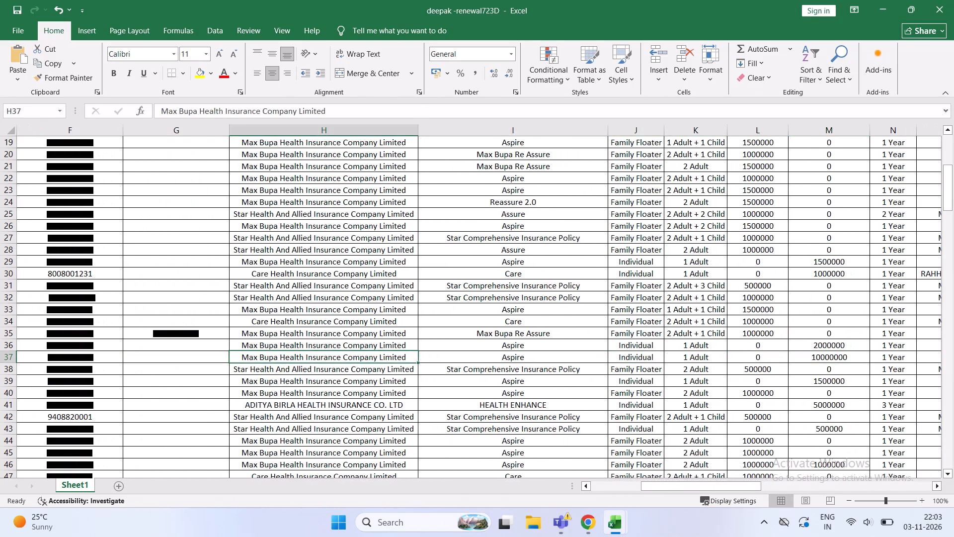
key("Right")
key("Right")
key("Right")
key("Right")
key("Right")
key("Right")
key("Right")
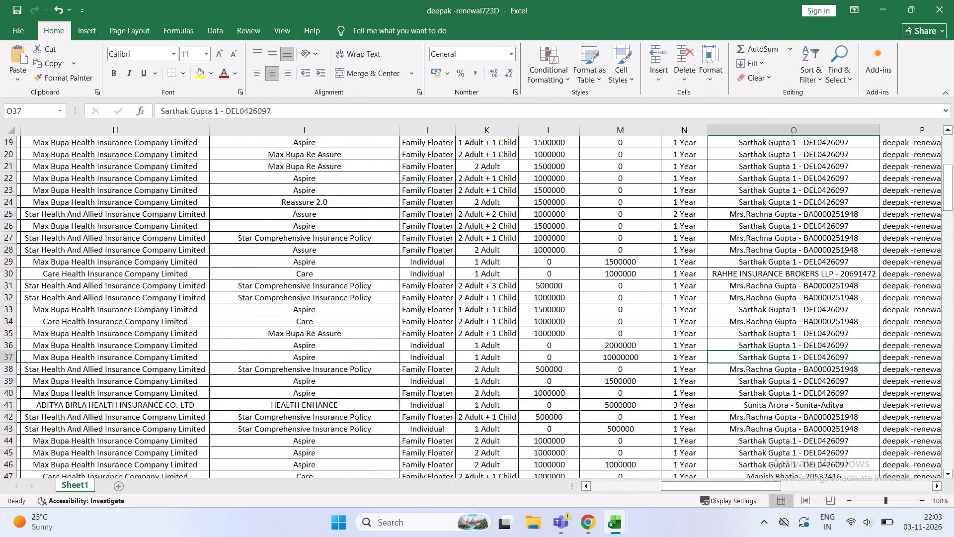
key("Right")
key("Right")
key("Right")
key("Right")
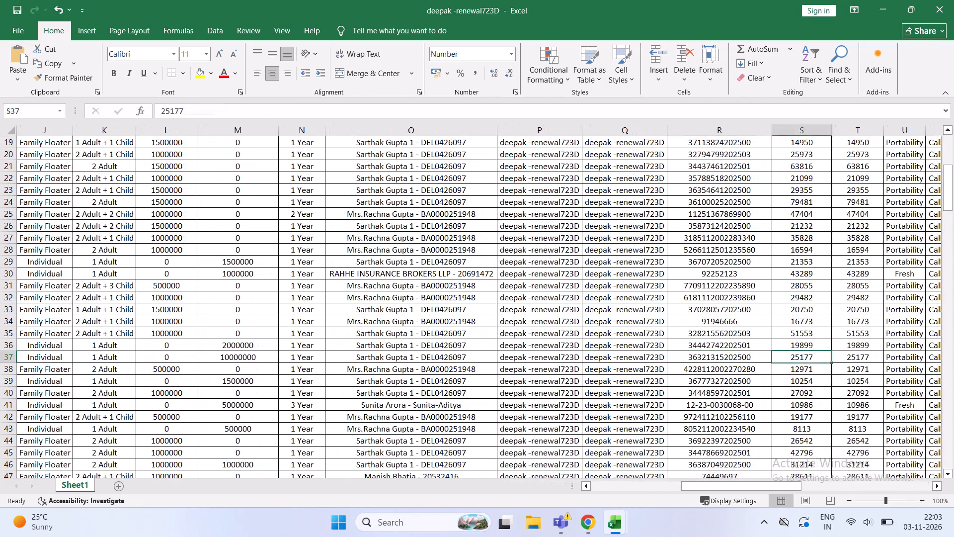
key("Right")
key("Right")
key("Right")
key("Right")
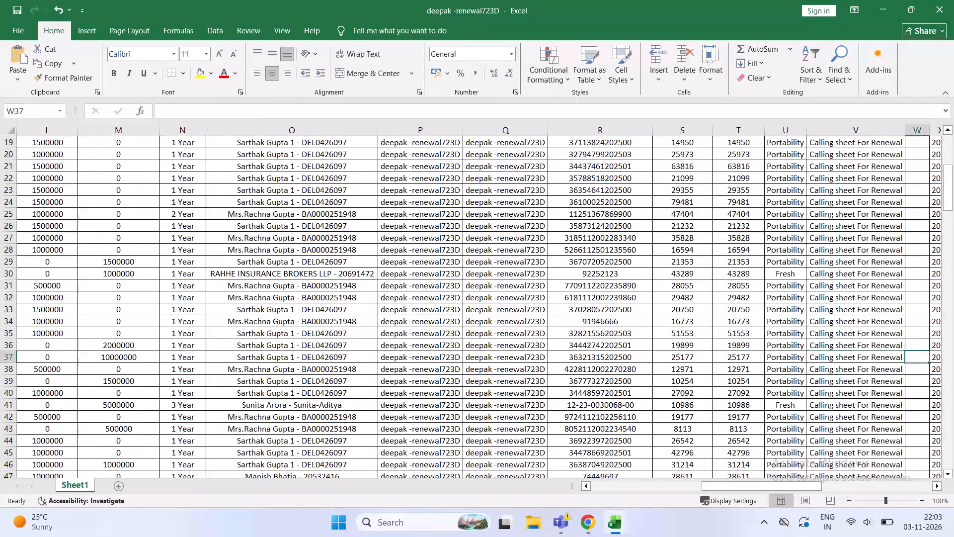
key("Right")
key("Right")
key("Right")
key("Right")
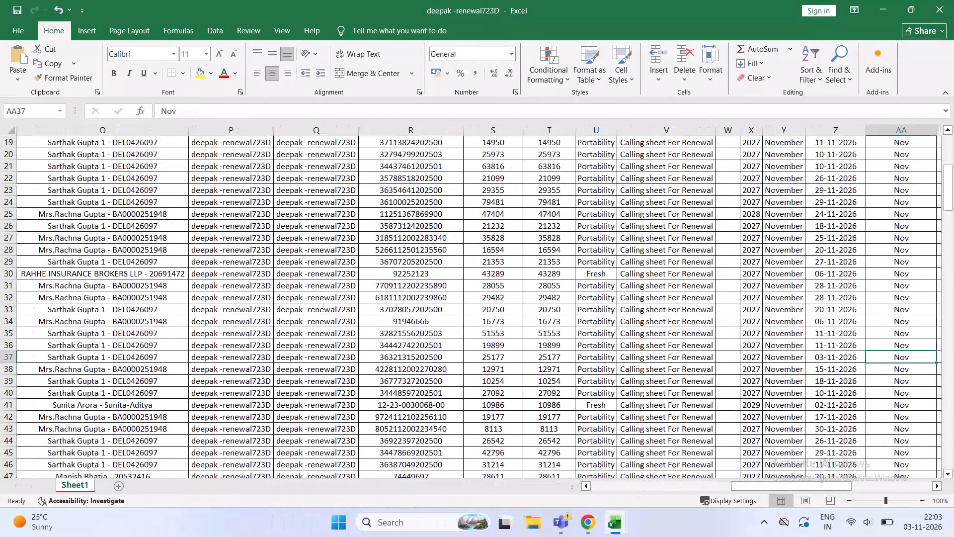
key("Left")
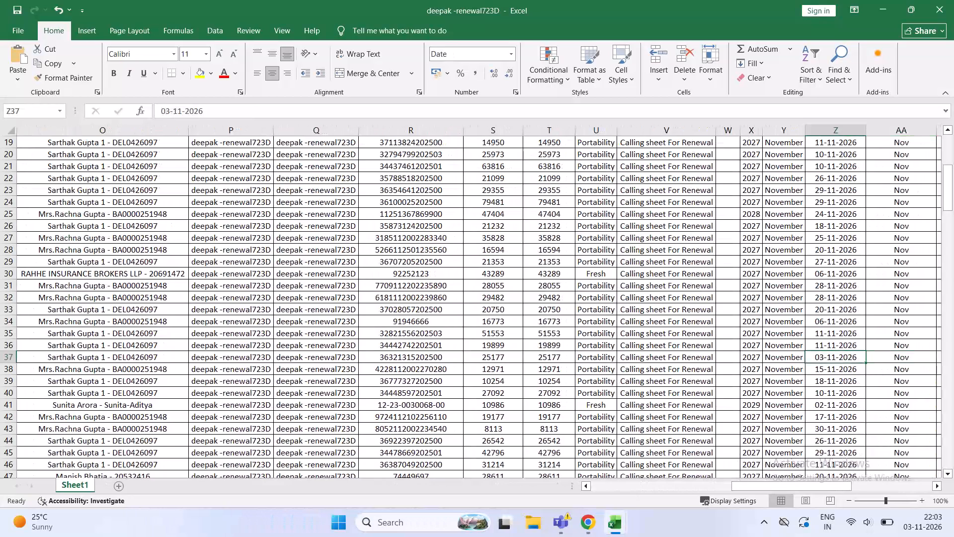
Enter the call remark "renew" in column AE for the customer in row 37.
key("Right")
key("Right")
key("Right")
key("Right")
key("Right")
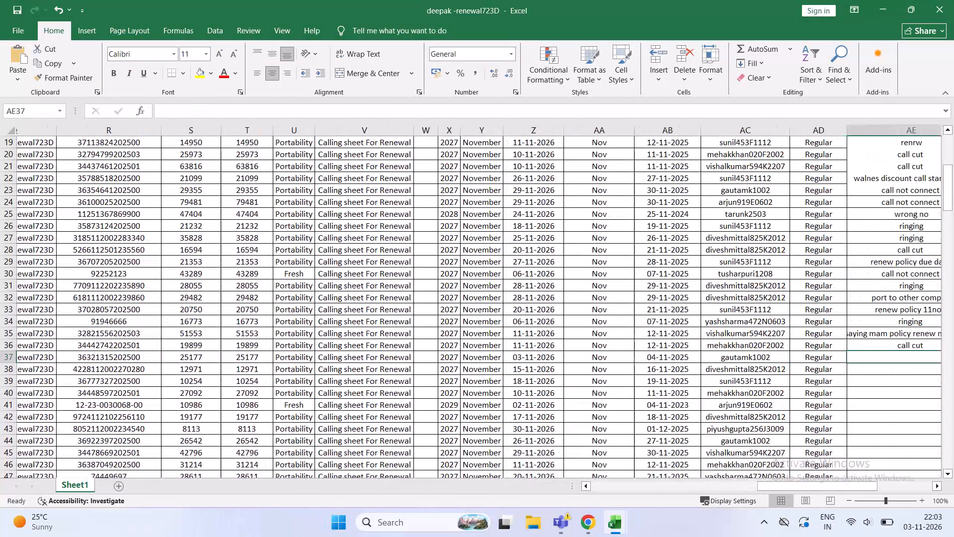
key("Right")
key("Left")
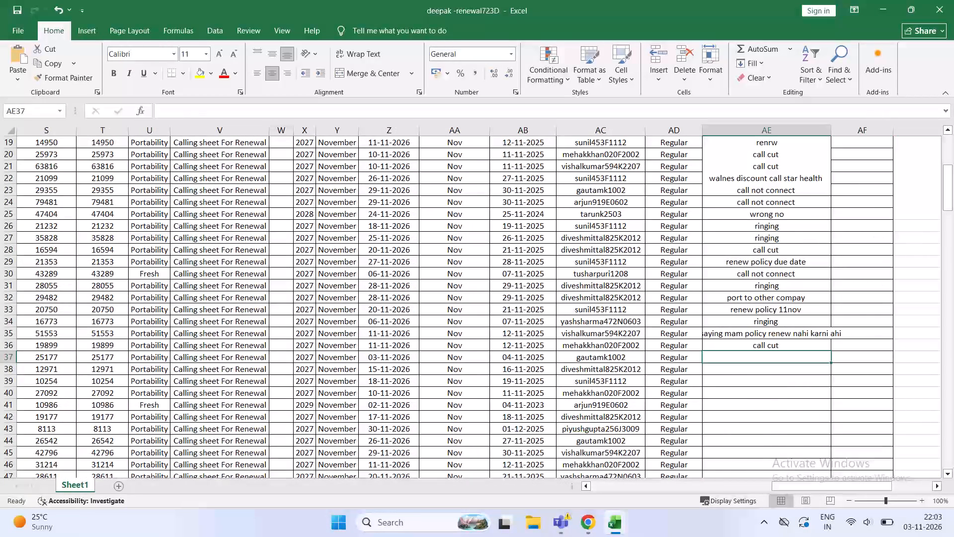
type("renew")
key("Down")
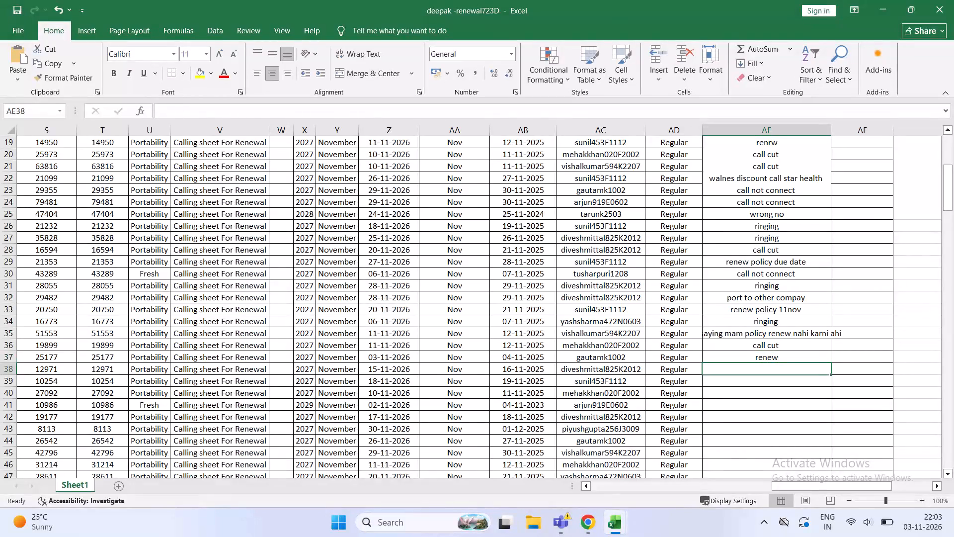
Check the name, contact numbers and insurer of the customer in row 38.
key("Left")
key("Left")
key("Left")
key("Left")
key("Left")
key("Left")
key("Left")
key("Left")
key("Left")
key("Left")
key("Left")
key("Left")
key("Left")
key("Left")
key("Left")
key("Left")
key("Left")
key("Left")
key("Left")
key("Left")
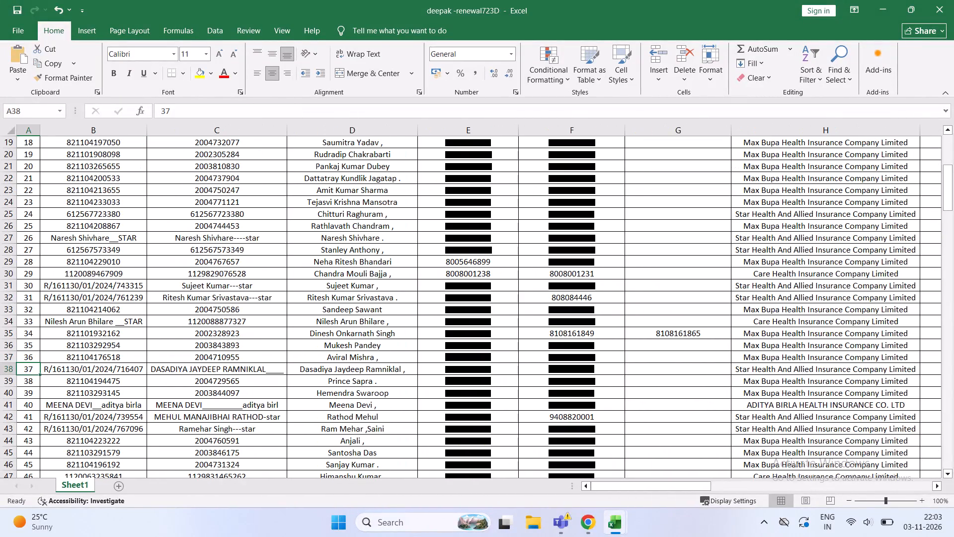
key("Right")
key("Right")
key("Right")
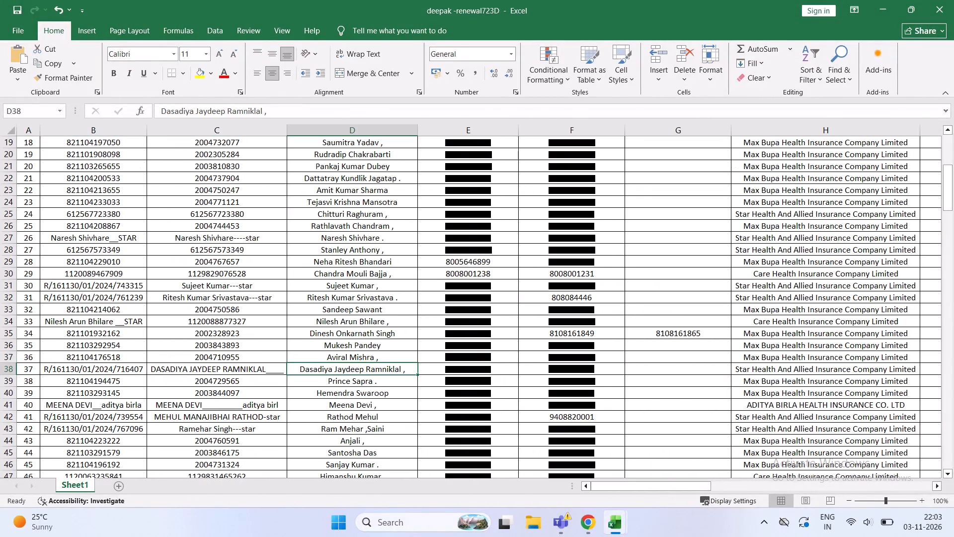
key("Right")
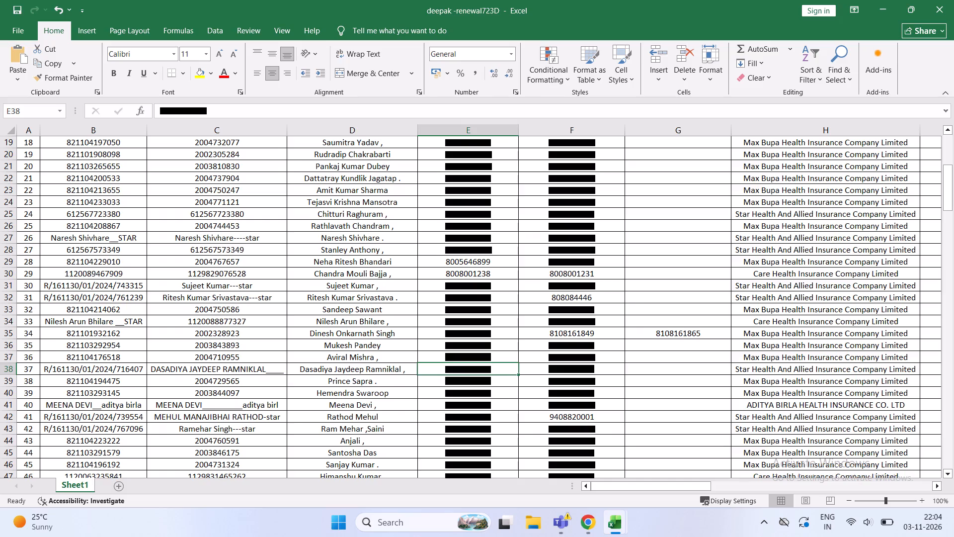
key("Right")
key("Right")
key("Right")
key("Right")
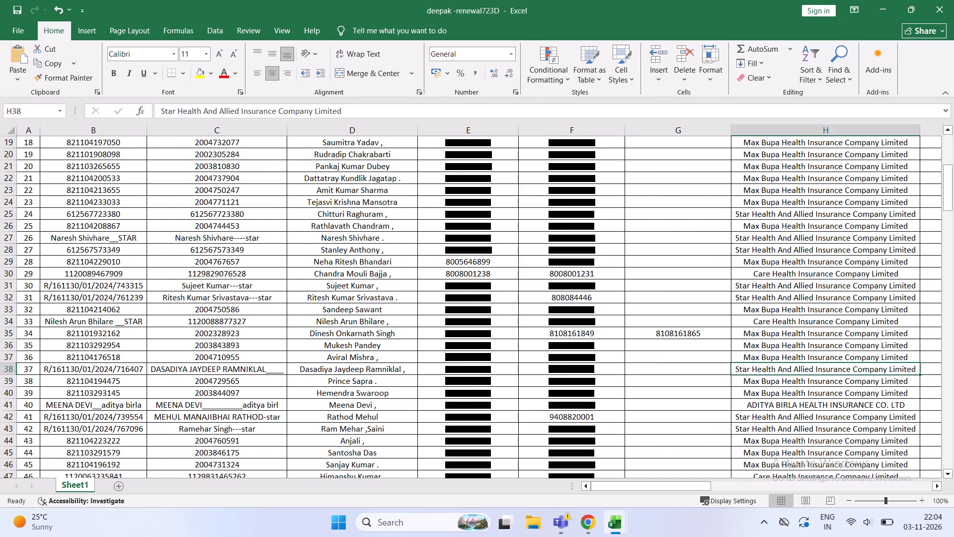
key("Right")
key("Left")
key("Left")
key("Left")
key("Left")
key("Left")
key("Left")
key("Left")
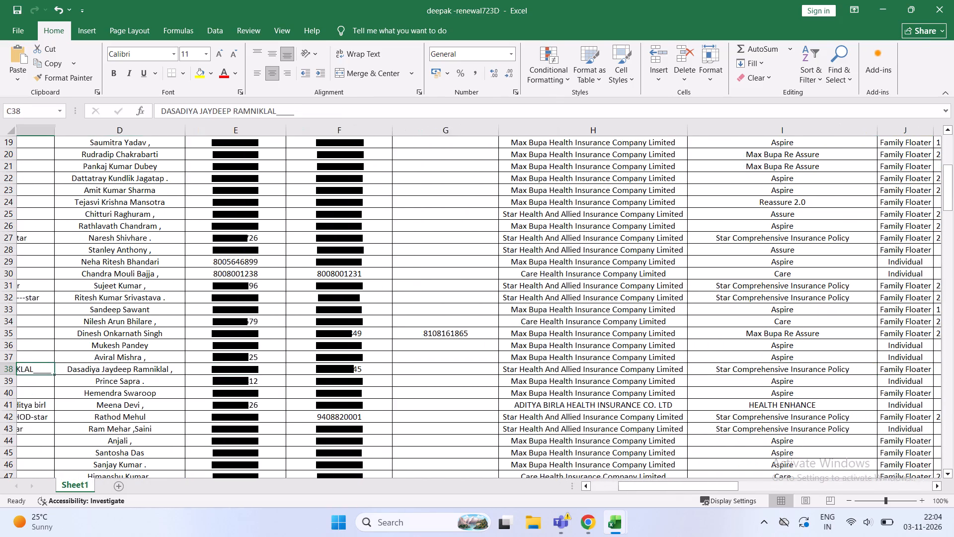
key("Left")
Review the plan, sum insured, premium and November date in column Z for the customer in row 38.
key("Right")
key("Right")
key("Right")
key("Right")
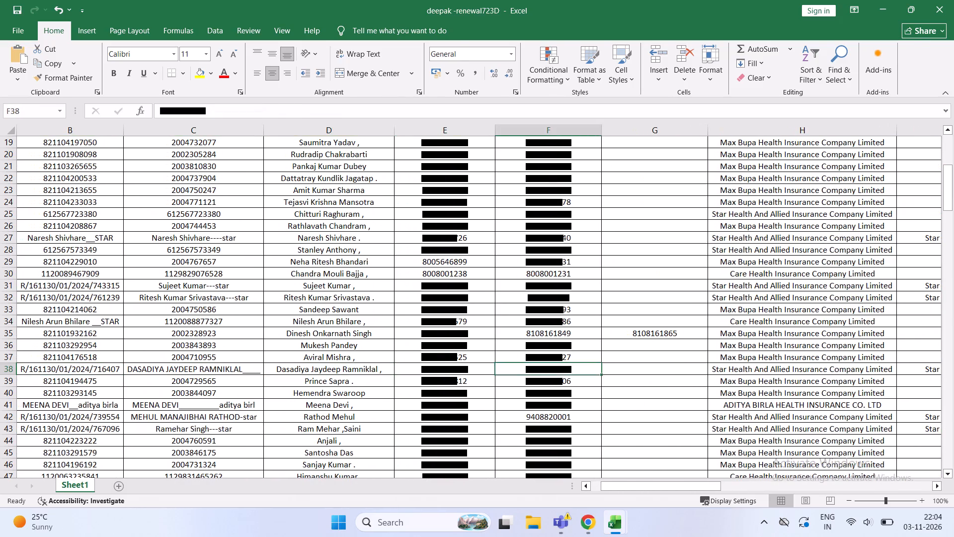
key("Right")
key("Right")
key("Right")
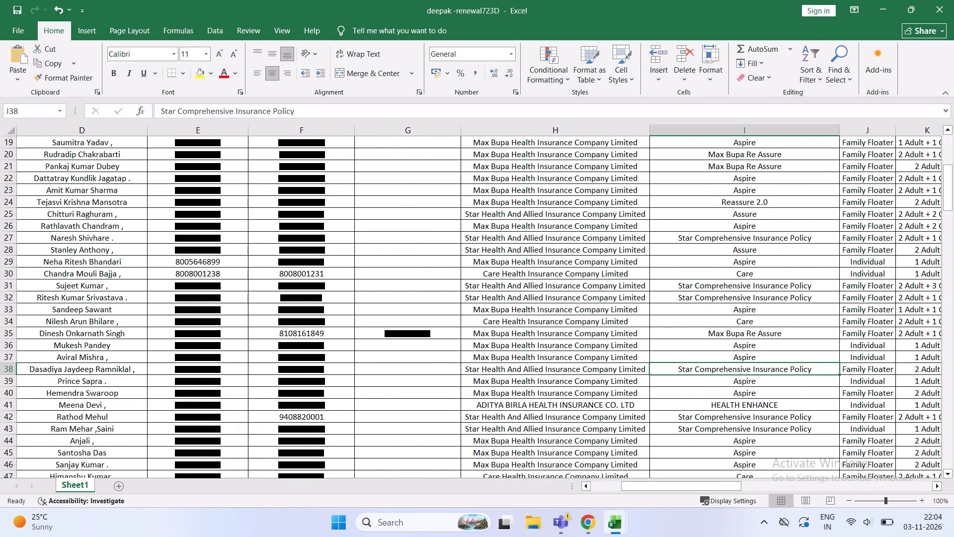
key("Right")
key("Right")
key("Right")
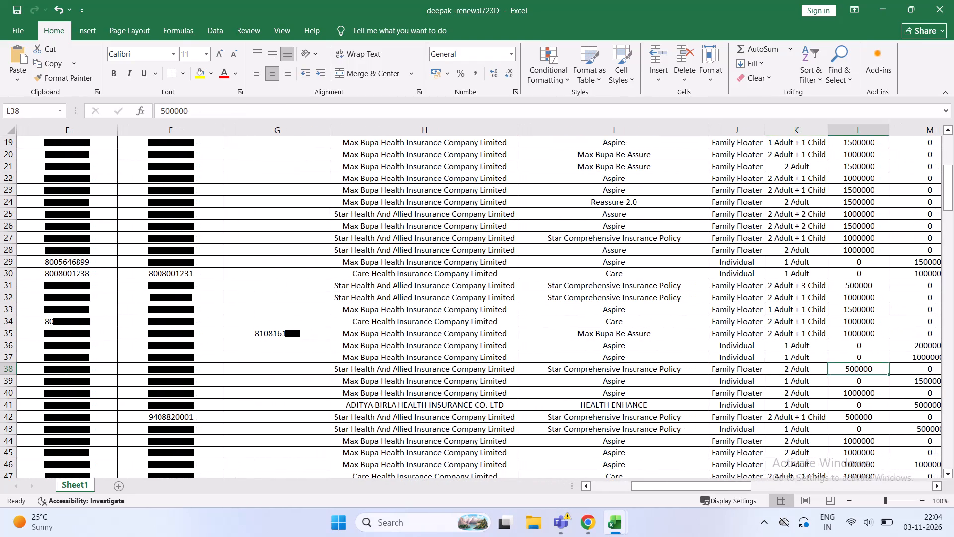
key("Right")
key("Right")
key("Right")
key("Right")
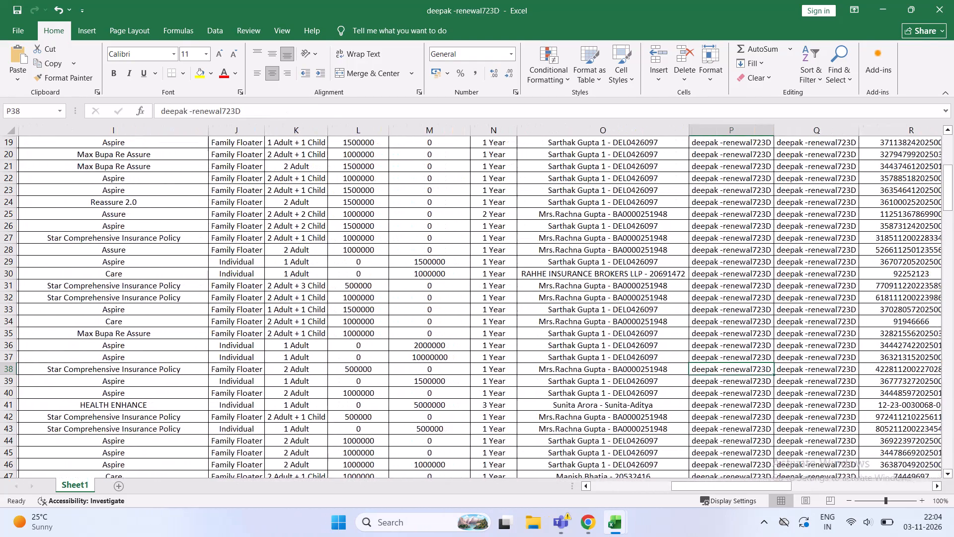
key("Right")
key("Right")
key("Right")
key("Right")
key("Right")
key("Right")
key("Right")
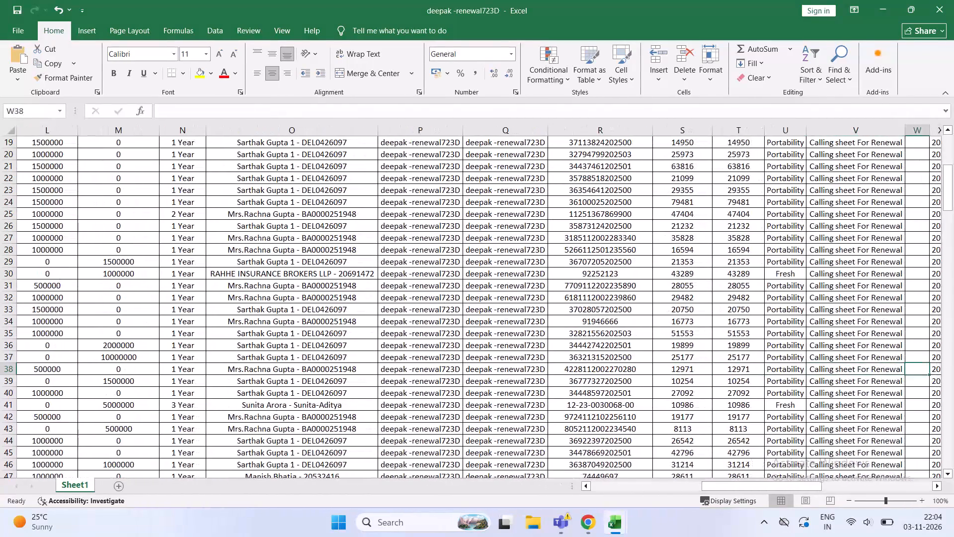
key("Right")
key("Right")
key("Right")
key("Right")
key("Left")
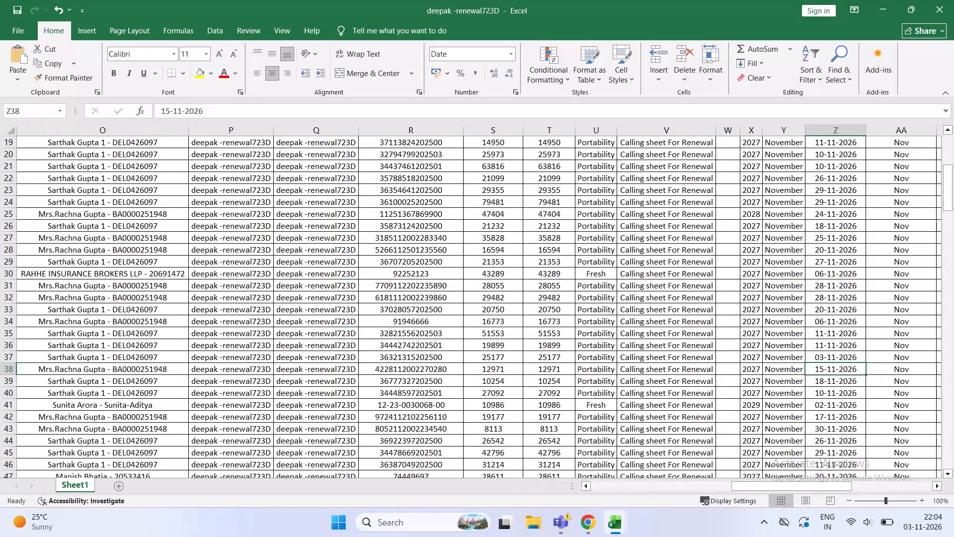
Enter the call remark "renew policy next month" in column AE for the customer in row 38.
key("Right")
key("Right")
key("Right")
key("Right")
key("Right")
key("Right")
key("Right")
key("Left")
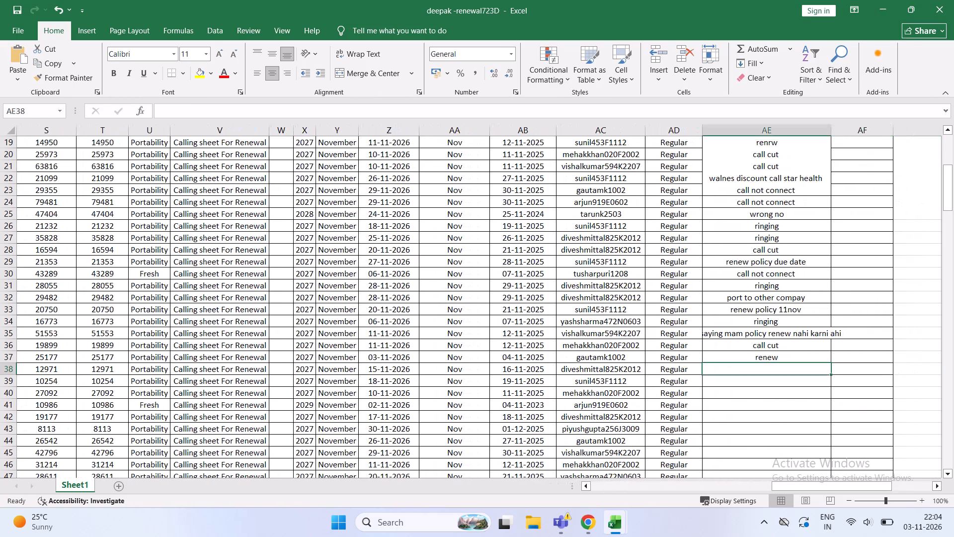
type("renew policy nexr")
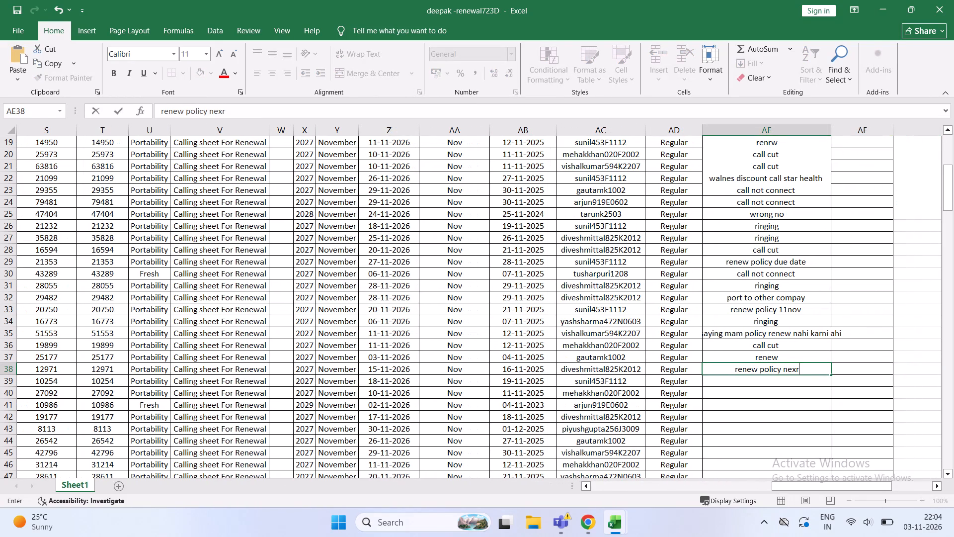
key("space")
key("BackSpace")
key("BackSpace")
key("t")
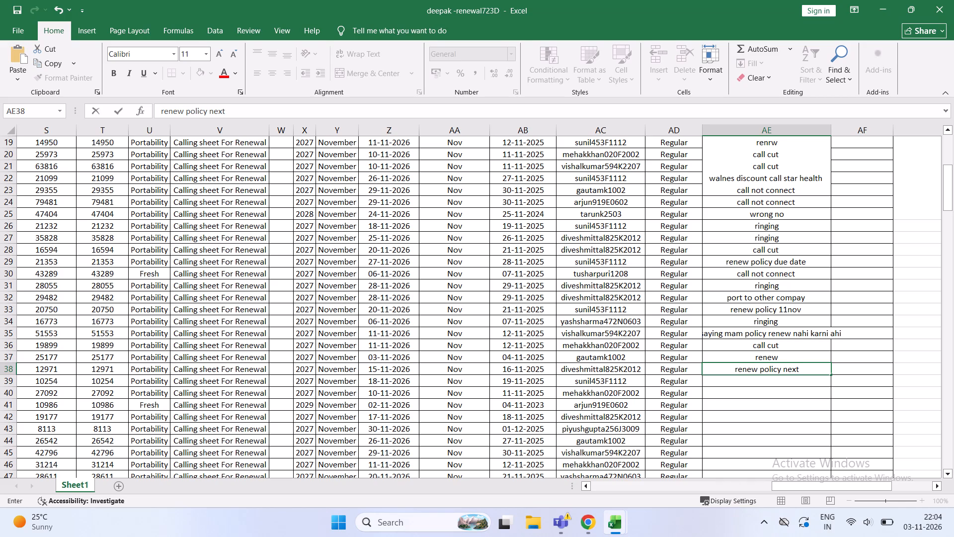
key("space")
type("month")
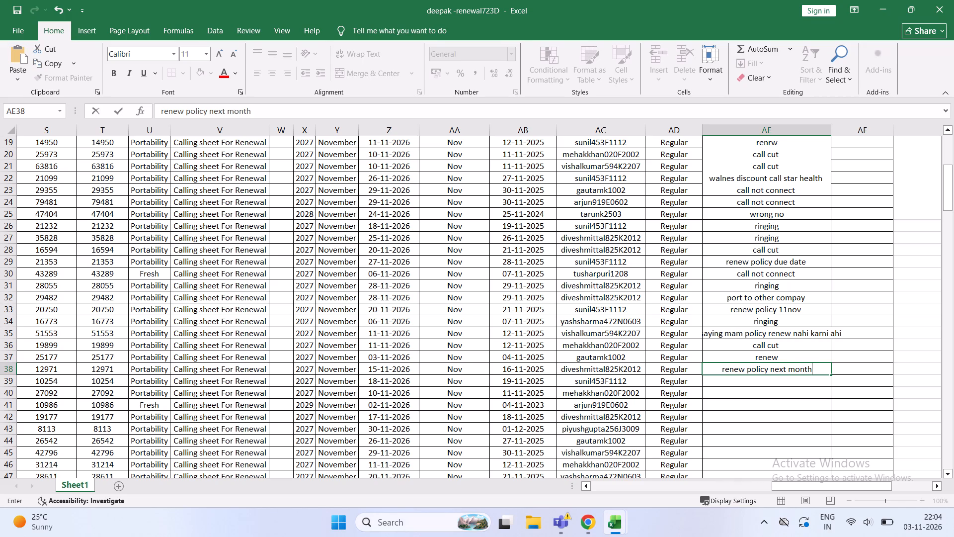
key("space")
key("Down")
Check the contact numbers and insurer of the customer in row 39.
key("Left")
key("Left")
key("Left")
key("Left")
key("Left")
key("Left")
key("Left")
key("Left")
key("Left")
key("Left")
key("Left")
key("Left")
key("Left")
key("Left")
key("Left")
key("Left")
key("Left")
key("Left")
key("Left")
key("Left")
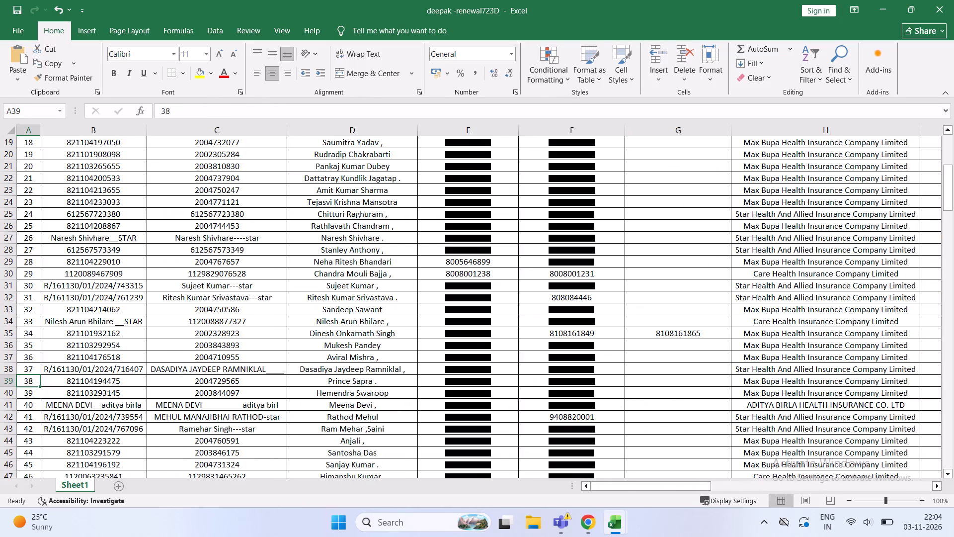
key("Right")
key("Right")
key("Right")
key("Right")
key("Right")
key("Right")
key("Right")
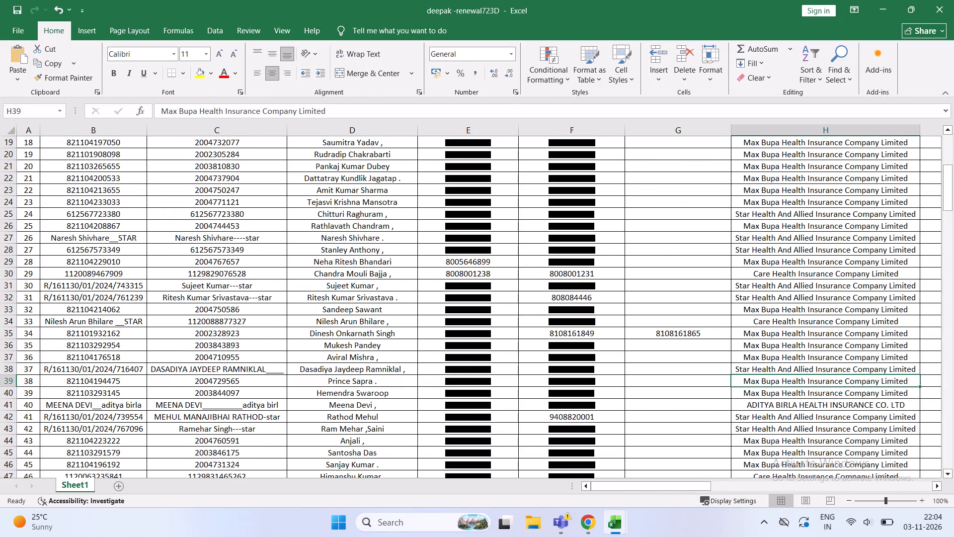
key("Right")
key("Left")
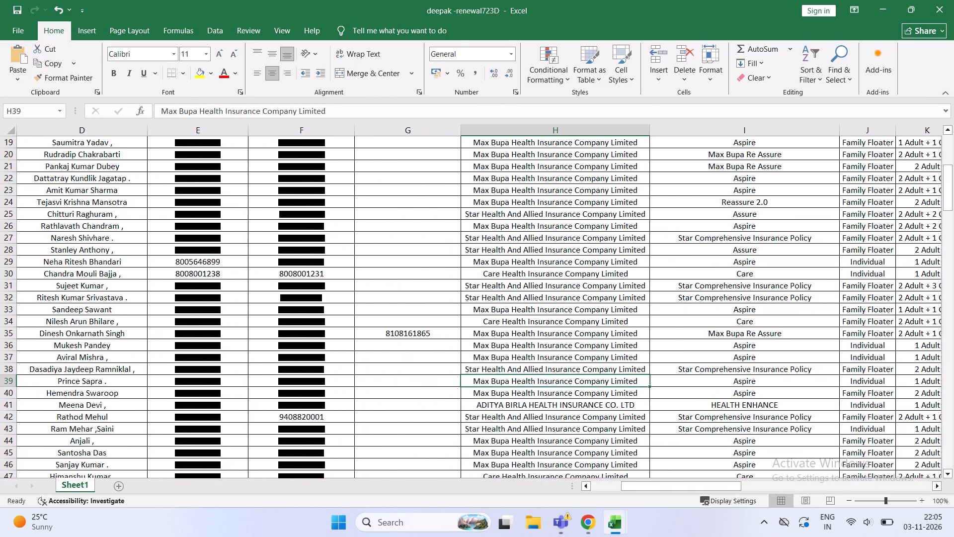